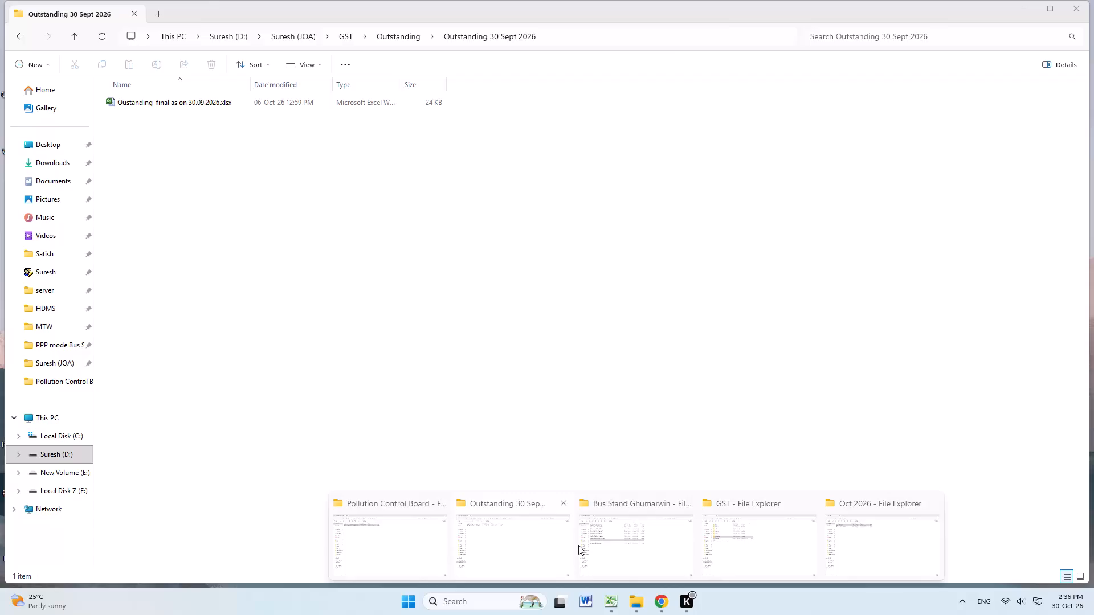
Close the surplus File Explorer windows, keeping only the Outstanding 30 Sept 2026 folder open.
click(931, 503)
click(873, 506)
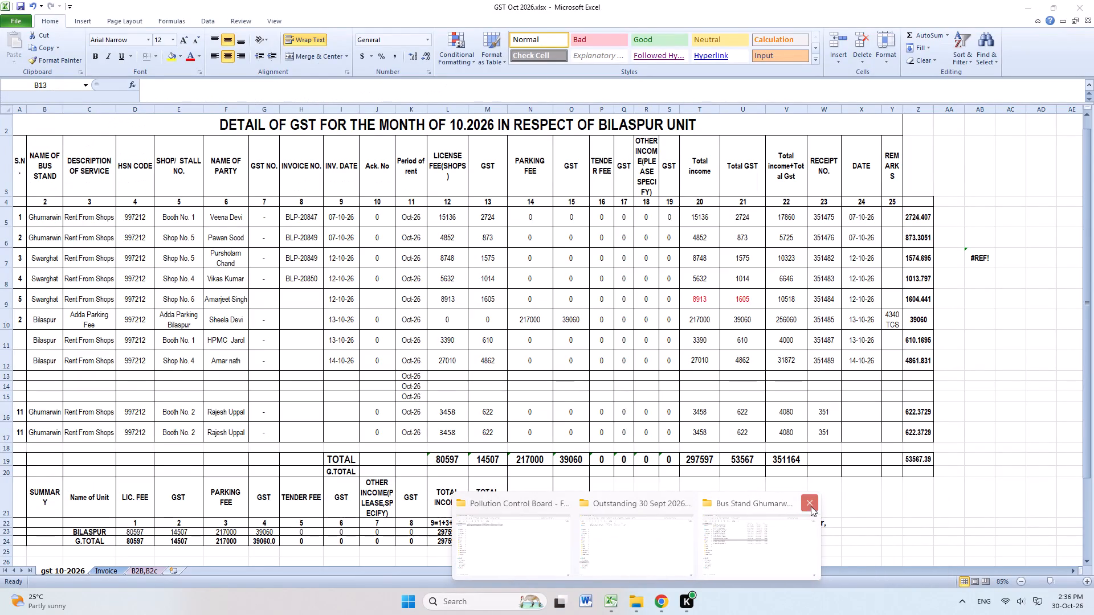
click(809, 505)
click(623, 499)
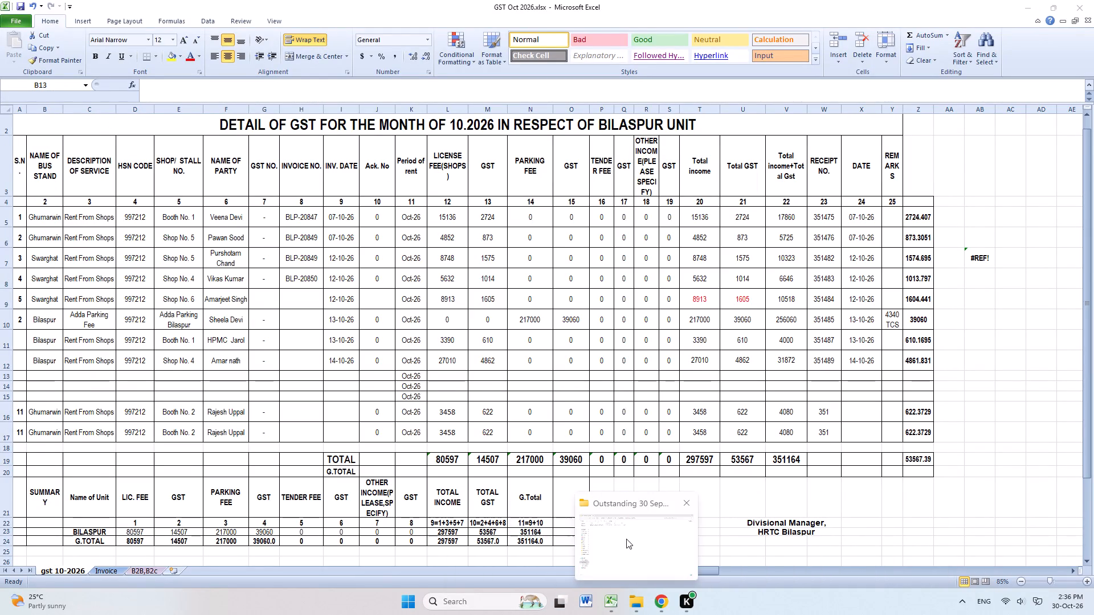
Open the outstanding workbook as on 30.09.2026, look up the licensee of Ghumarwin Booth No. 3, and close the workbook.
click(626, 539)
click(399, 413)
double_click(194, 103)
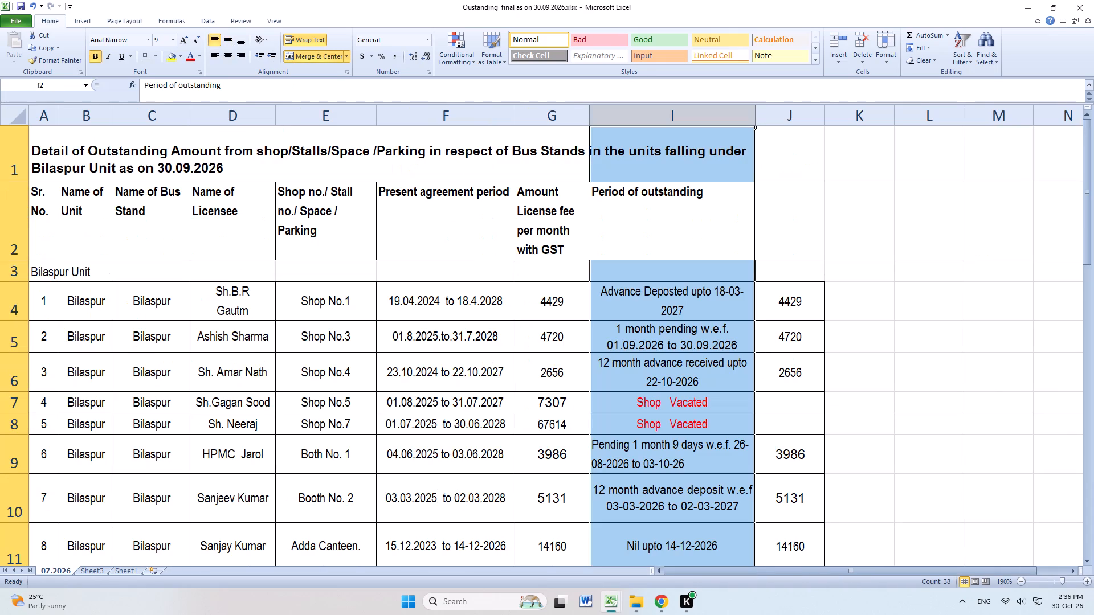
scroll(374, 428, down, 6)
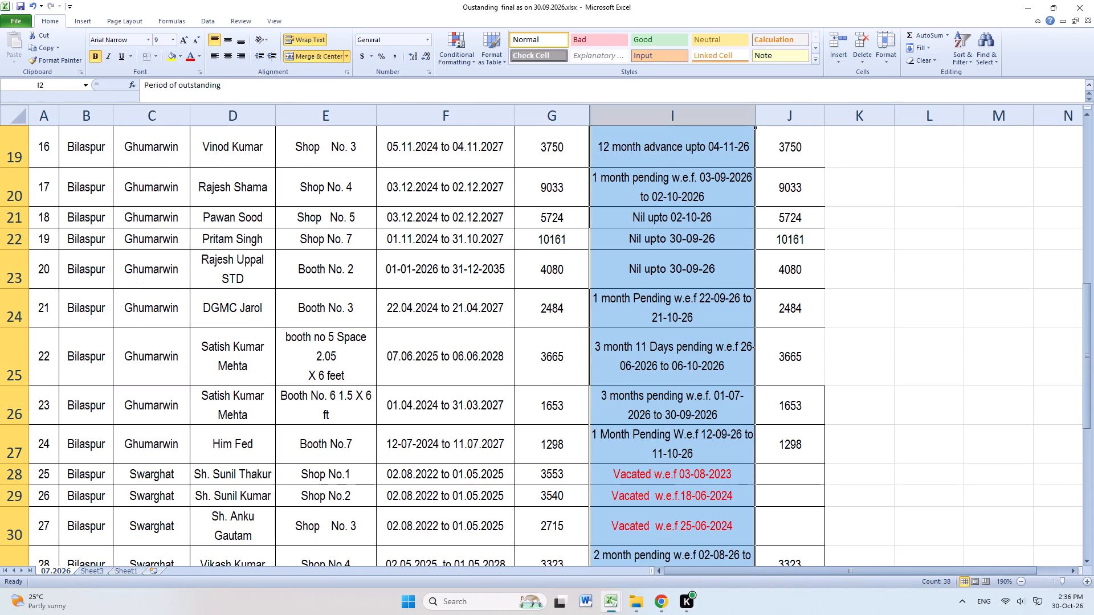
click(353, 305)
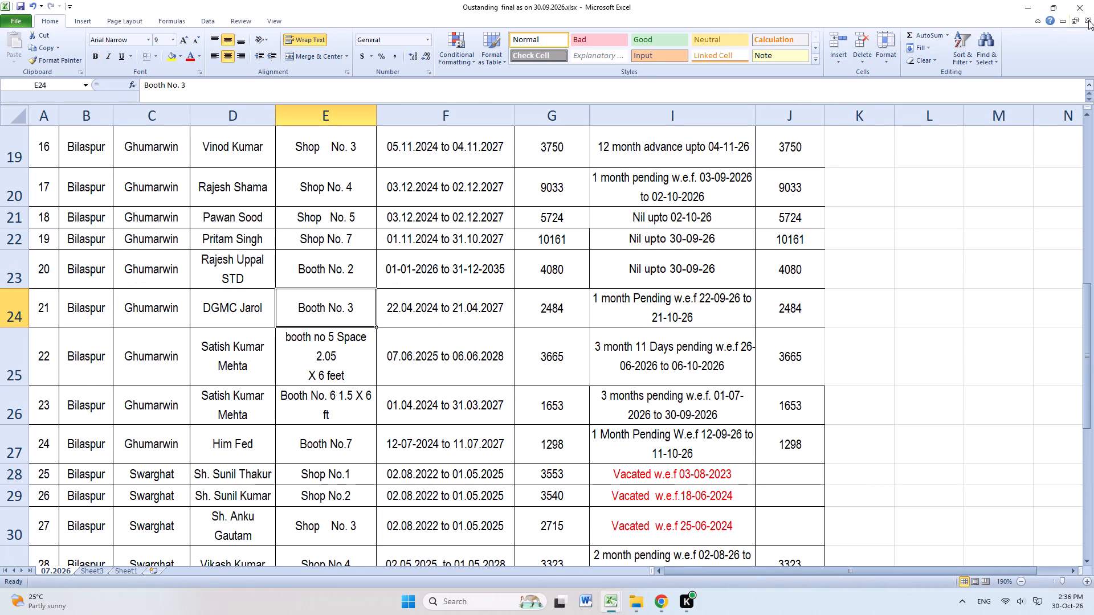
click(1087, 1)
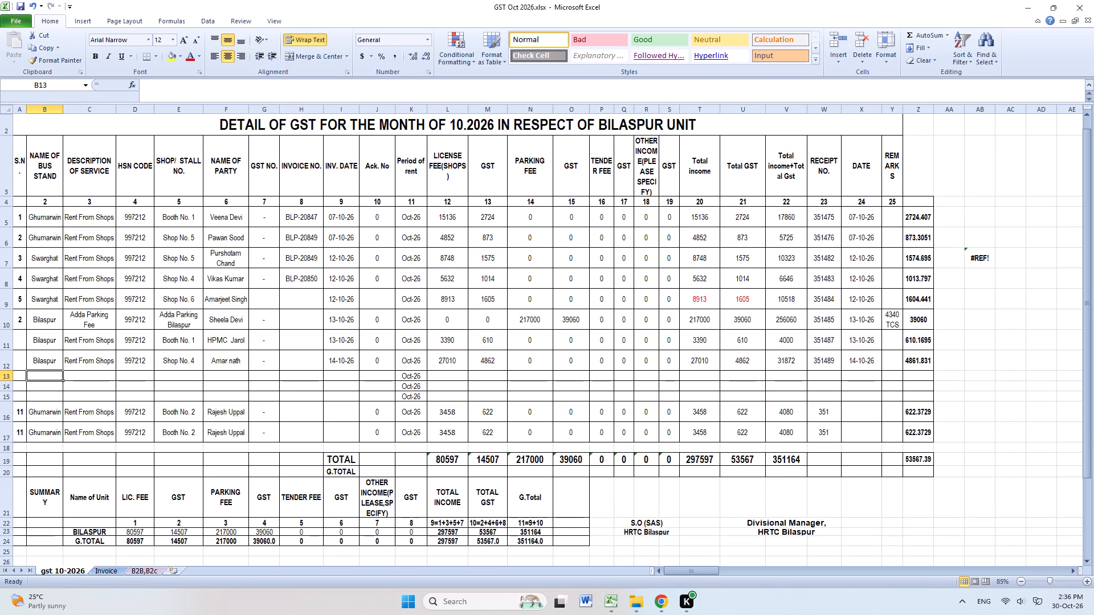
Start row 13 of the October GST sheet with bus stand Ghumarwin, description Rent From Shops and HSN code 997212.
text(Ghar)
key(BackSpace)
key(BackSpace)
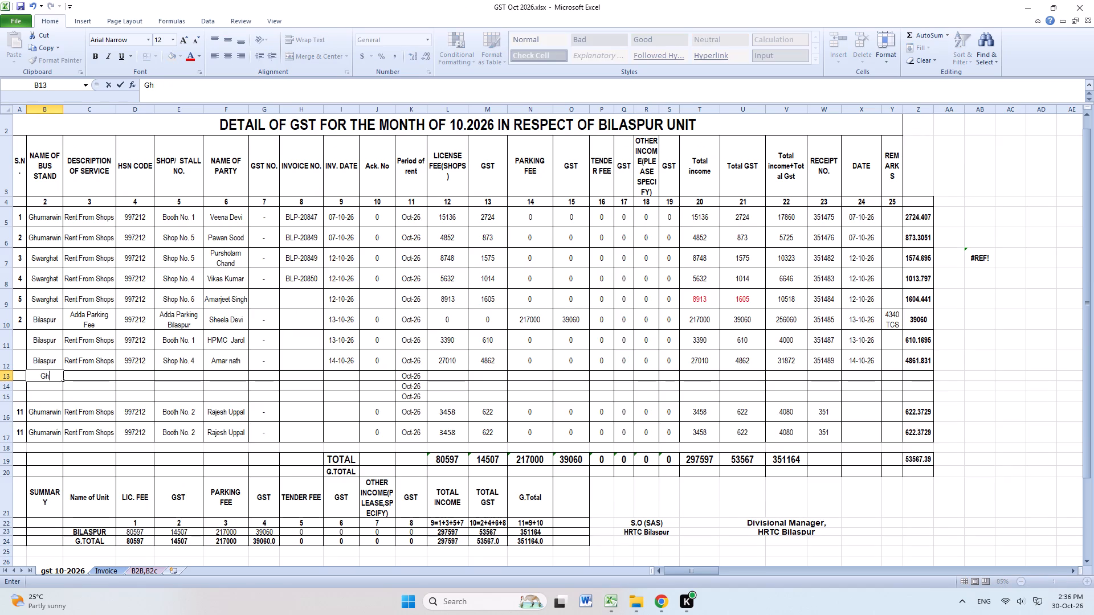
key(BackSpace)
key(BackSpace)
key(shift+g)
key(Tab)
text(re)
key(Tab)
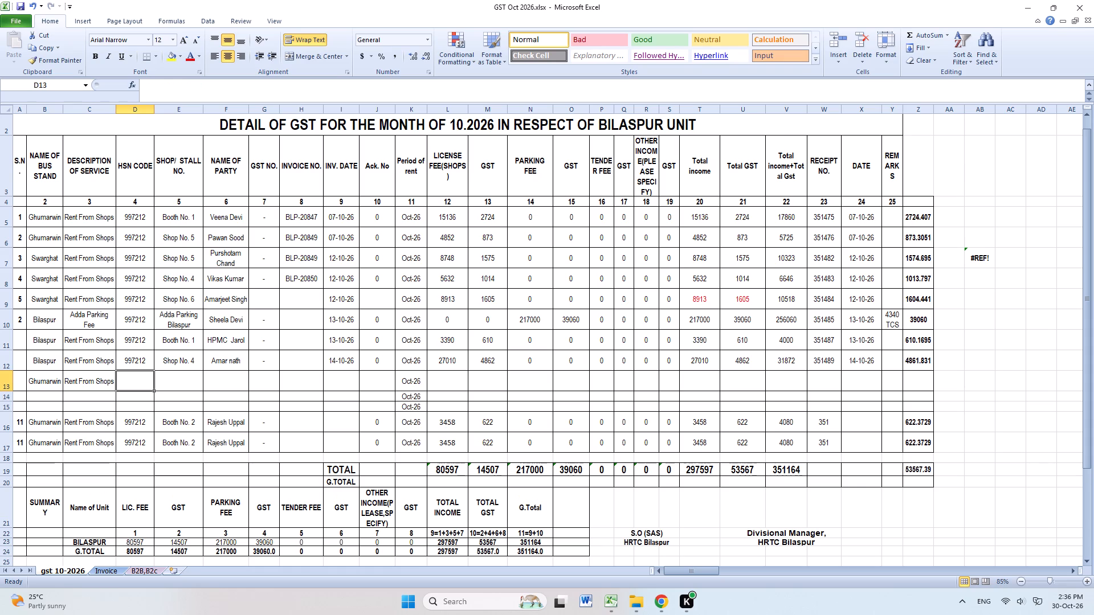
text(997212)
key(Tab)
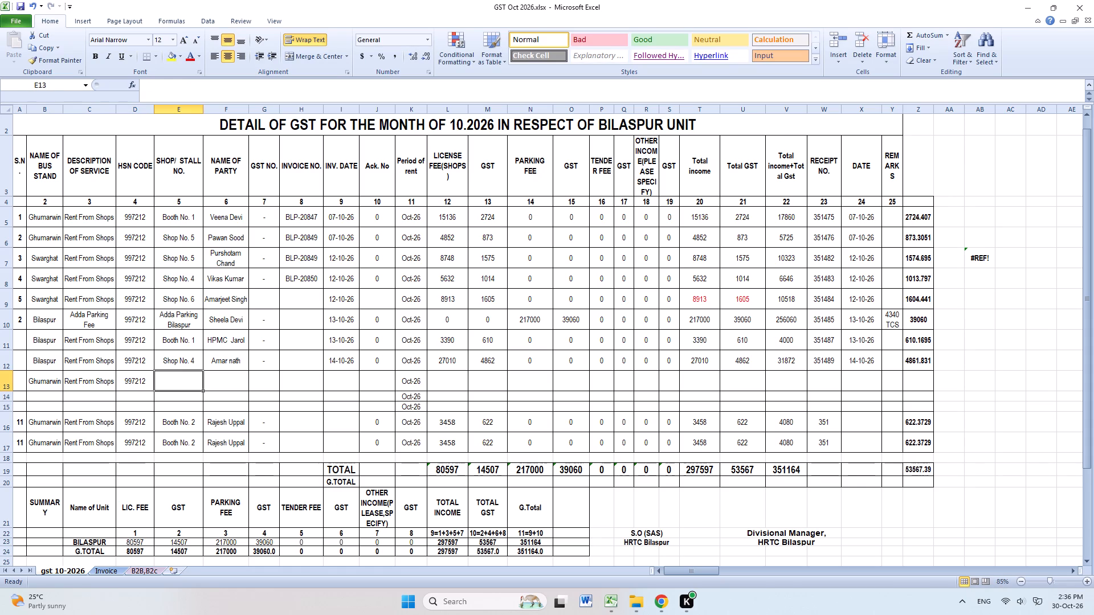
Enter Booth No. 3 as the shop/stall number in row 13.
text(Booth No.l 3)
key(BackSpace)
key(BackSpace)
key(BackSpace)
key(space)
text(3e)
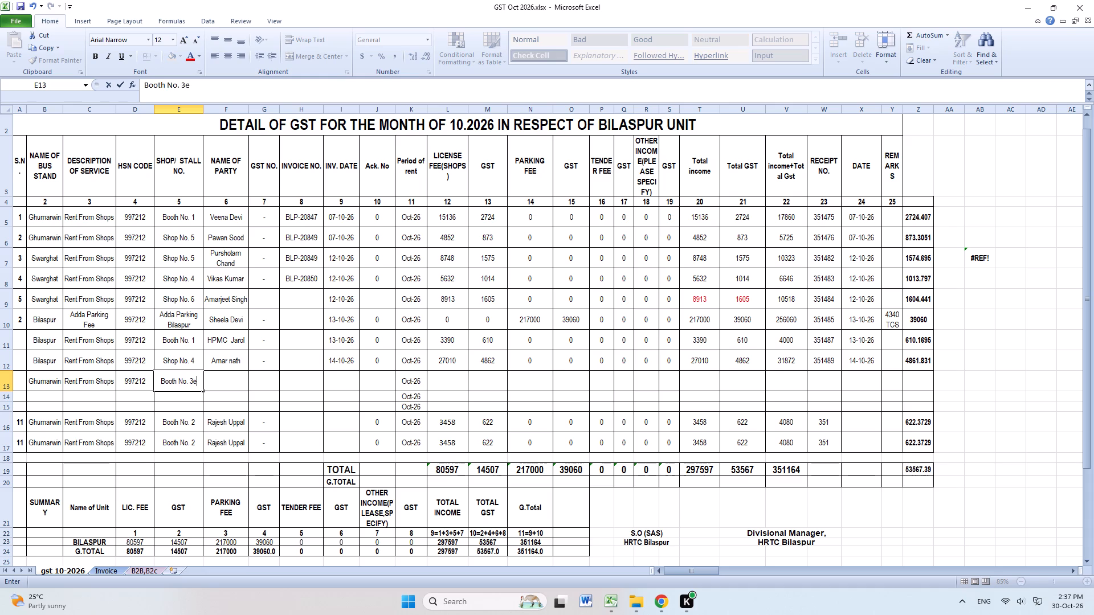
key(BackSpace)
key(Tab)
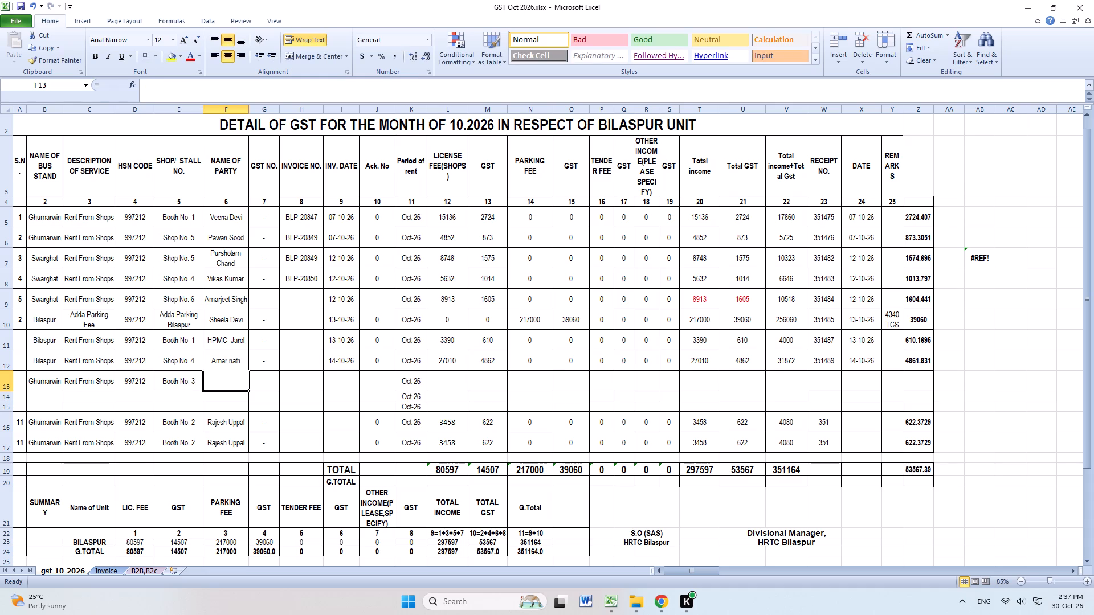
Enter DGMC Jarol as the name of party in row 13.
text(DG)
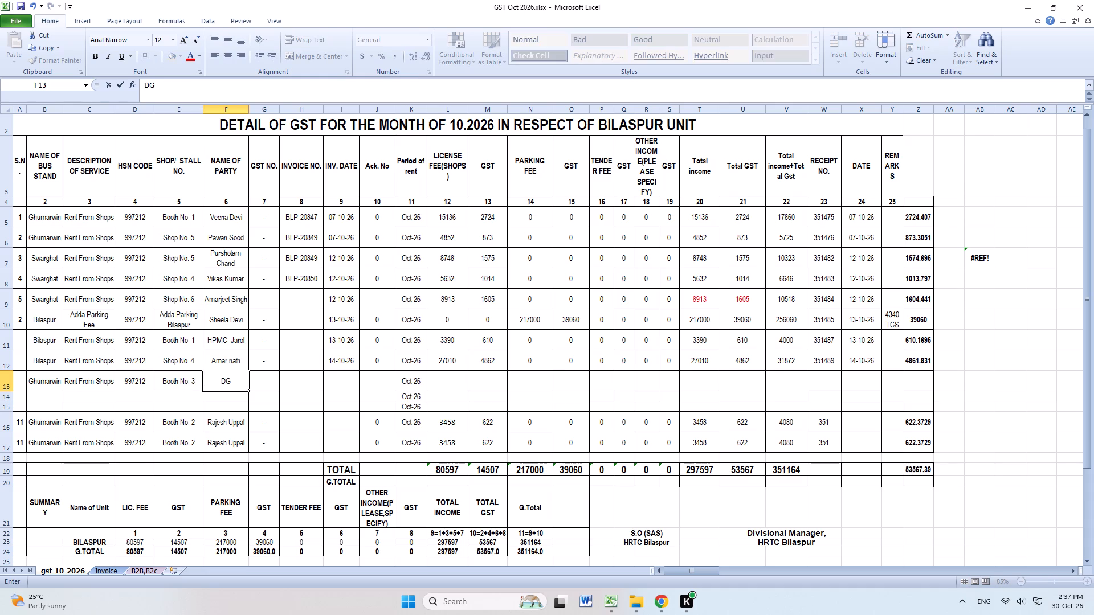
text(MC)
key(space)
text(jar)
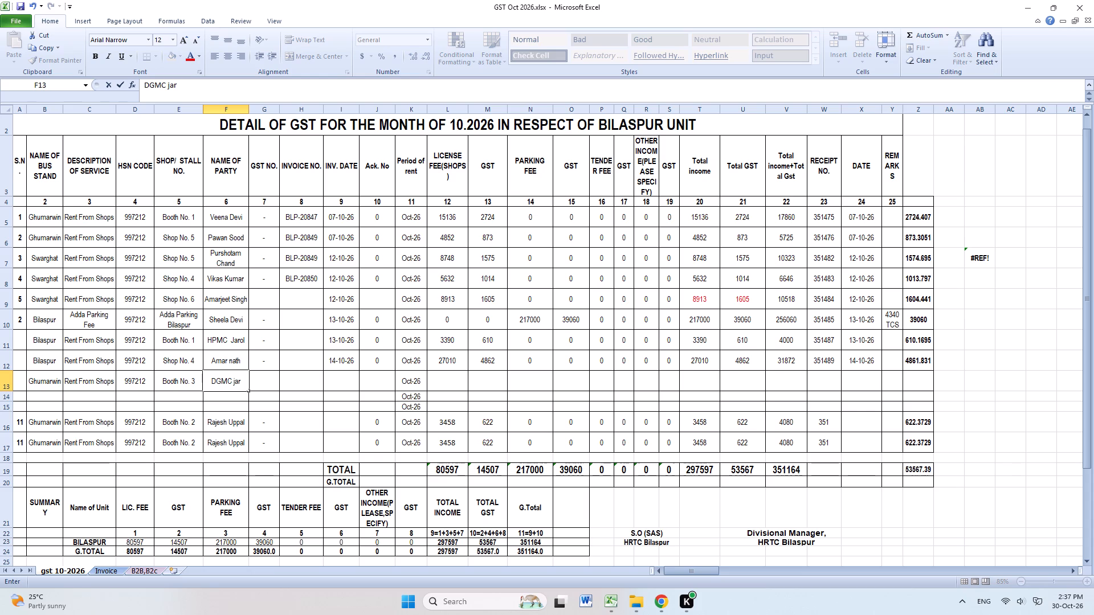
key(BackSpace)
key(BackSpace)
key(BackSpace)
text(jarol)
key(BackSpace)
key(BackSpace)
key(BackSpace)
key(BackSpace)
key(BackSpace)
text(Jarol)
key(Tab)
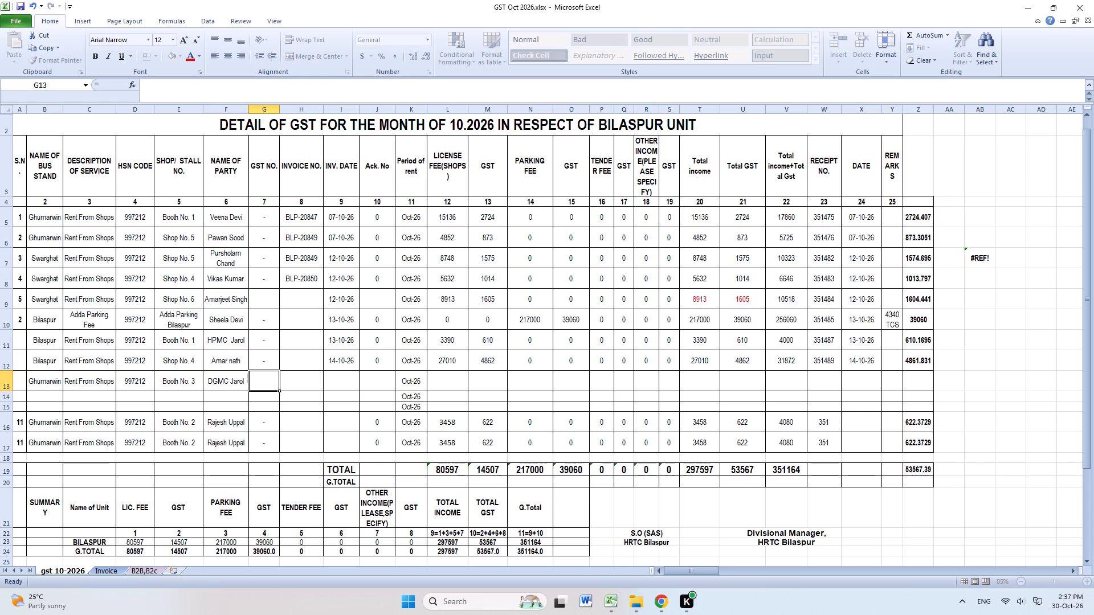
Fill row 13 with a dash for the GST number, invoice date 16-10-26 and 0 for Aok. No, leaving the invoice number blank.
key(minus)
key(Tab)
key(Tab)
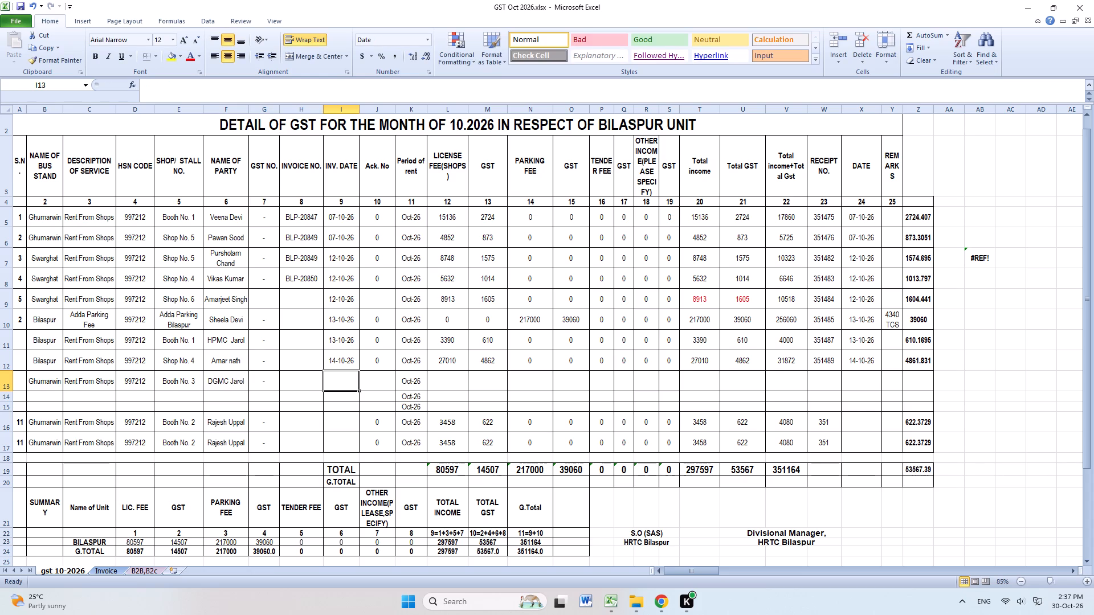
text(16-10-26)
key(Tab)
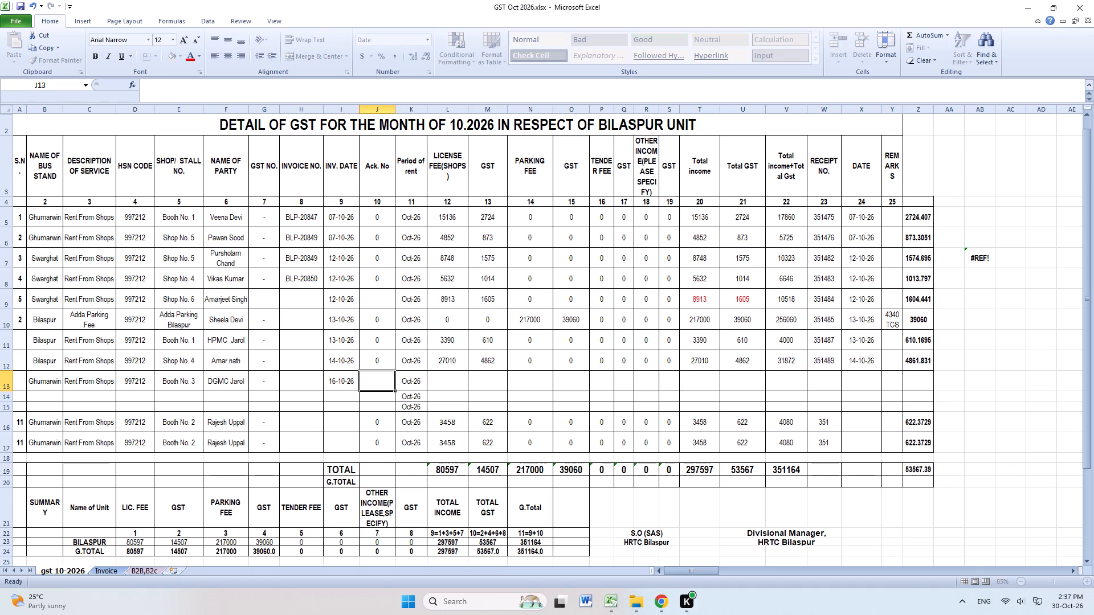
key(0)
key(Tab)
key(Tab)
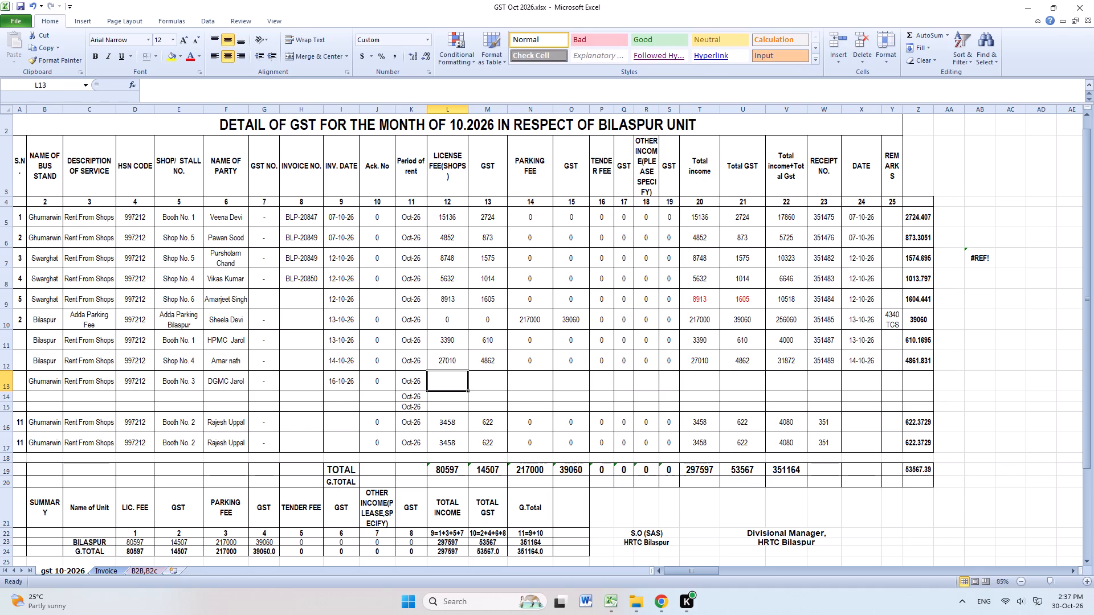
Enter a license fee of 4237 and its GST of 763 in row 13.
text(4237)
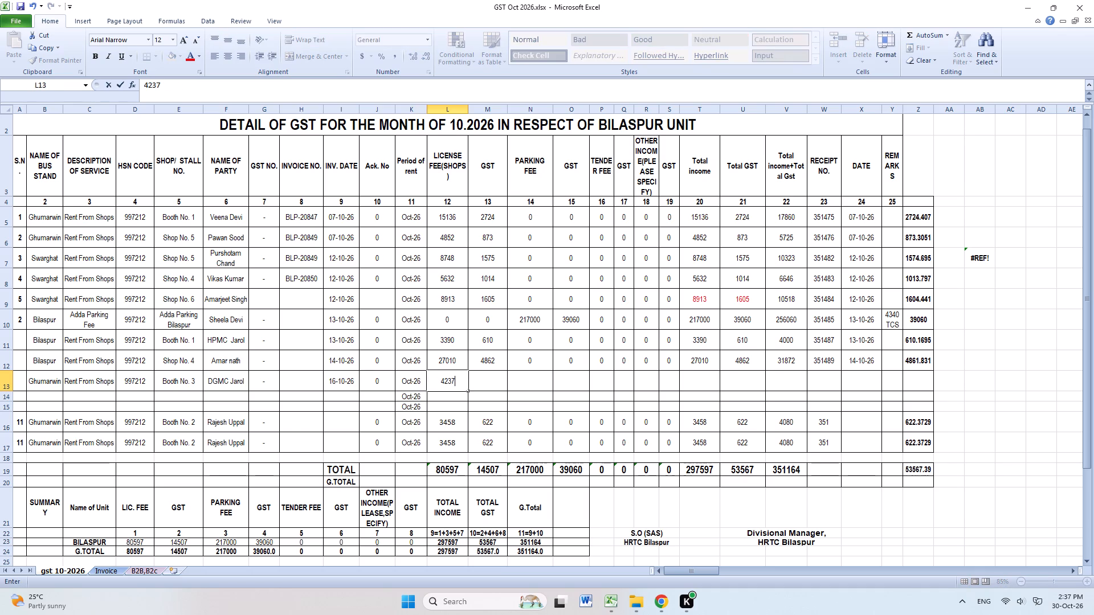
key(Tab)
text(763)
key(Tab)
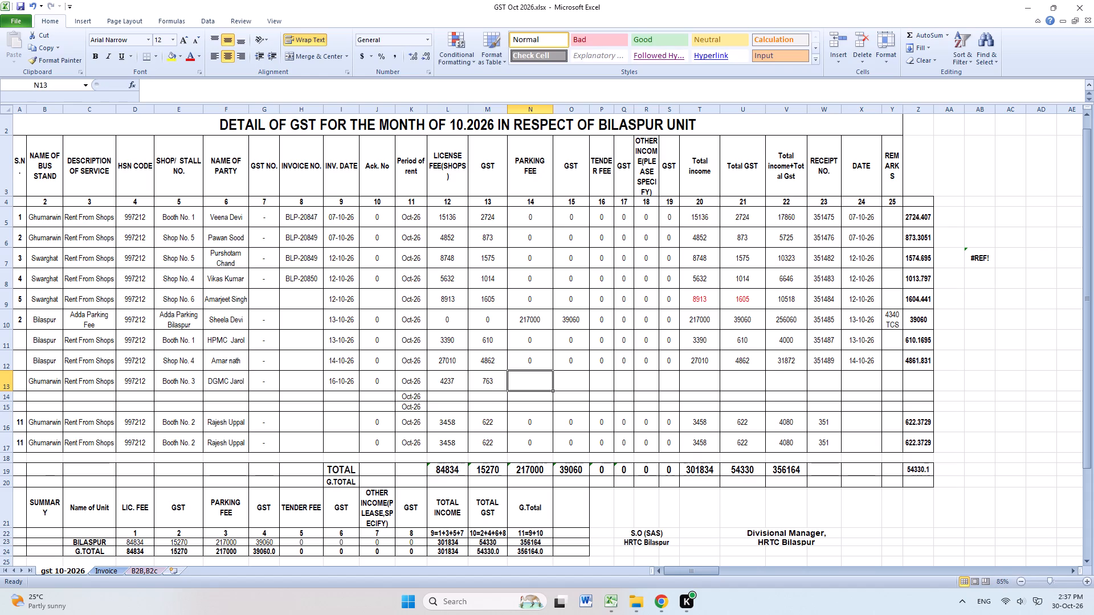
Enter 0 for the parking fee, tender fee and other income of row 13, and for each one's GST.
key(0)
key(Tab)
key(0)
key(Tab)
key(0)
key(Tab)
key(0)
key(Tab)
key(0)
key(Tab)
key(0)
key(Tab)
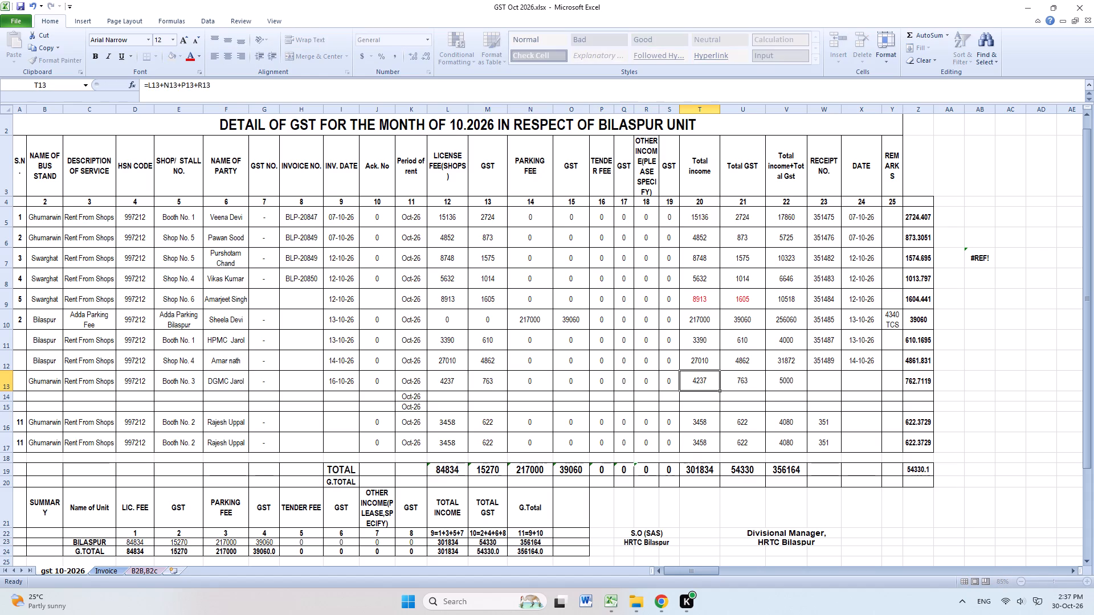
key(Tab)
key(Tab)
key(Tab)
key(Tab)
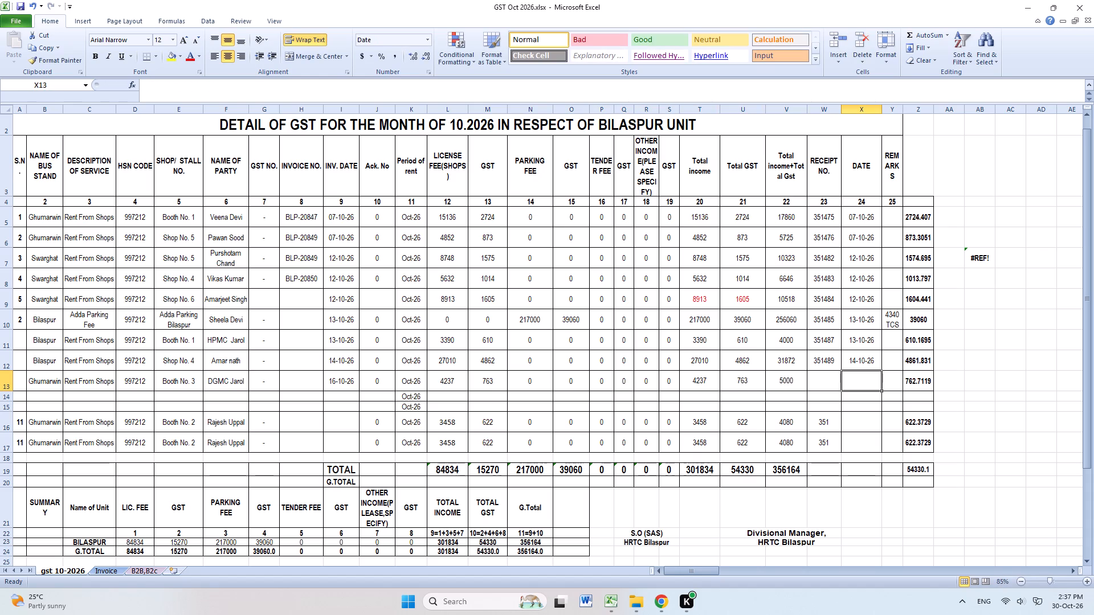
click(828, 376)
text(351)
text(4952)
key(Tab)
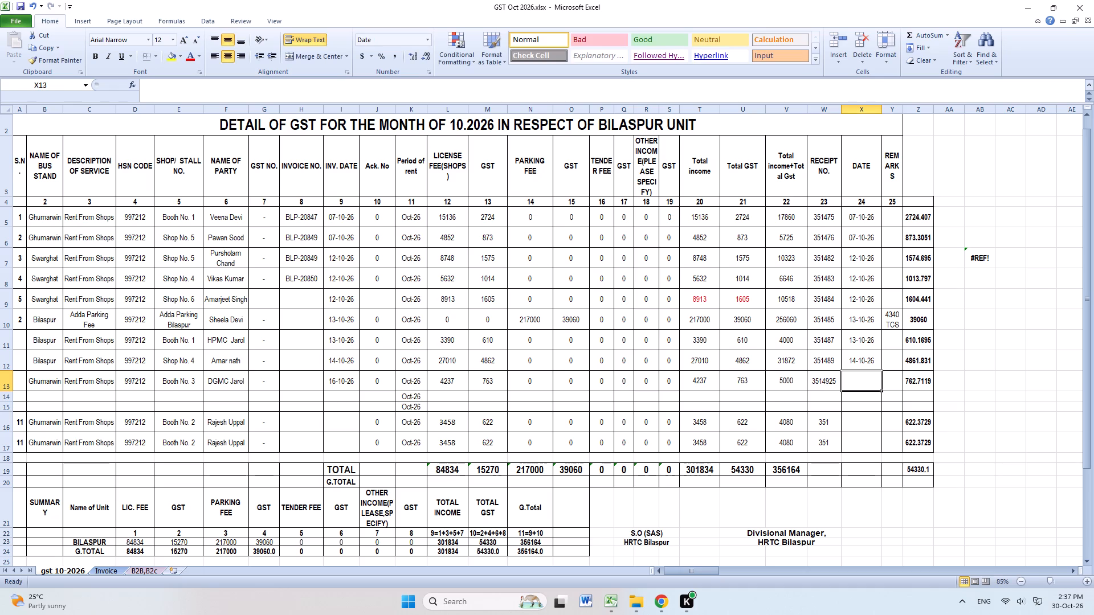
double_click(838, 383)
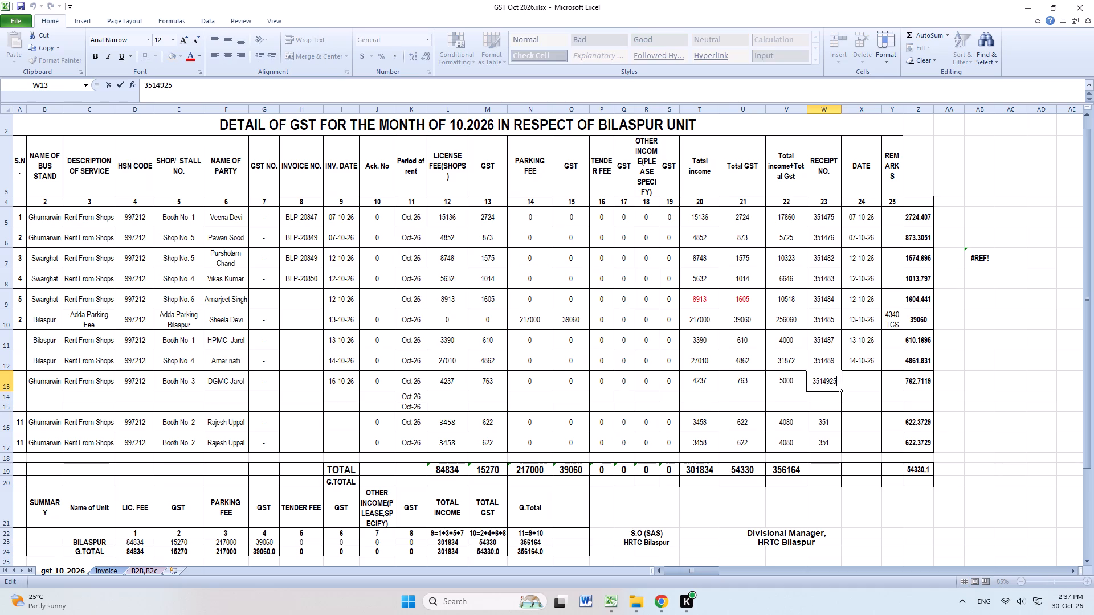
key(BackSpace)
key(Tab)
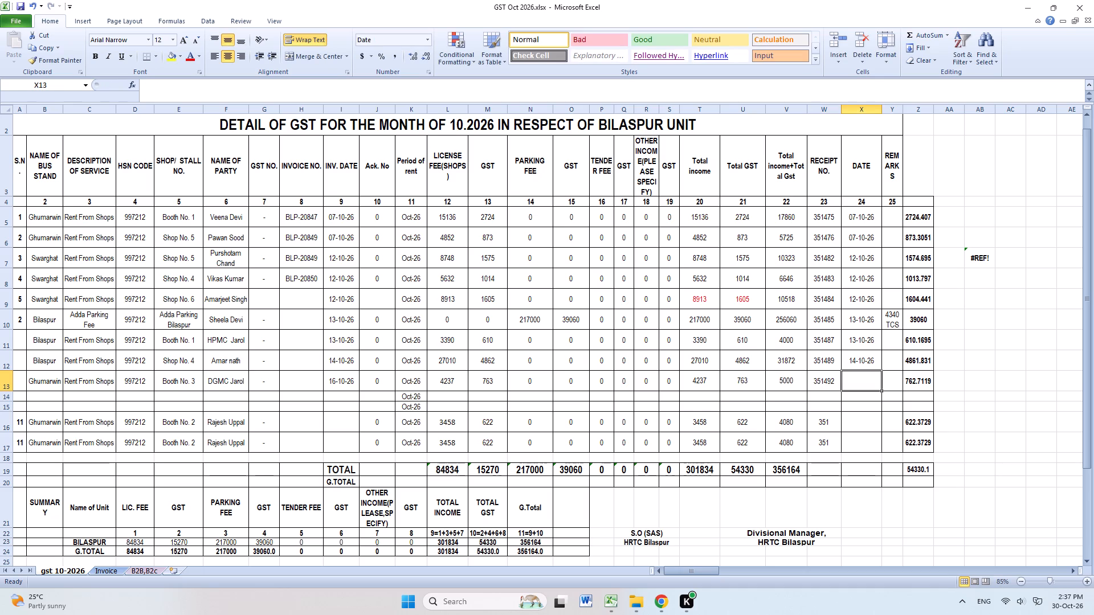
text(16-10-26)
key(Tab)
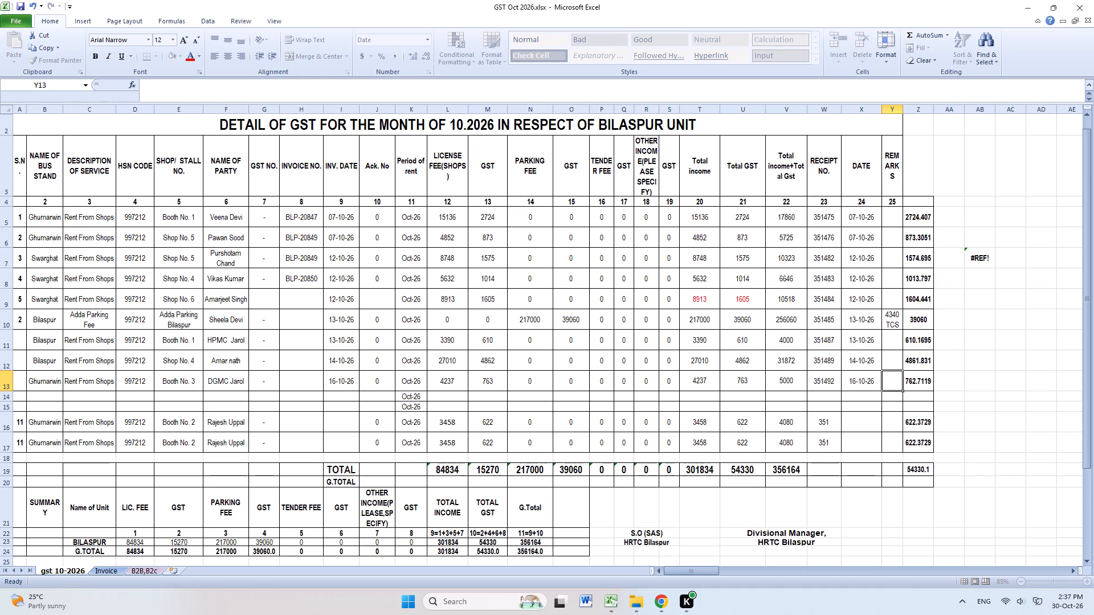
Start row 14 with bus stand Bilaspur, description Rent From Shops, HSN code 997212 and Shop No. 3.
click(54, 398)
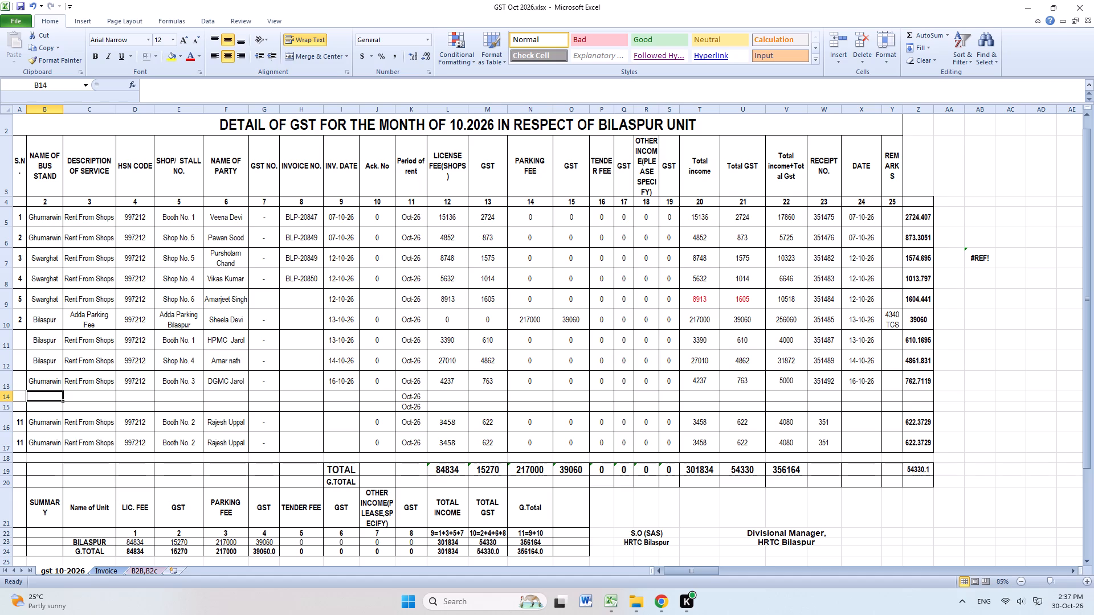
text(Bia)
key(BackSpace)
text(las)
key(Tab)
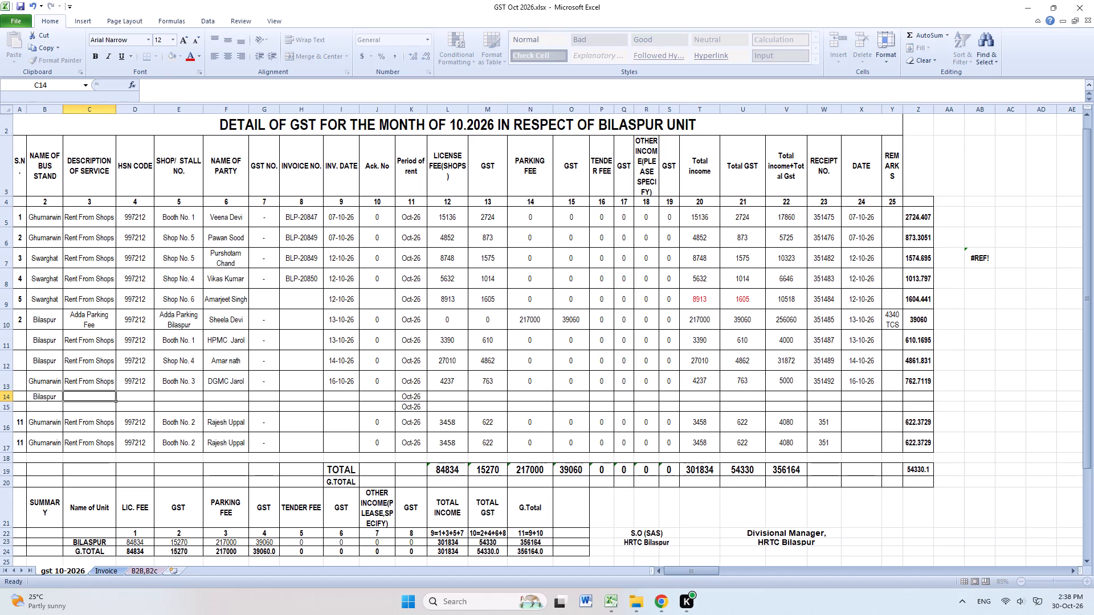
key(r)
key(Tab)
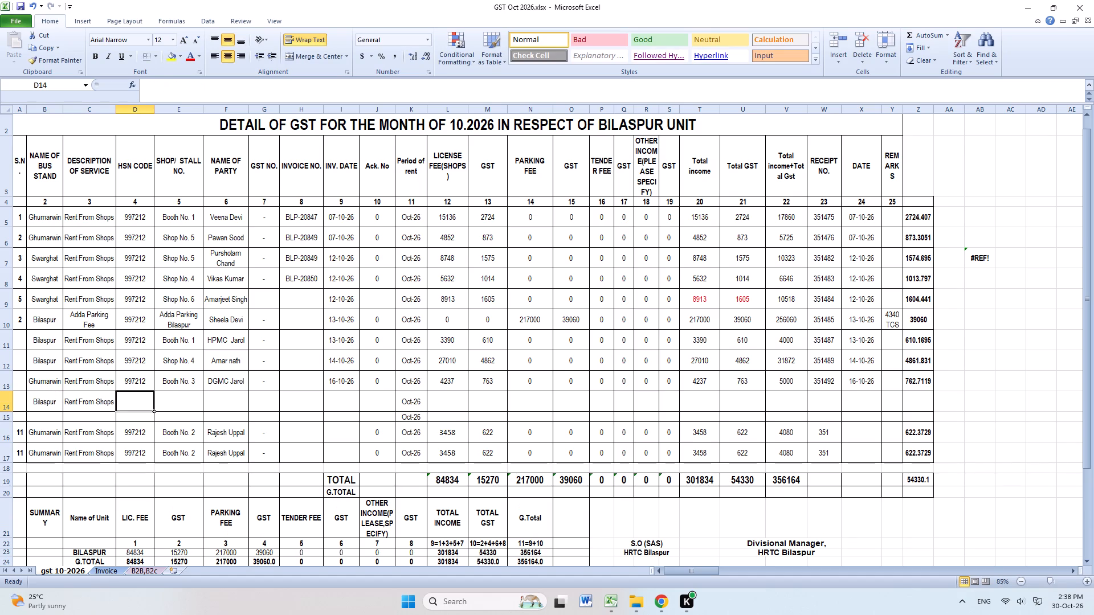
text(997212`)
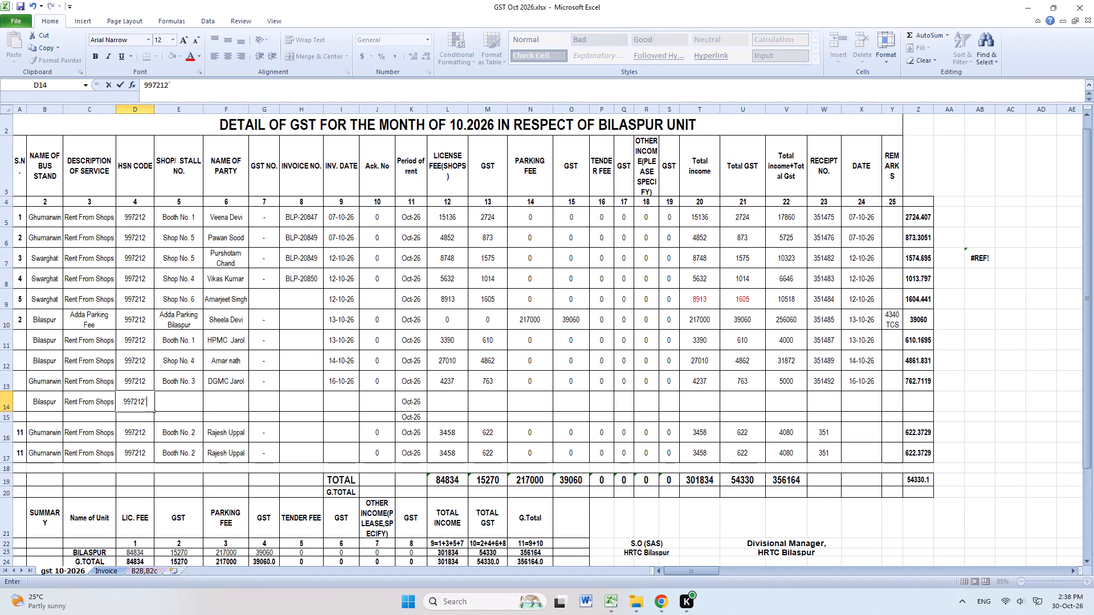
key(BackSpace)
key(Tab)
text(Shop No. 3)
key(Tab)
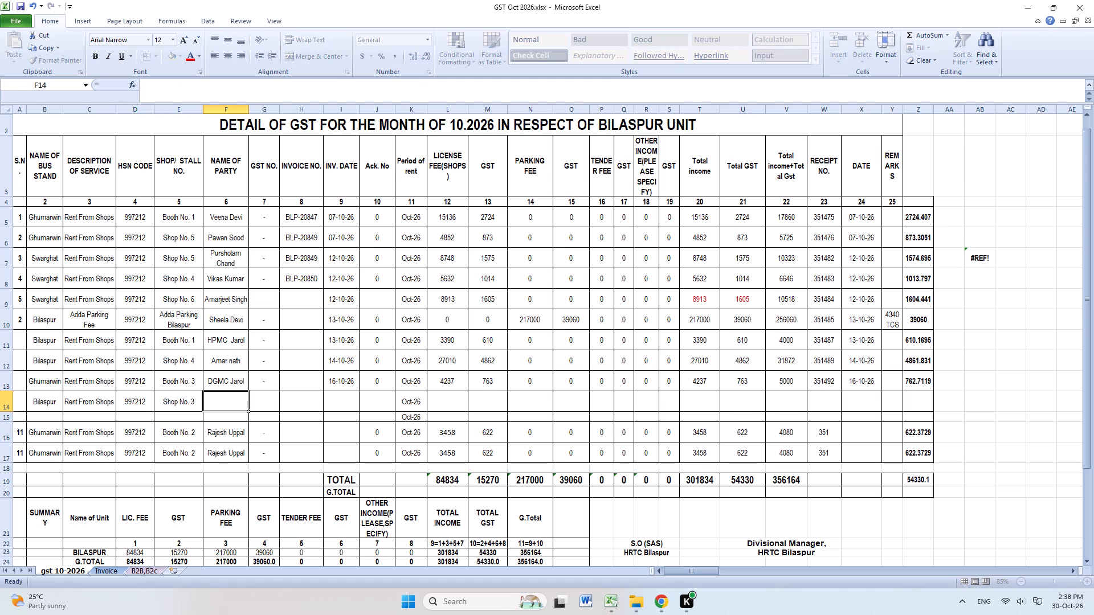
Enter the name of the Bilaspur Shop No. 3 licensee as the party in row 14.
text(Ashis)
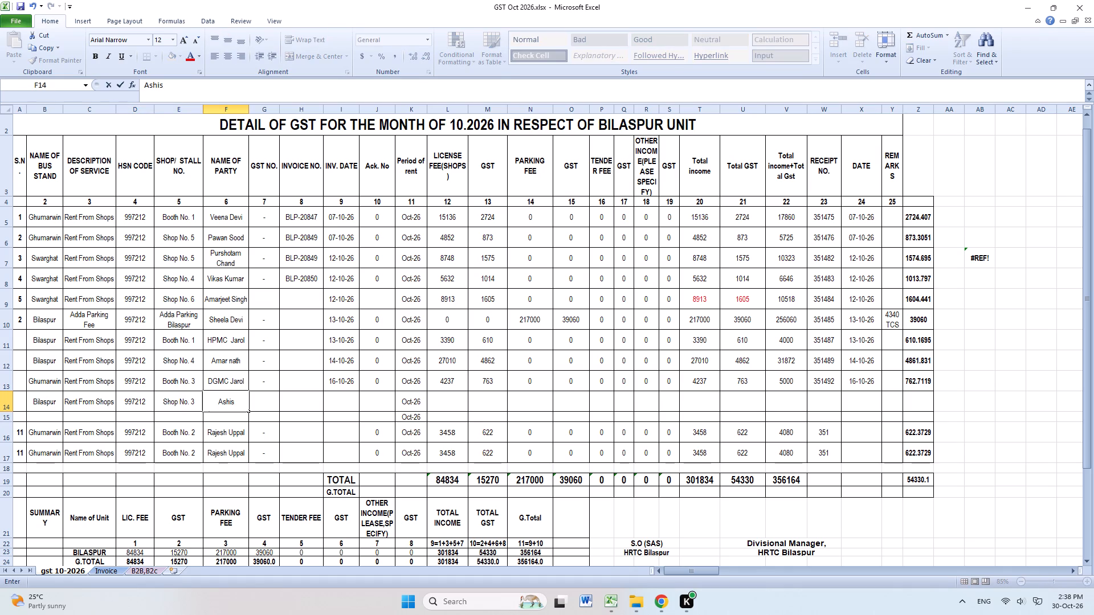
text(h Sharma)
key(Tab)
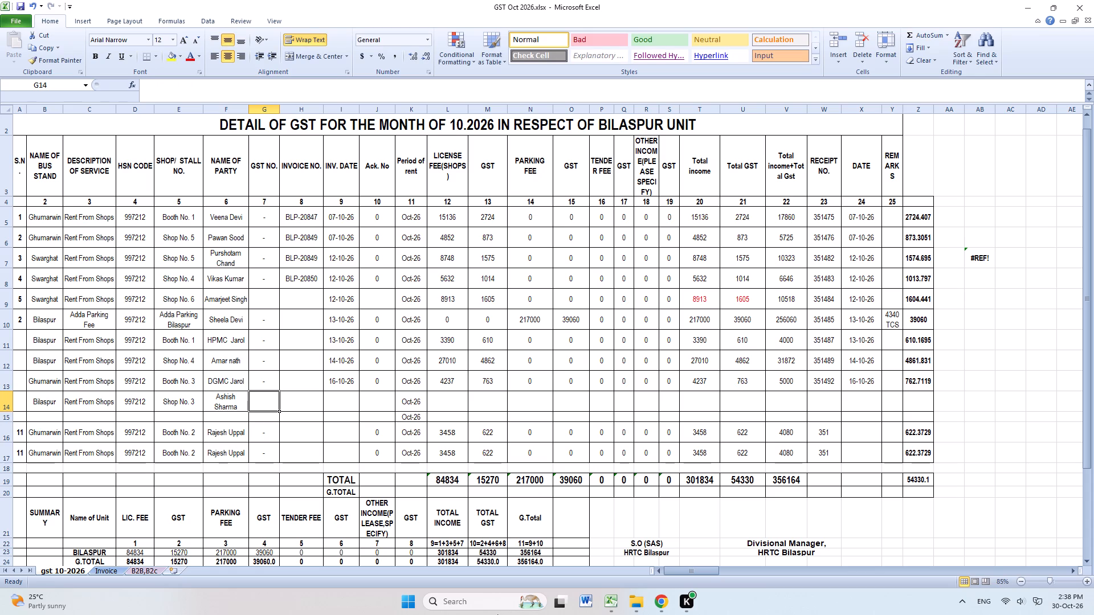
In File Explorer, search the JOA folder on drive D for 63 and open the E-Invoice (63-B) folder.
click(634, 602)
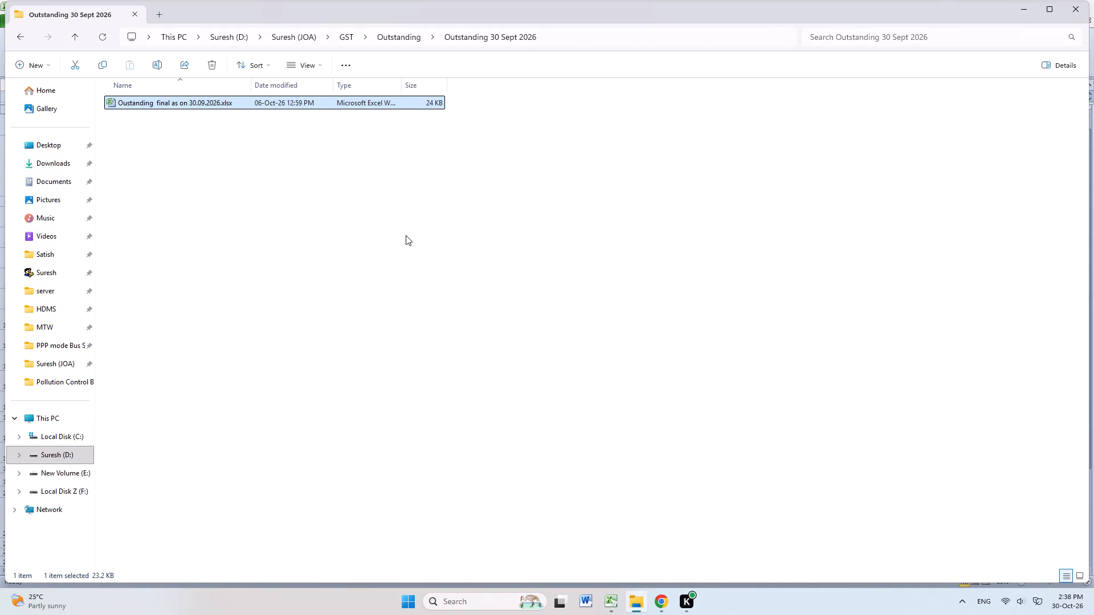
click(406, 235)
double_click(17, 35)
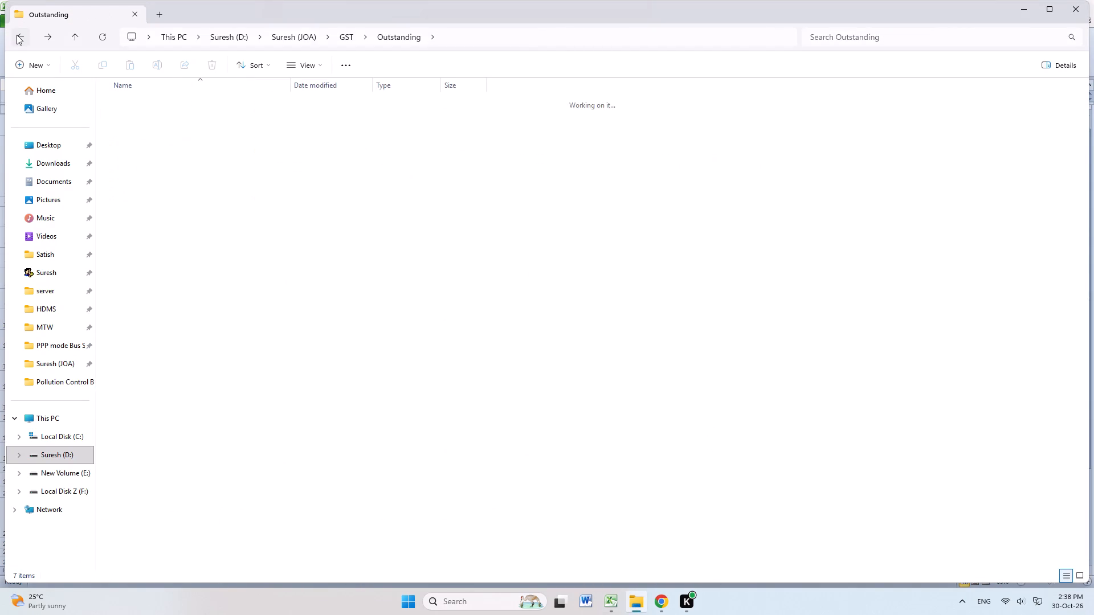
click(17, 35)
click(895, 40)
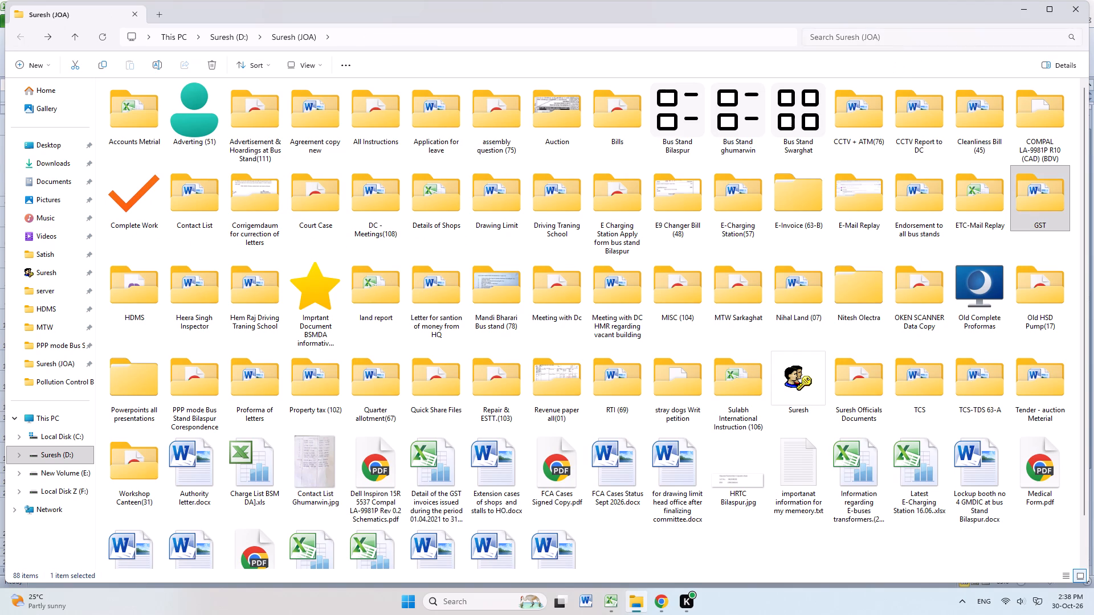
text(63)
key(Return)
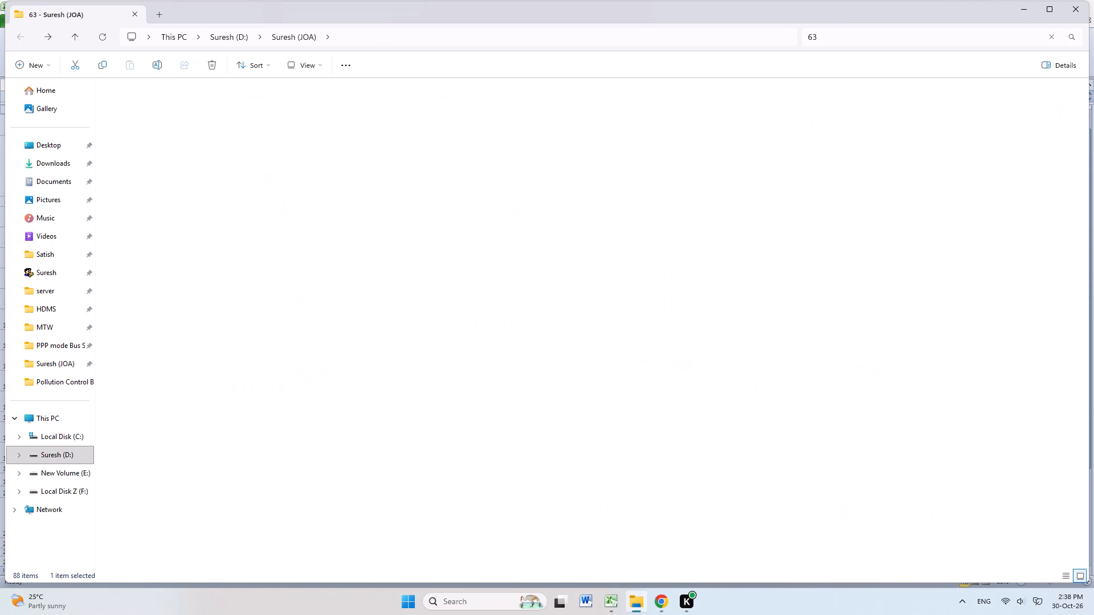
triple_click(204, 116)
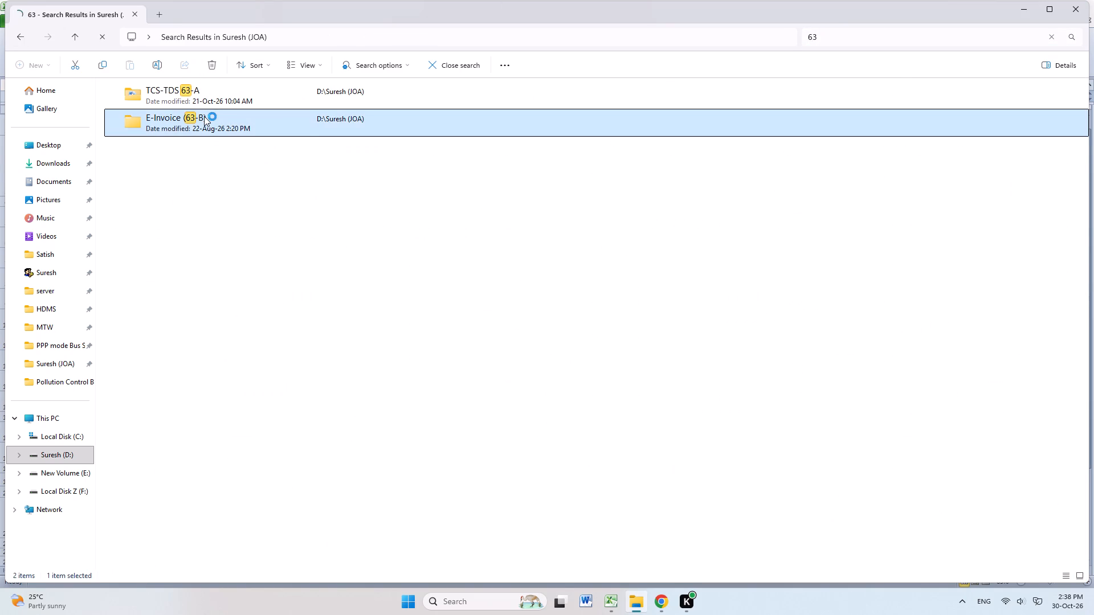
Open the B2B Sept 26 - Aug 26 invoice PDF from the Bilaspur Shop No. 3 licensee's invoices folder.
triple_click(166, 101)
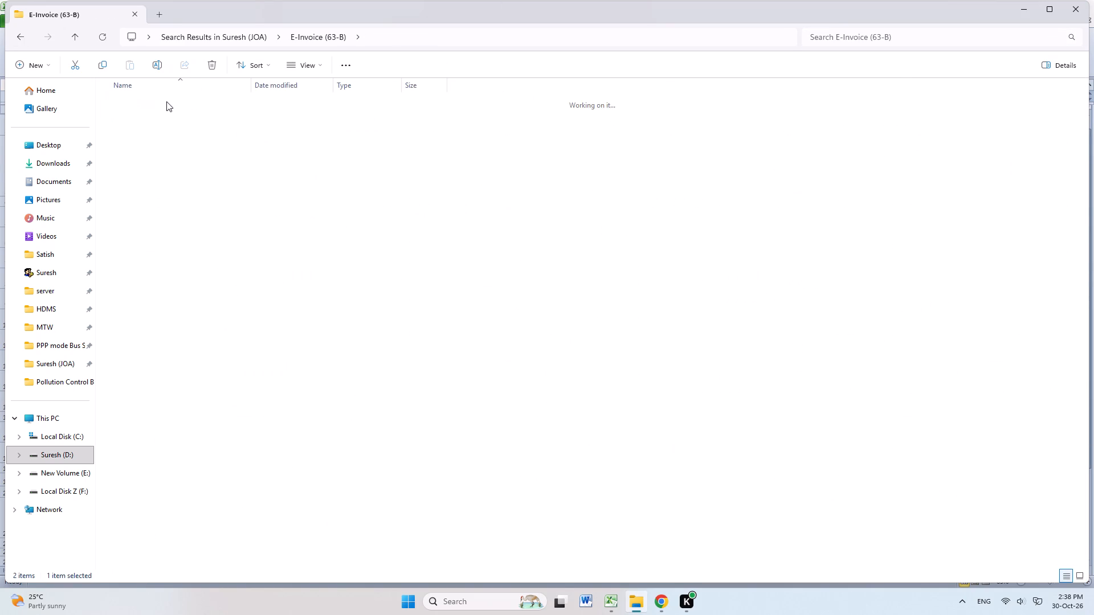
click(178, 202)
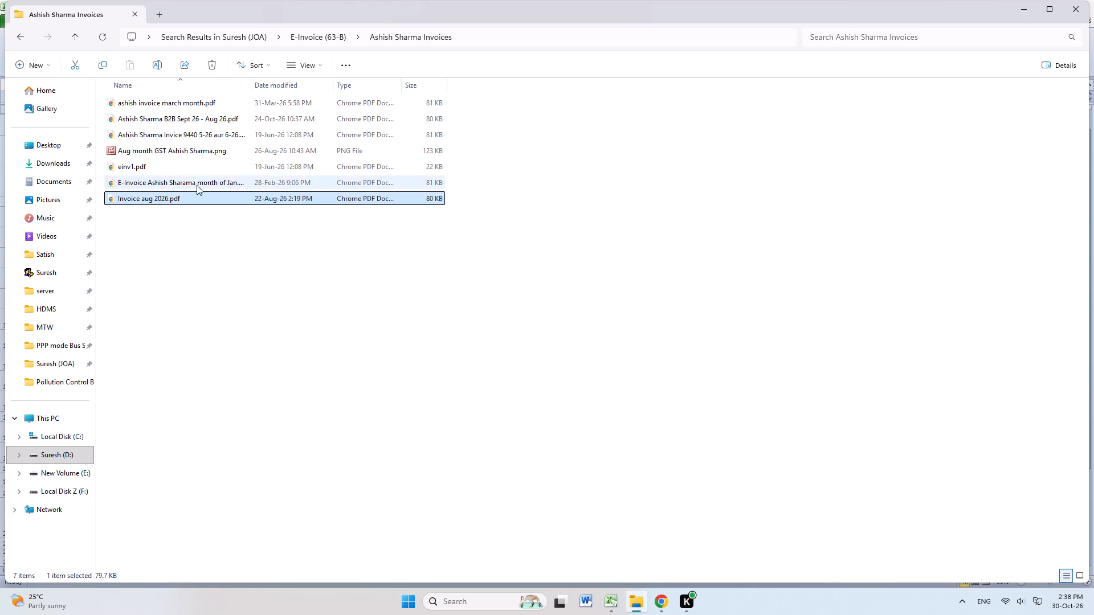
drag(253, 89, 341, 85)
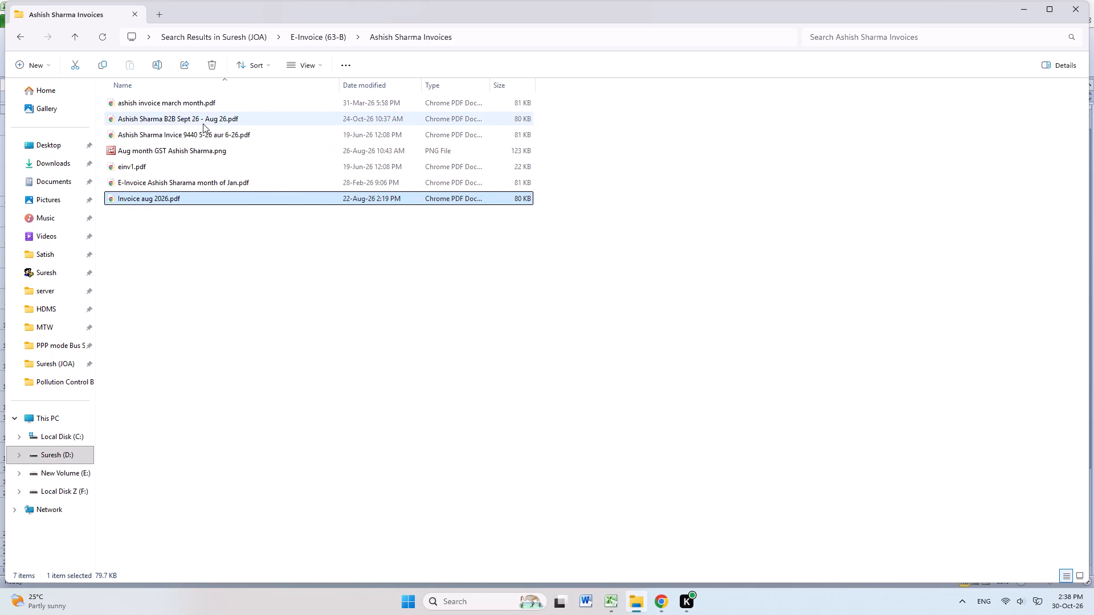
click(230, 121)
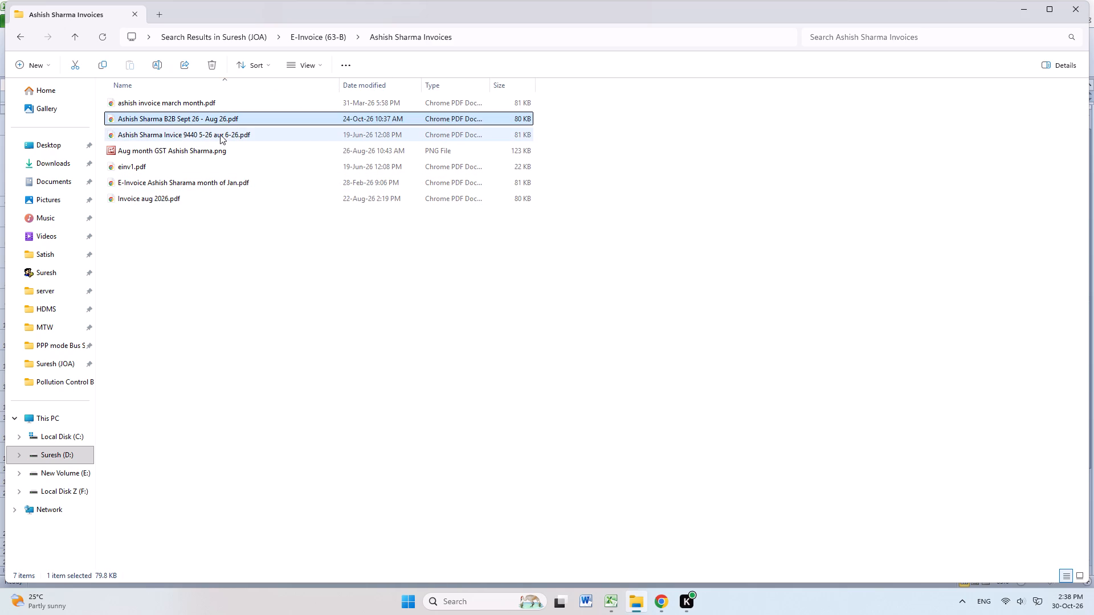
click(210, 119)
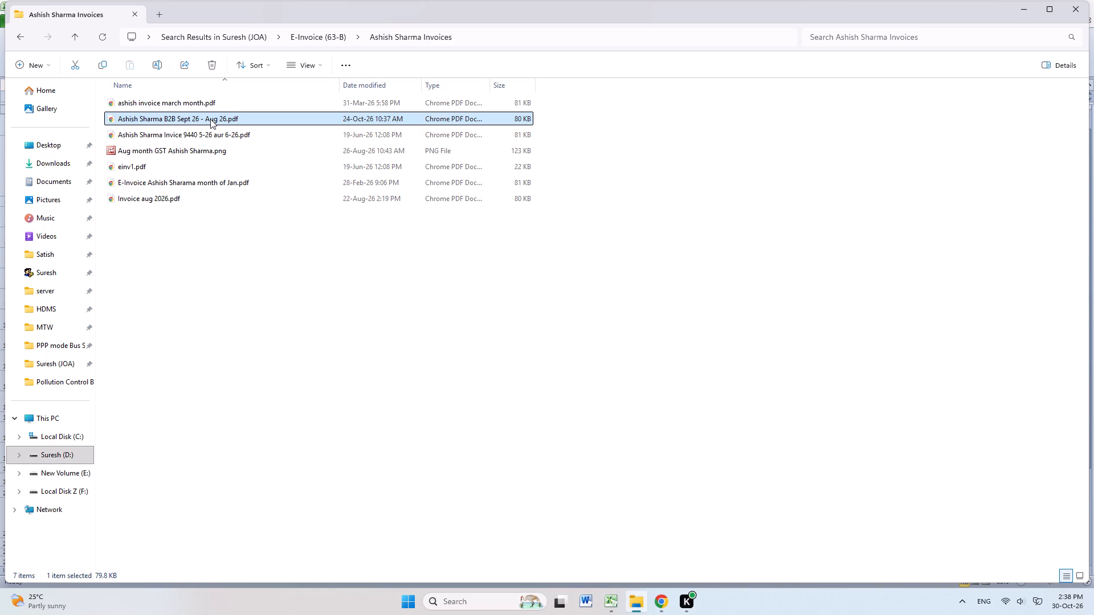
triple_click(210, 119)
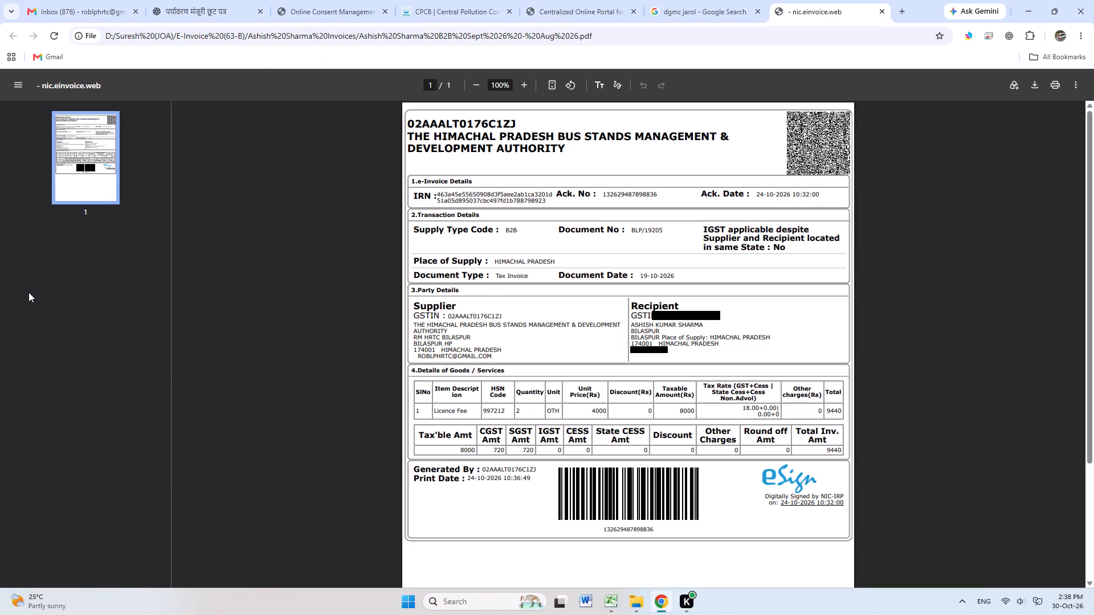
Copy the recipient's GSTIN from the e-invoice into the GST number cell of row 14 in the Excel workbook.
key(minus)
drag(664, 315, 717, 317)
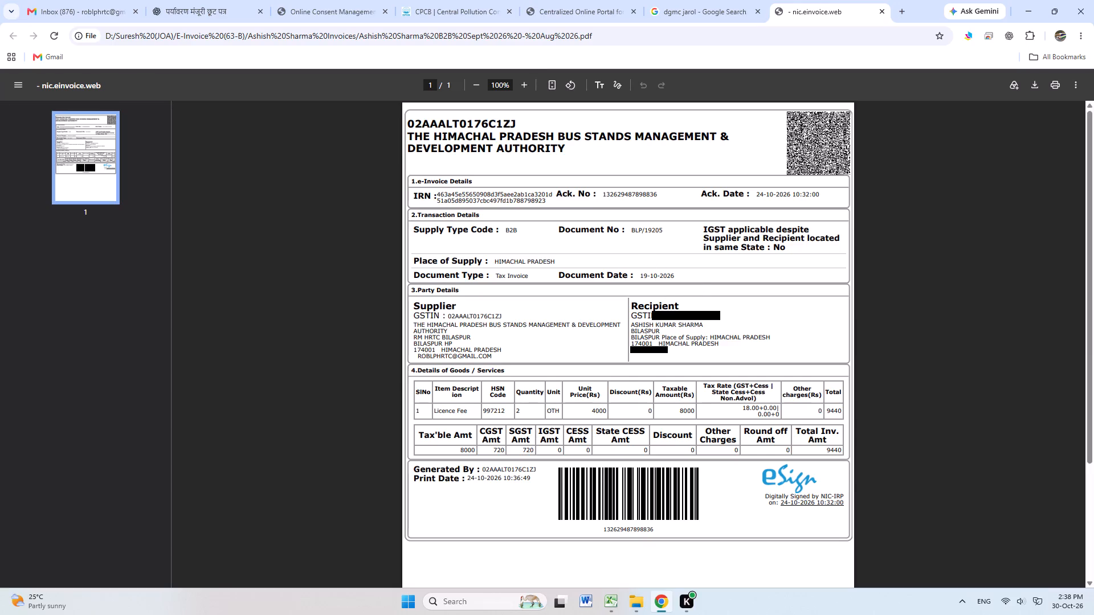
drag(717, 317, 721, 317)
right_click(709, 318)
click(735, 330)
click(618, 606)
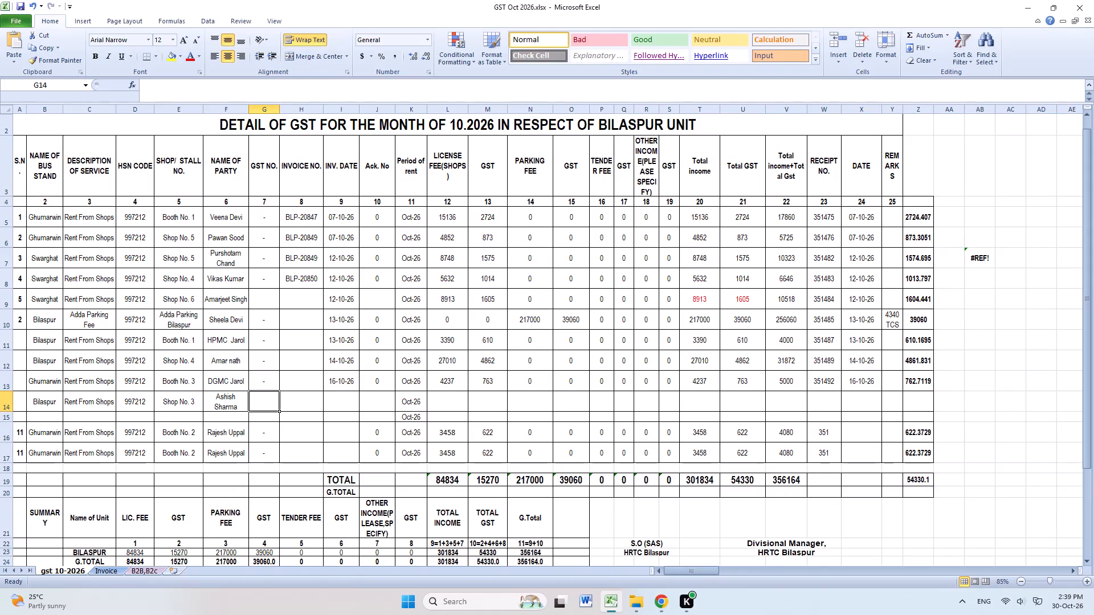
triple_click(259, 404)
right_click(261, 402)
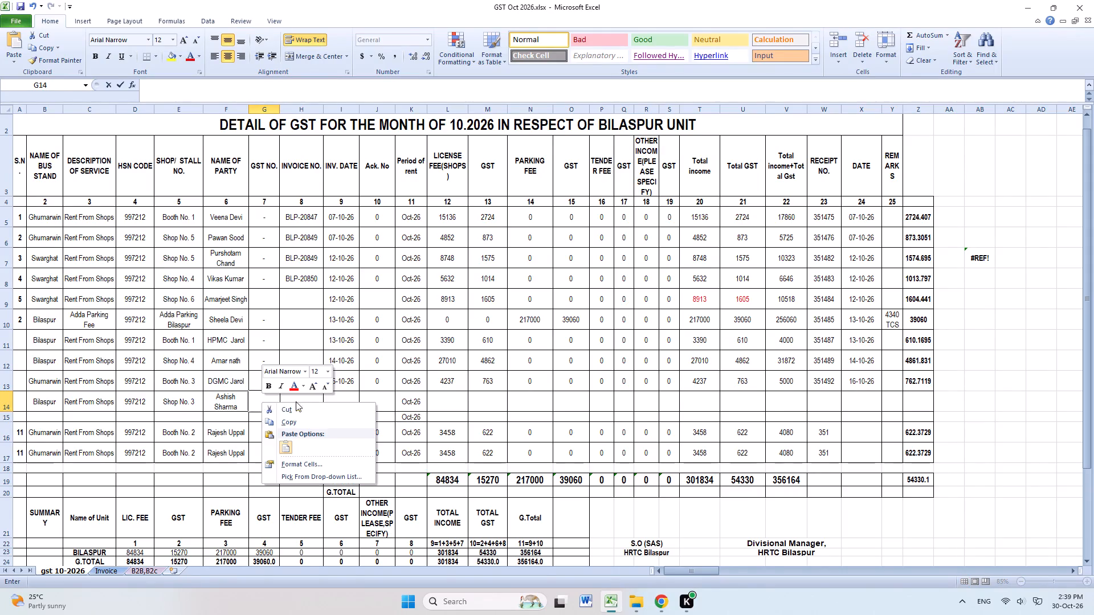
click(287, 450)
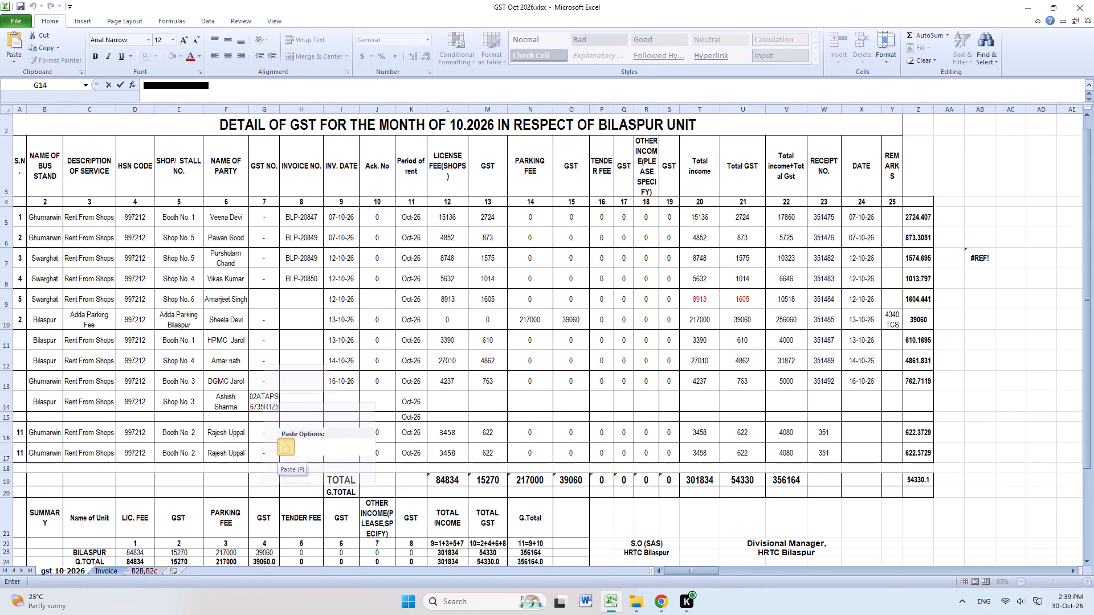
click(308, 407)
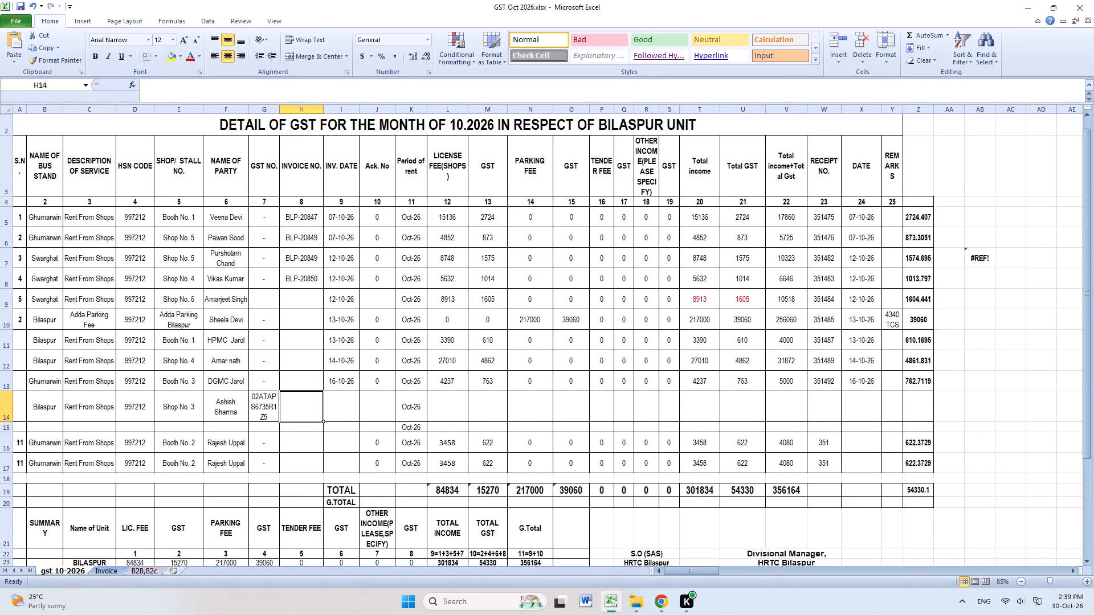
Copy document number BLP/19205 from the e-invoice in Chrome into row 14's invoice number in Excel, changing it to BLP-19205.
click(664, 597)
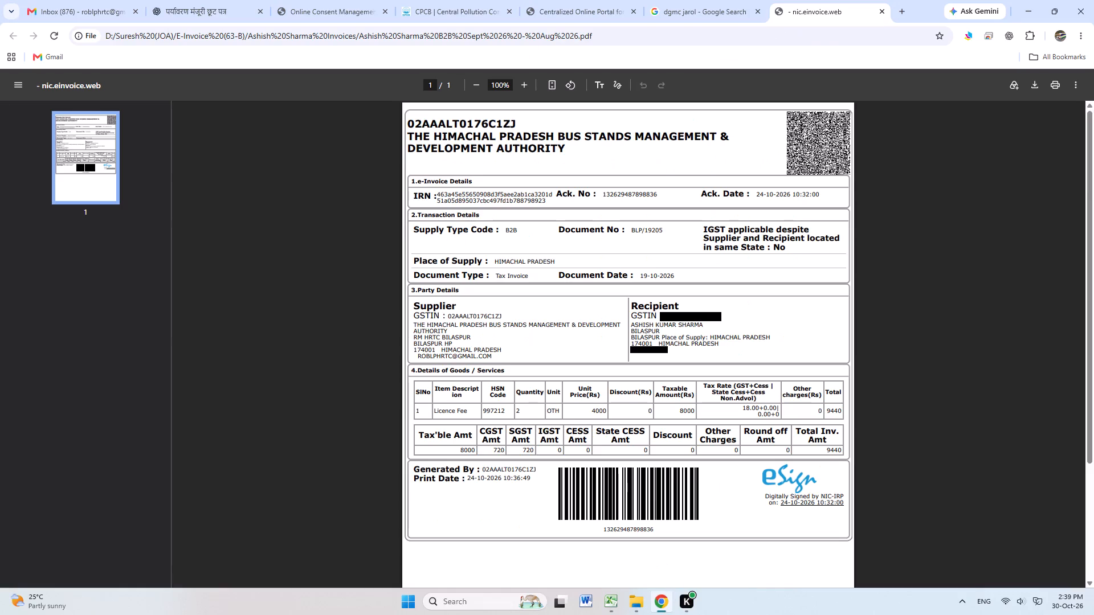
drag(664, 228, 630, 232)
right_click(652, 232)
click(675, 243)
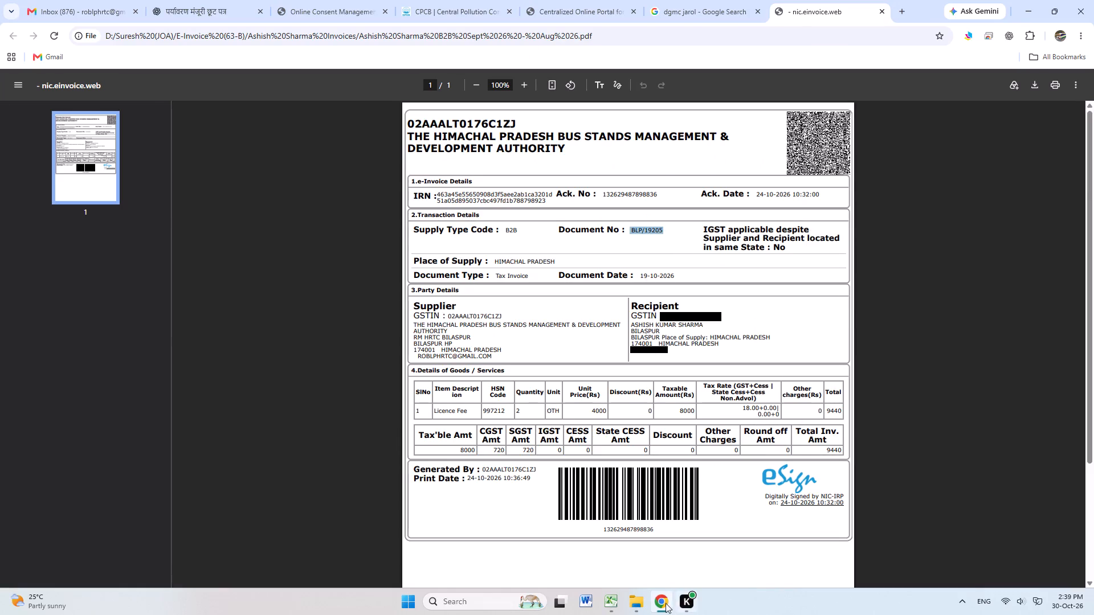
click(612, 604)
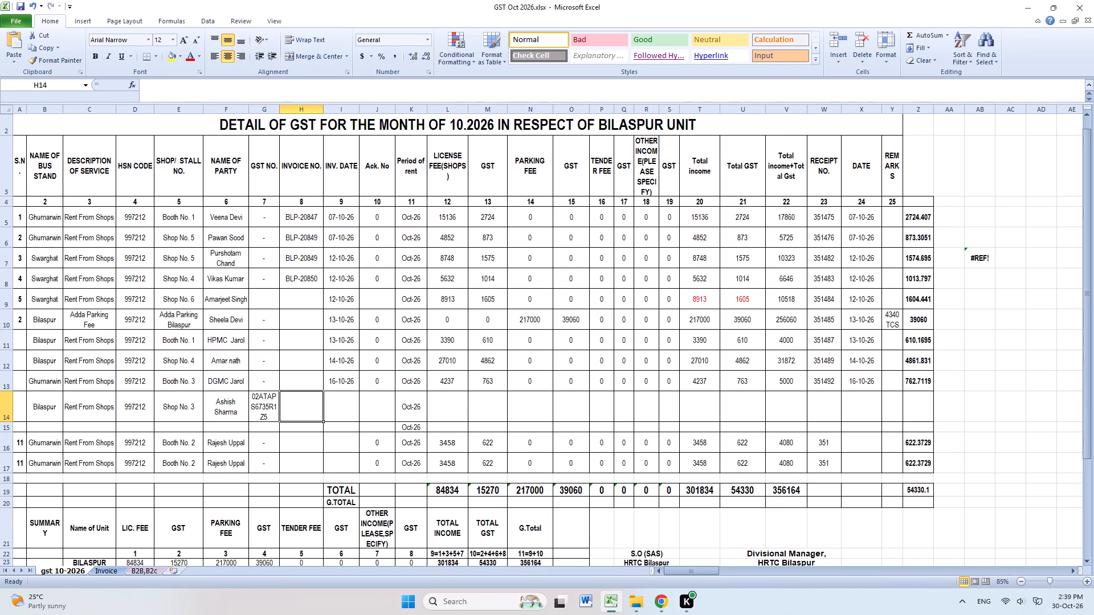
right_click(300, 407)
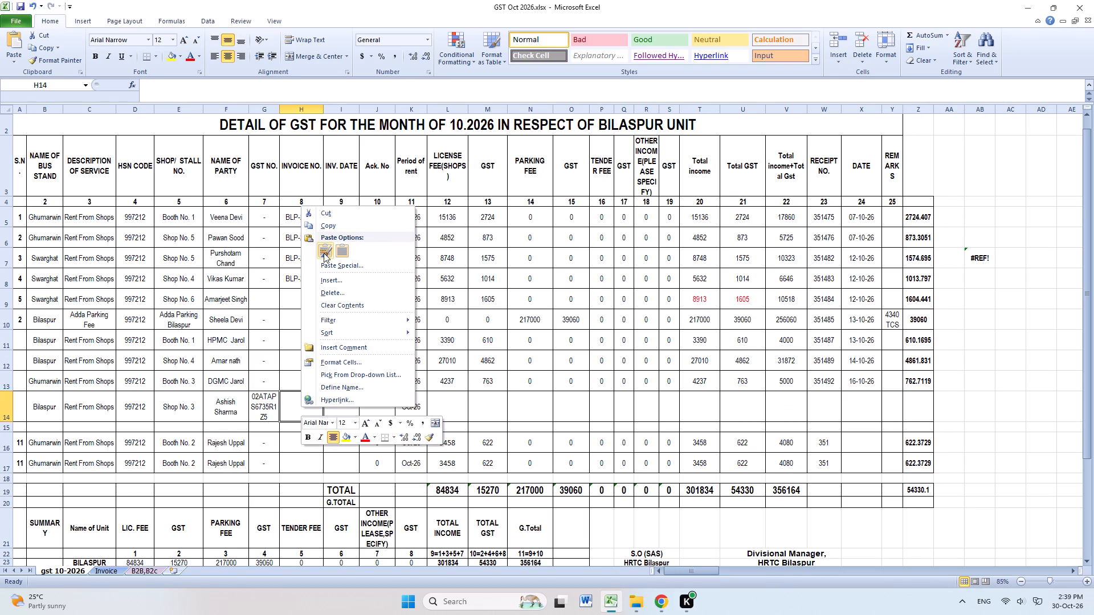
click(326, 251)
click(305, 414)
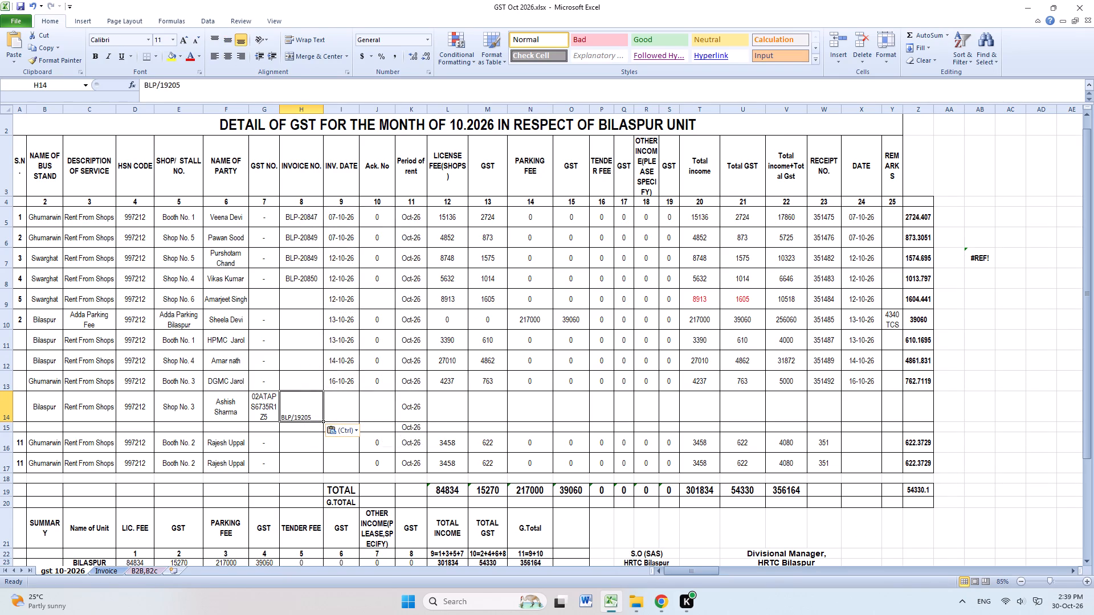
click(296, 417)
double_click(296, 417)
key(BackSpace)
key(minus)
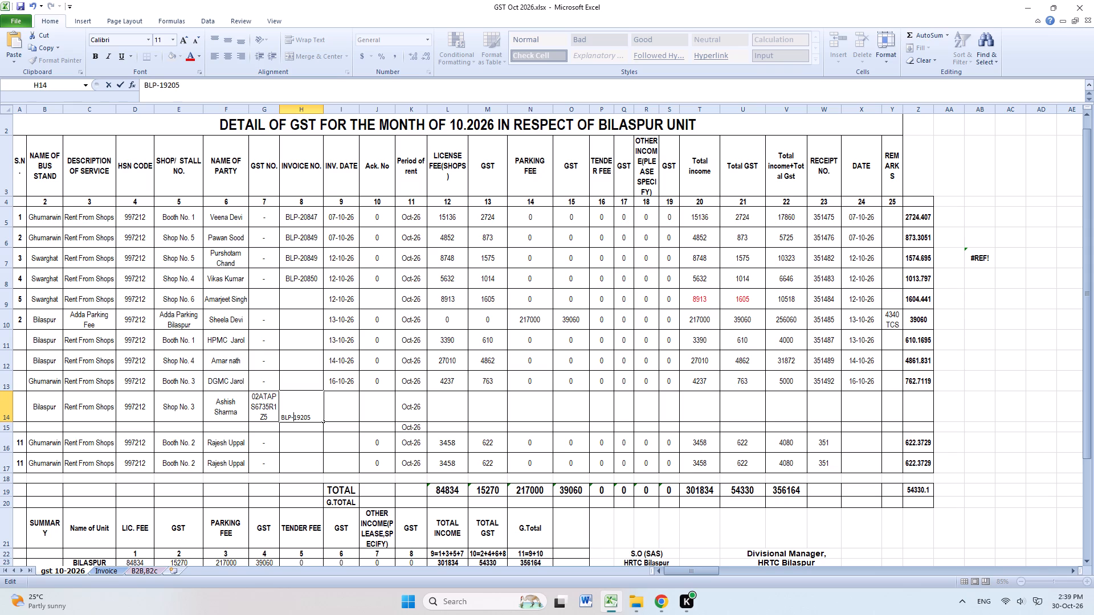
click(350, 401)
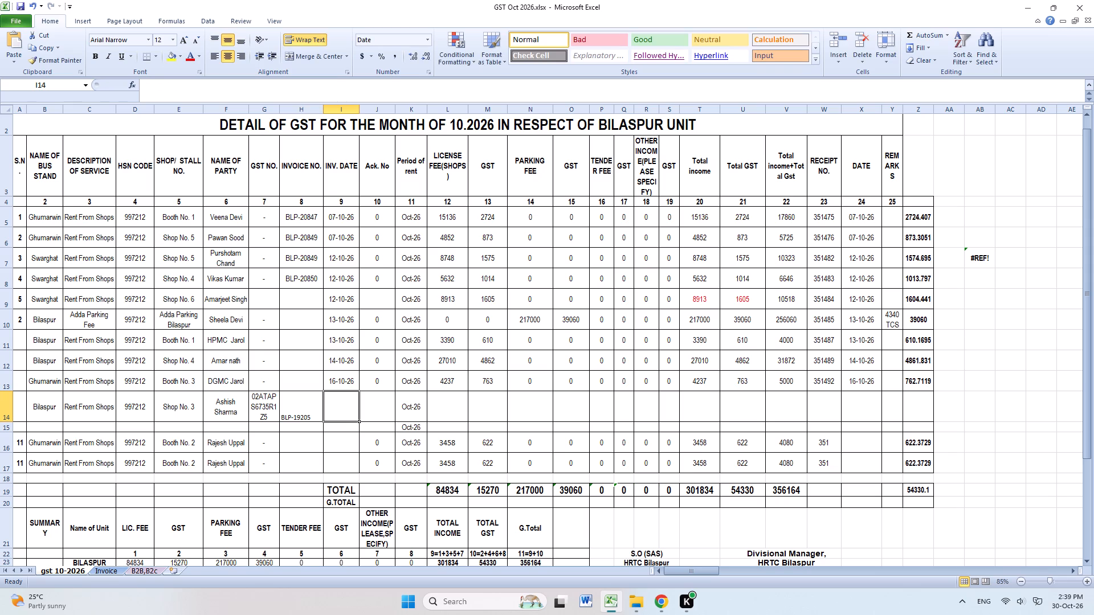
Centre the invoice number in row 14 horizontally and vertically in its cell.
click(309, 415)
click(227, 55)
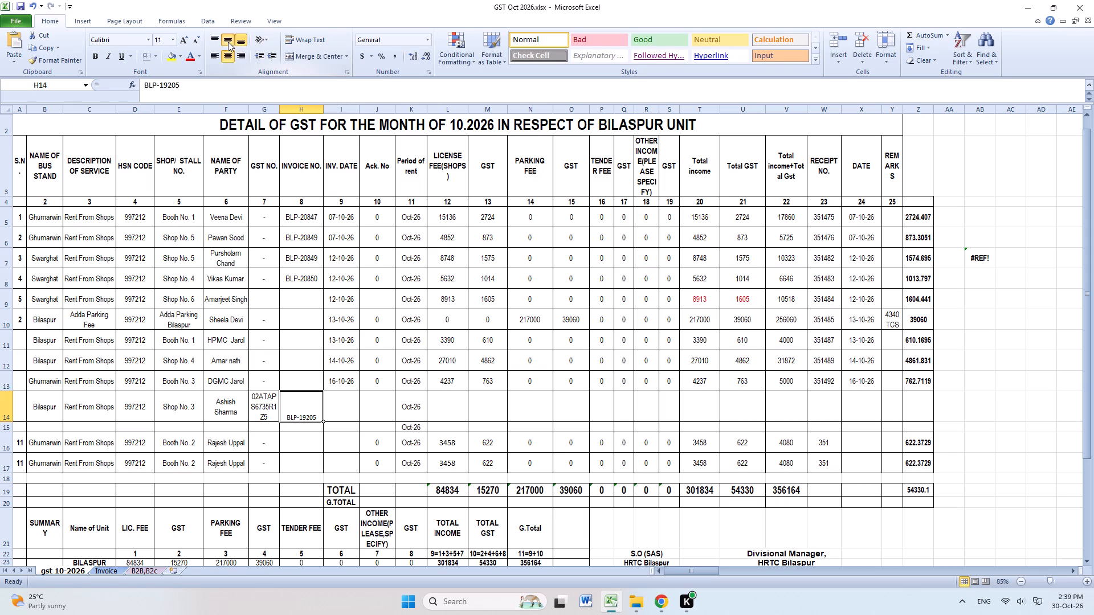
click(228, 42)
click(345, 403)
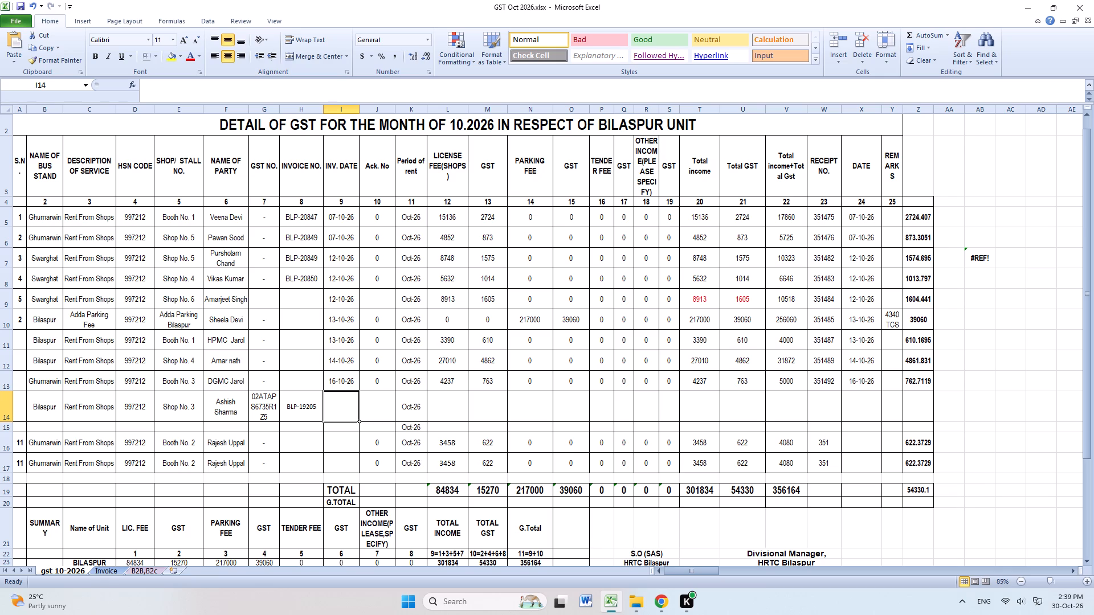
Copy the acknowledgement number from the e-invoice in Chrome into row 14's Ack. No cell in the Excel workbook.
click(640, 606)
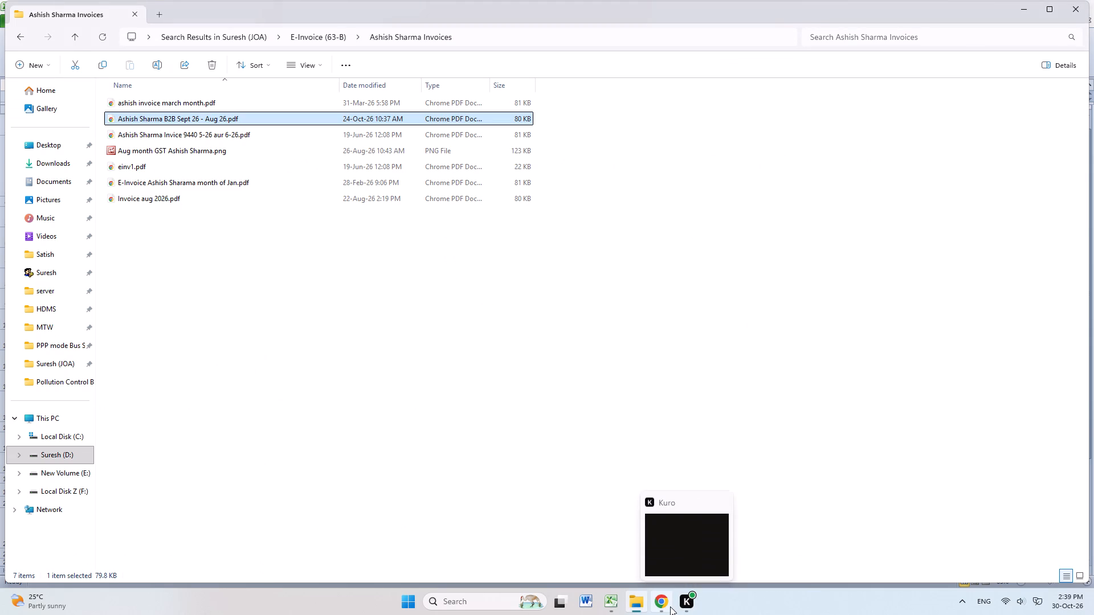
click(670, 606)
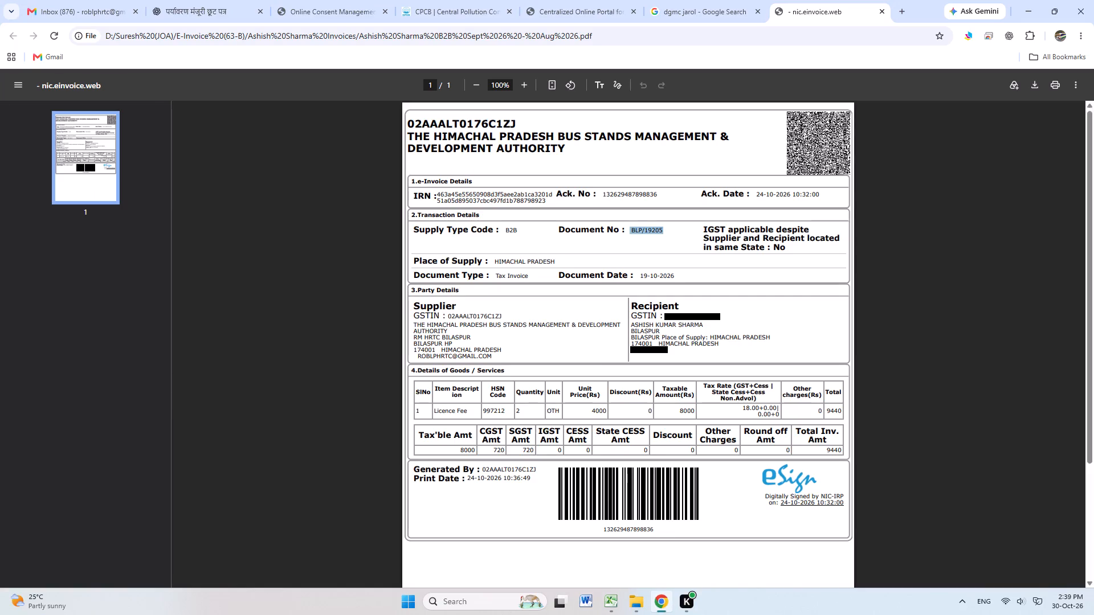
drag(602, 195, 660, 194)
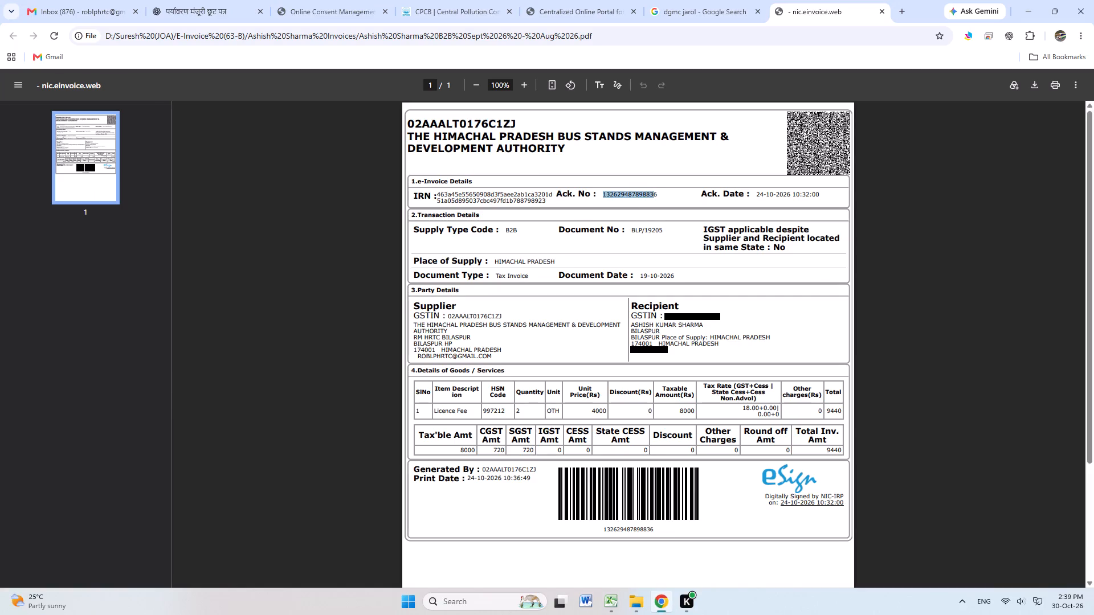
right_click(651, 194)
click(689, 207)
click(614, 604)
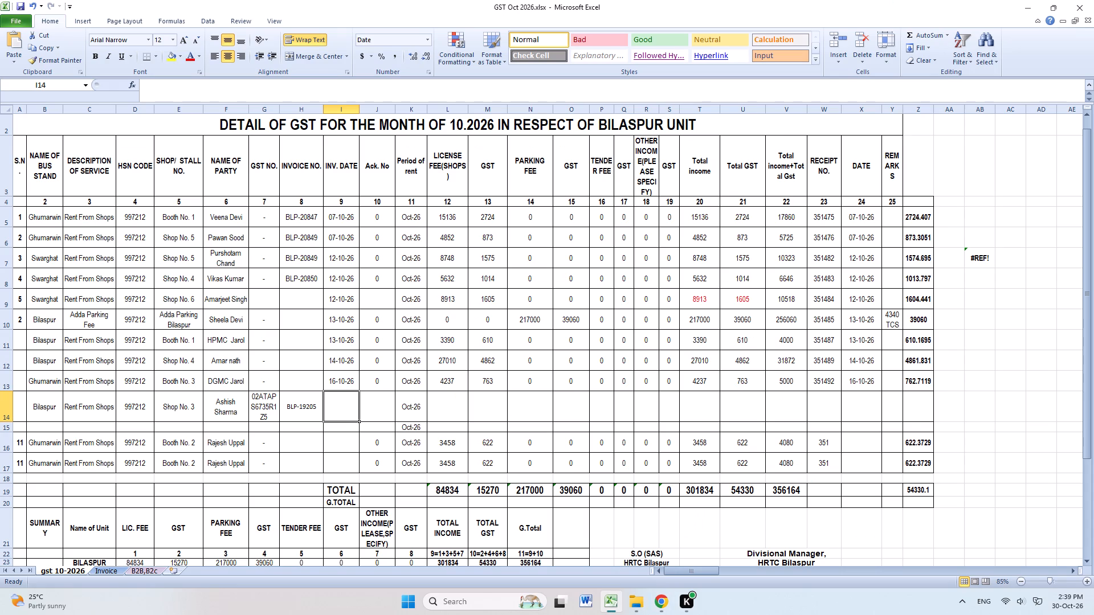
click(376, 409)
right_click(376, 409)
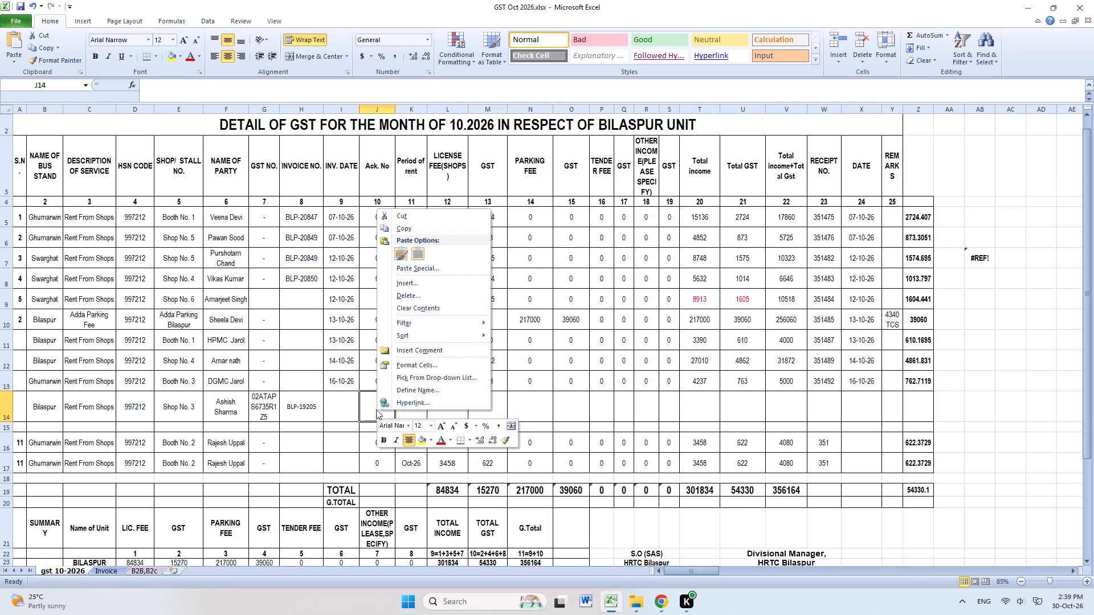
click(417, 270)
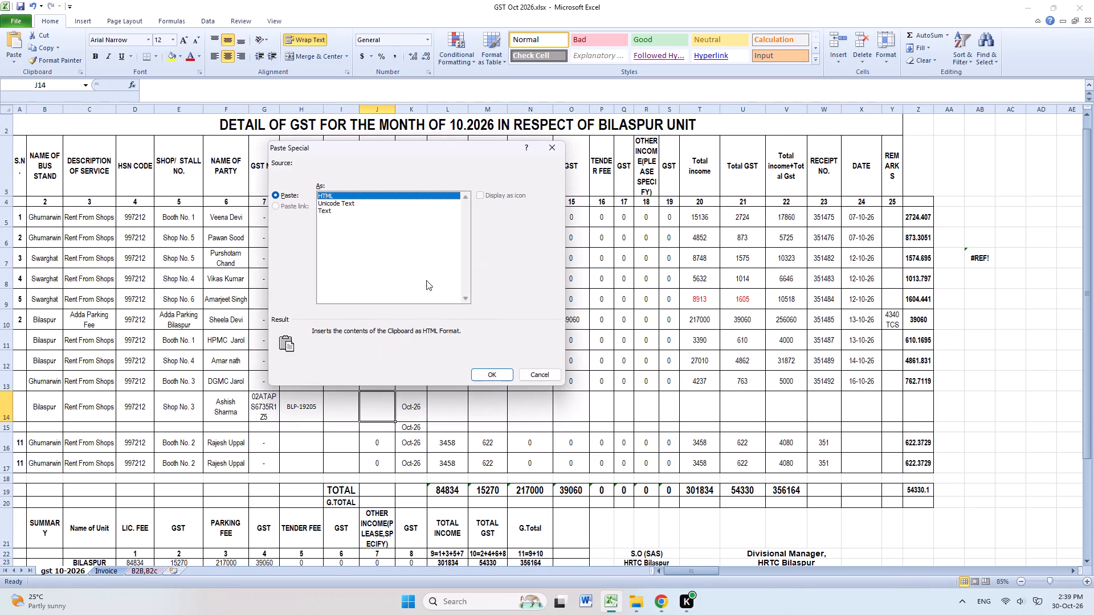
click(548, 371)
click(377, 407)
right_click(376, 407)
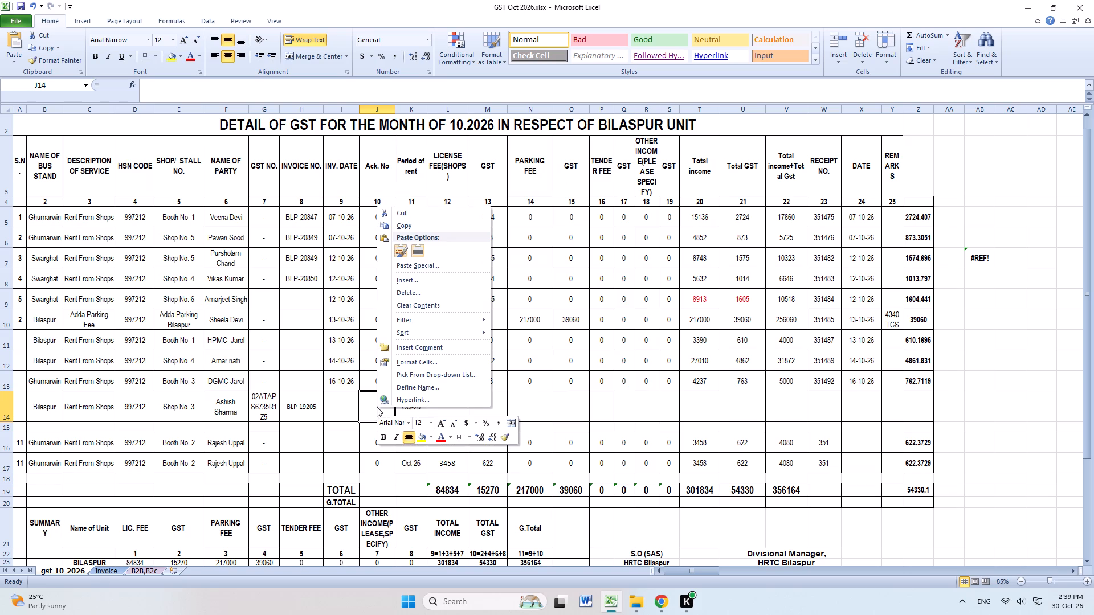
click(401, 247)
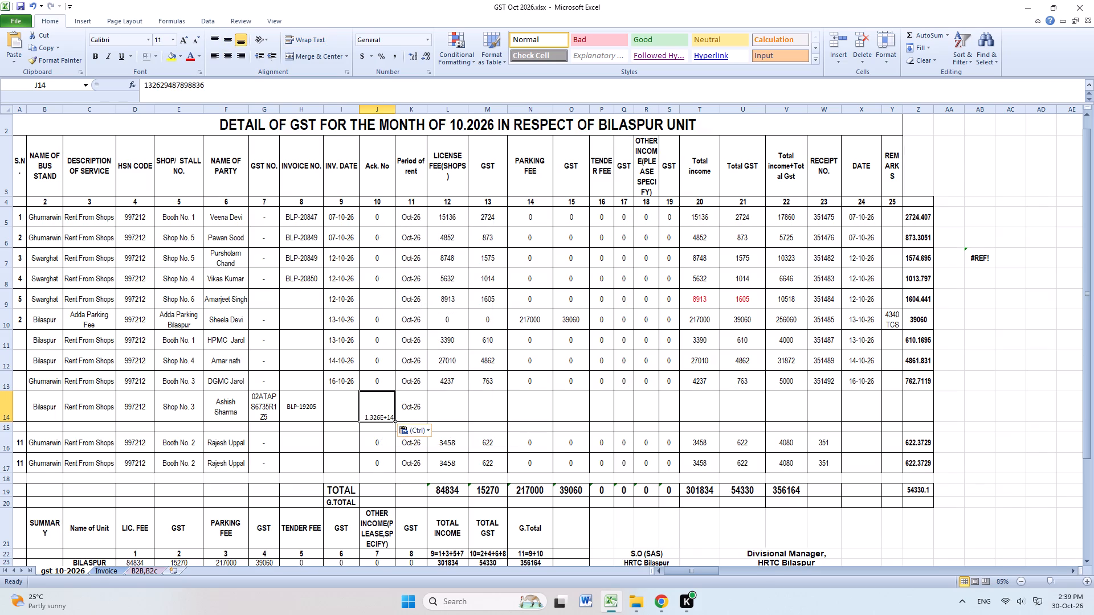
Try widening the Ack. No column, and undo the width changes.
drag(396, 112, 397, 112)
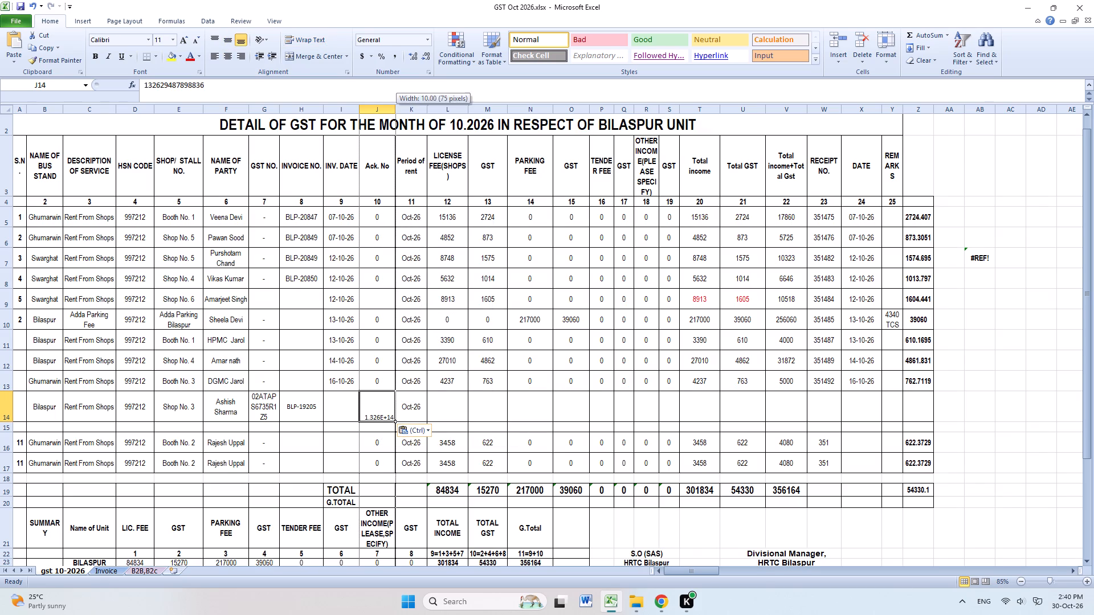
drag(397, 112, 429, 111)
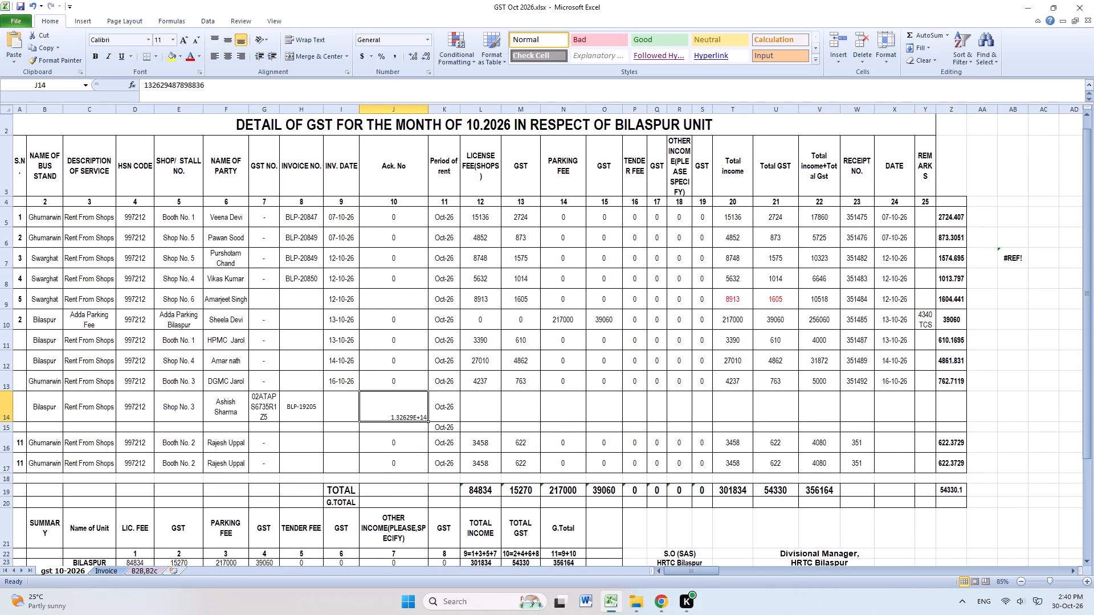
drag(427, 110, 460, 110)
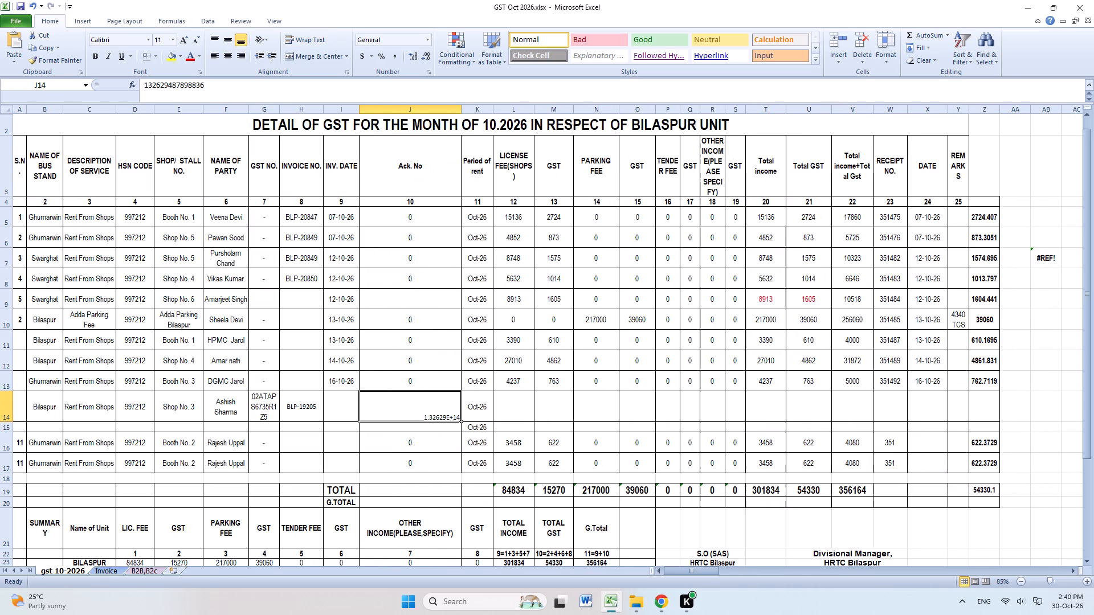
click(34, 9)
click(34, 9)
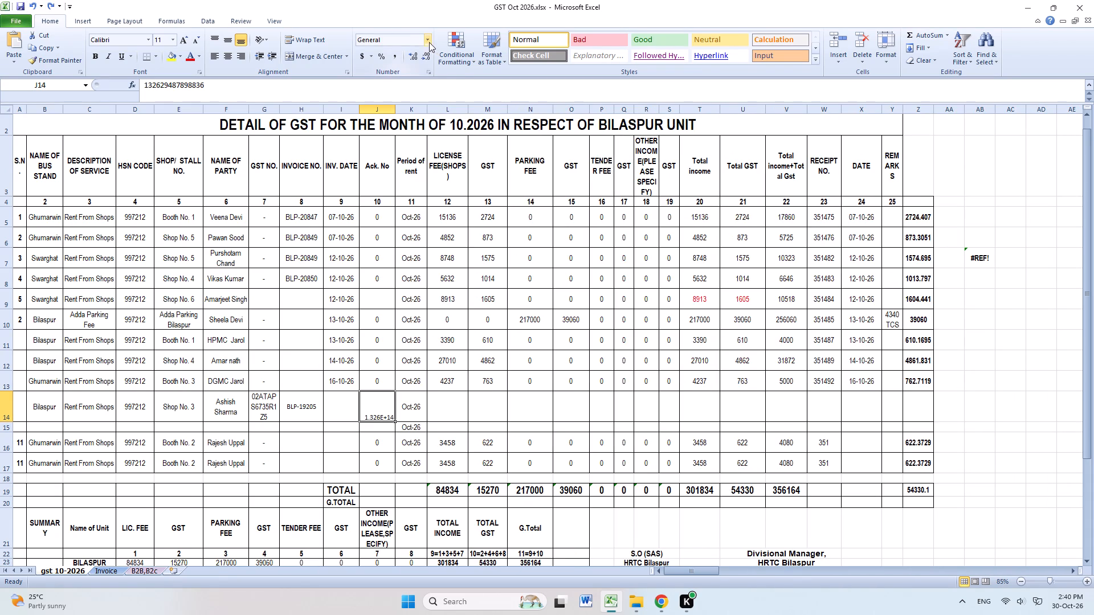
Set the number format of row 14's Ack. No cell to Number.
click(427, 42)
click(418, 85)
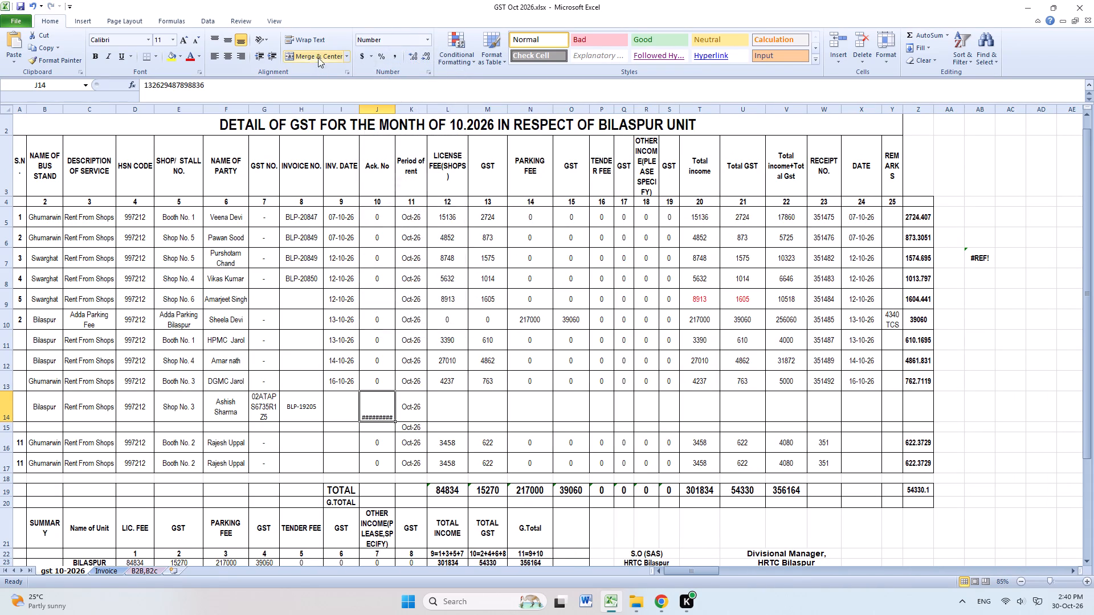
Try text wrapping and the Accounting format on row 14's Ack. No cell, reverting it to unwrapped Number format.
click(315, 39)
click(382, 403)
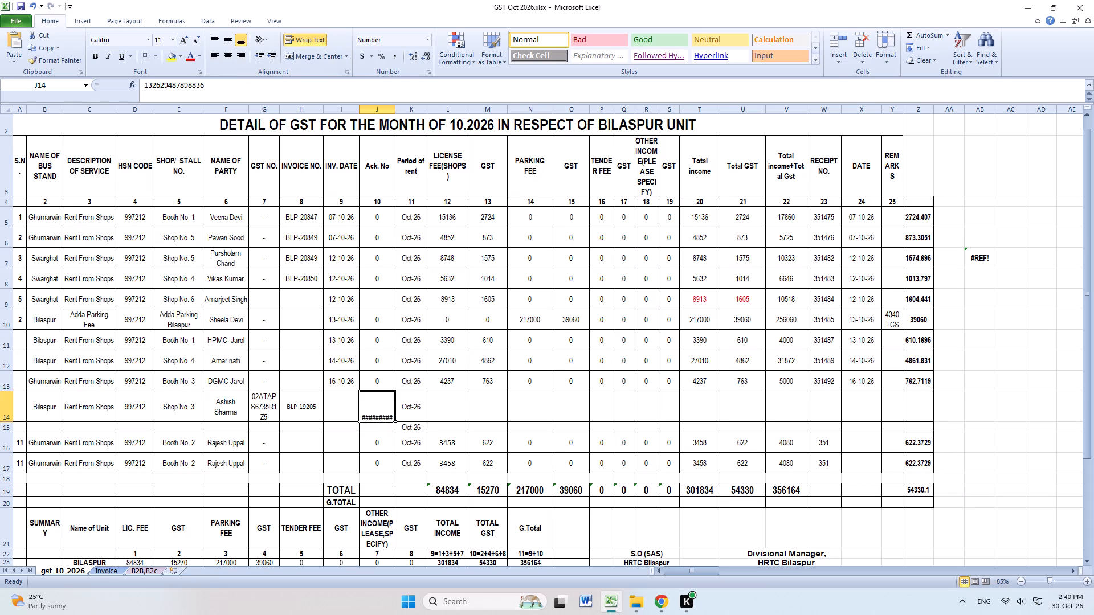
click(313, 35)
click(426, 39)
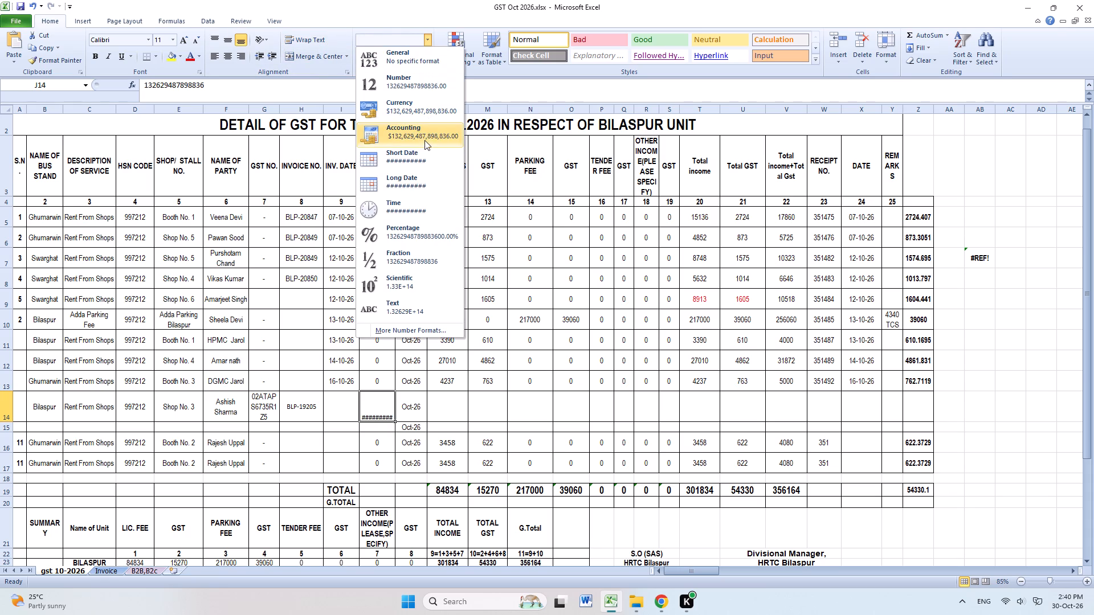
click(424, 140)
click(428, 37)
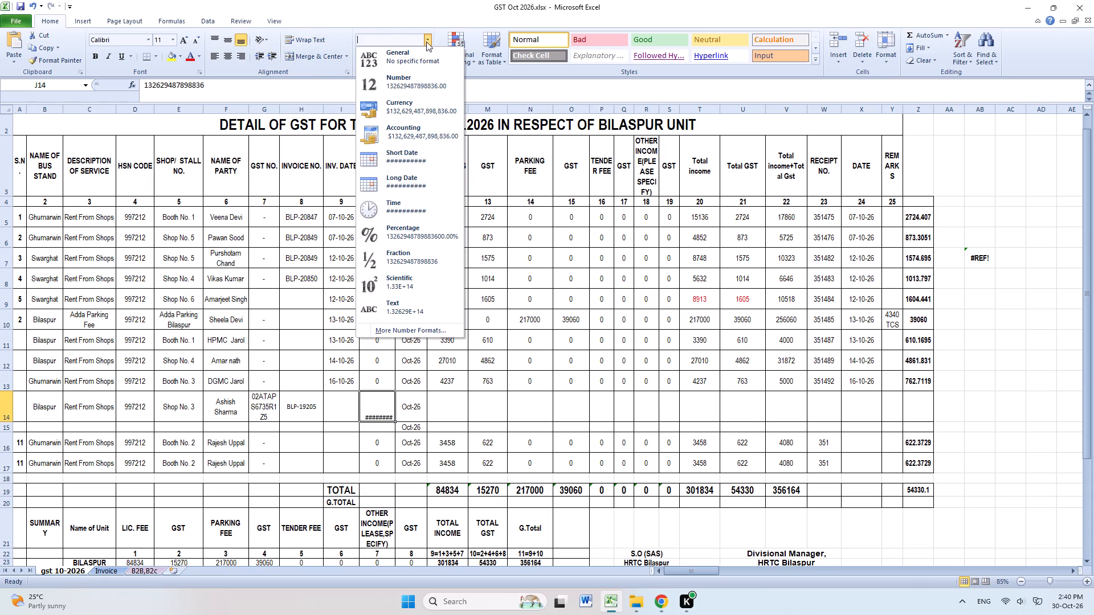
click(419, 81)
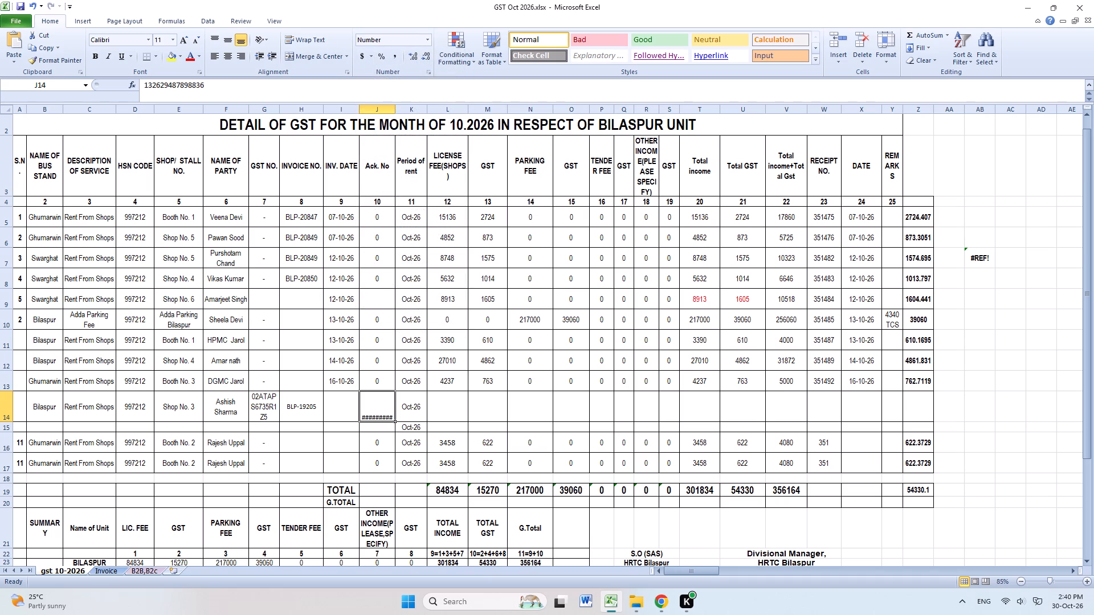
Turn on text wrapping for row 14's Ack. No cell and widen its column enough to fit the full number.
drag(395, 109, 407, 109)
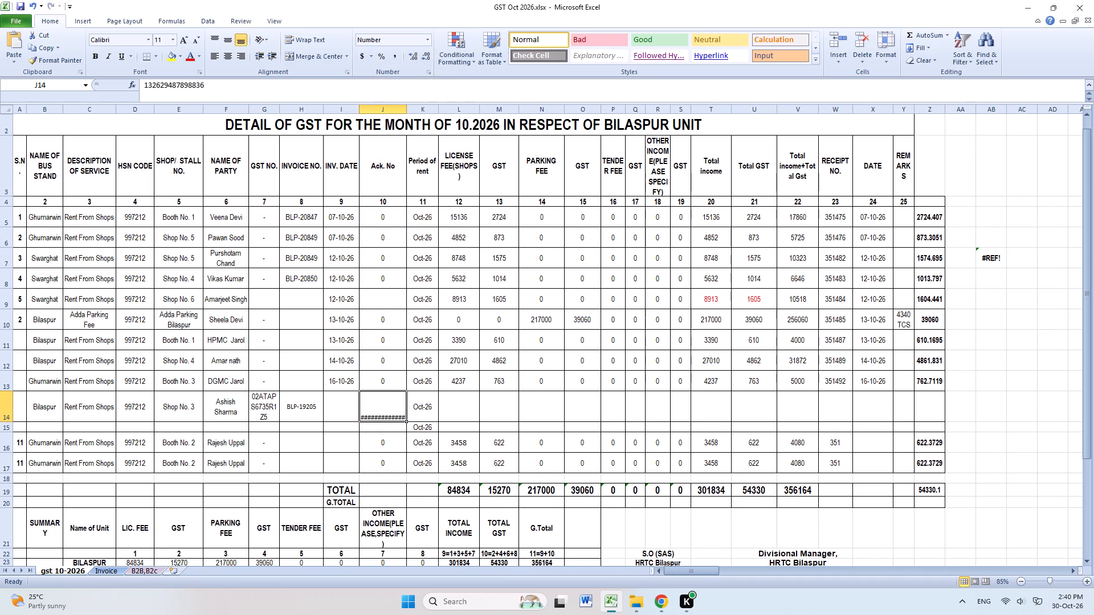
click(320, 36)
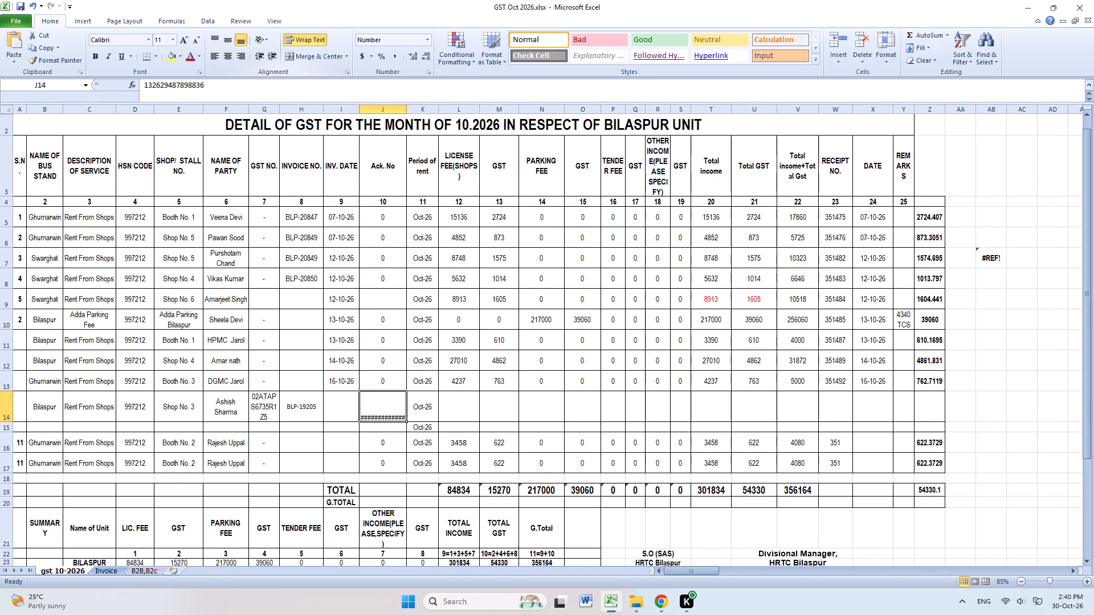
click(381, 430)
click(385, 407)
drag(406, 110, 417, 110)
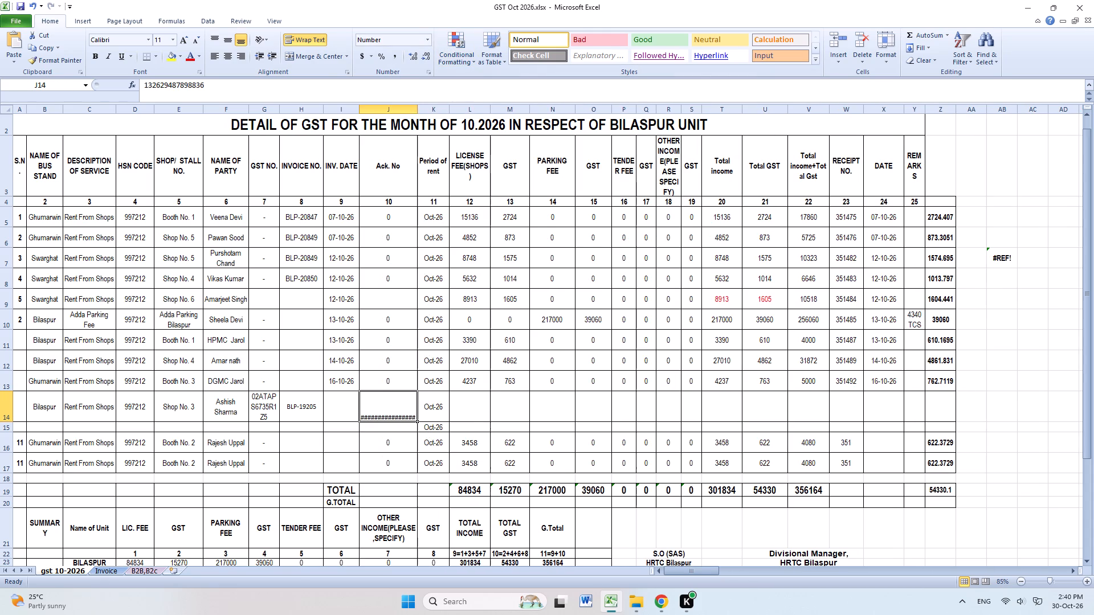
drag(419, 110, 426, 110)
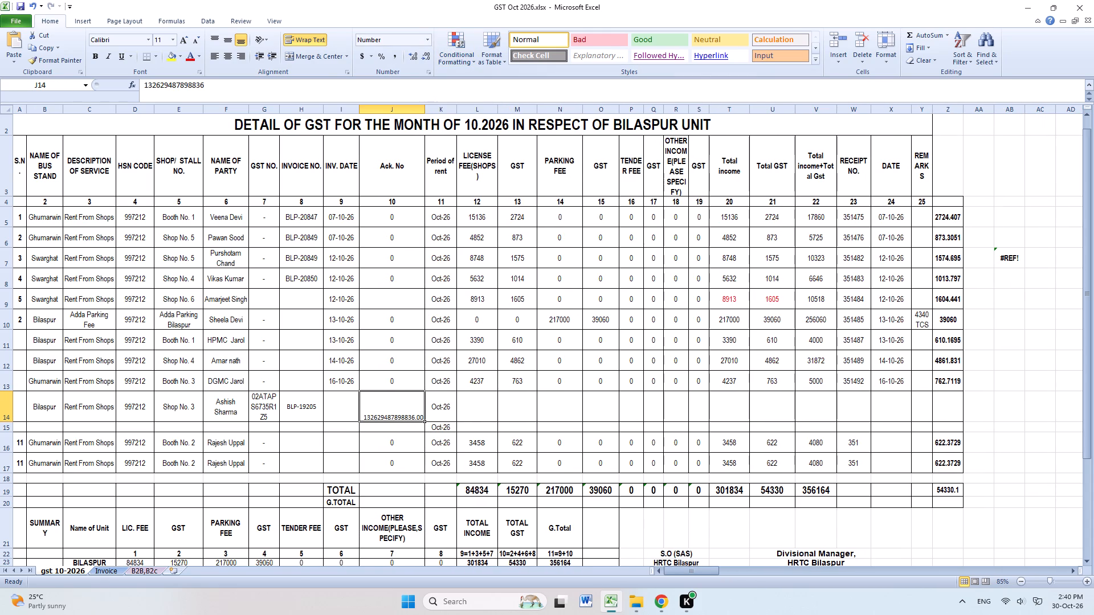
Reduce the acknowledgement number in row 14 to zero decimal places.
click(411, 56)
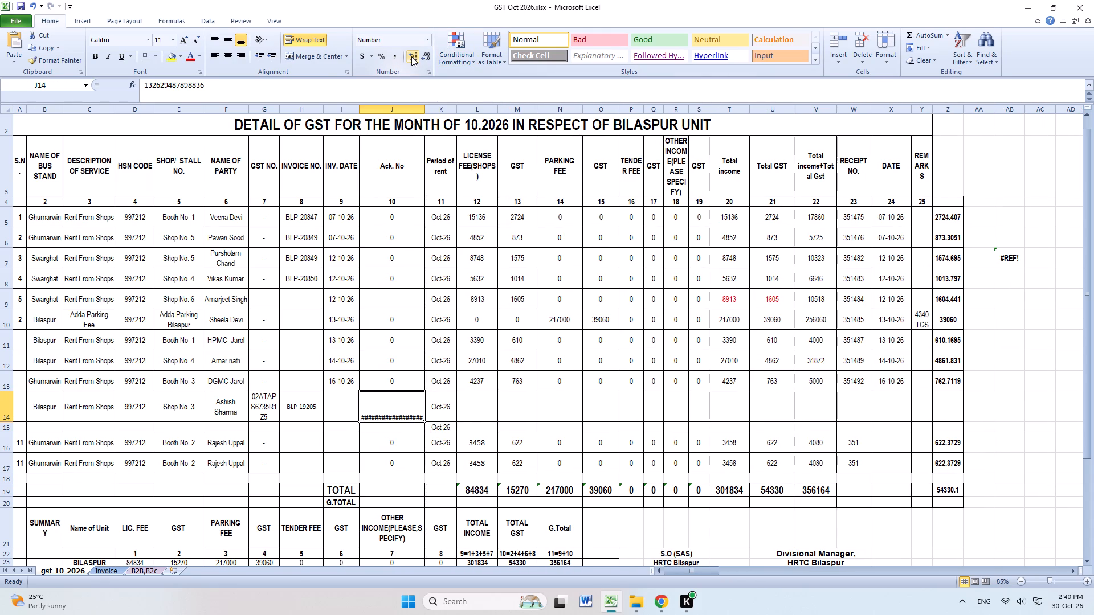
click(423, 56)
click(423, 56)
click(423, 56)
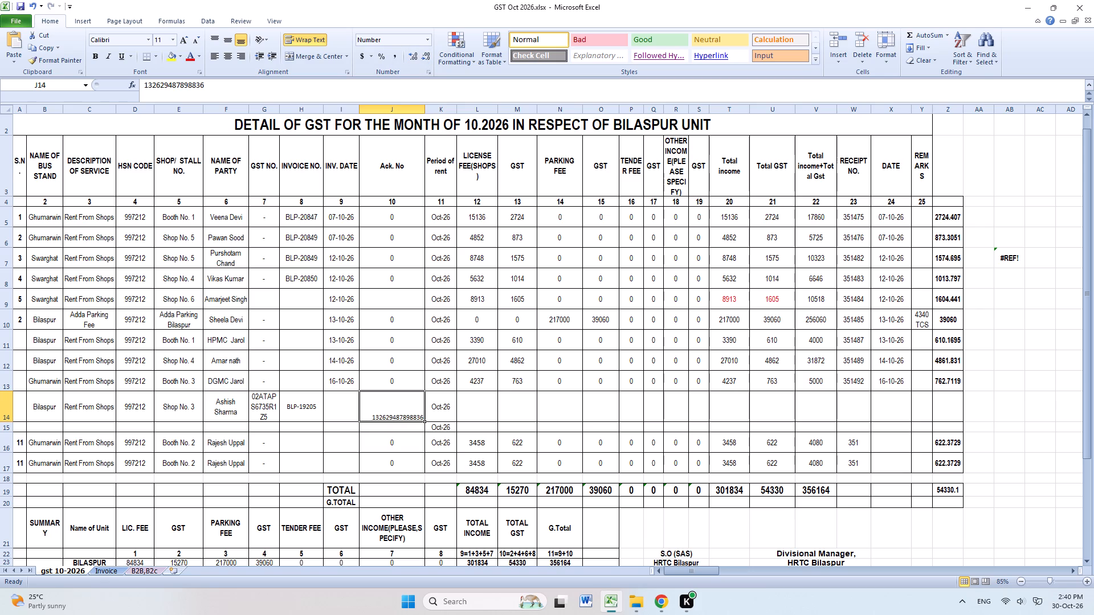
Enter a licence fee of 8000 and GST of 1440 for Shop No. 3 in row 14.
click(445, 410)
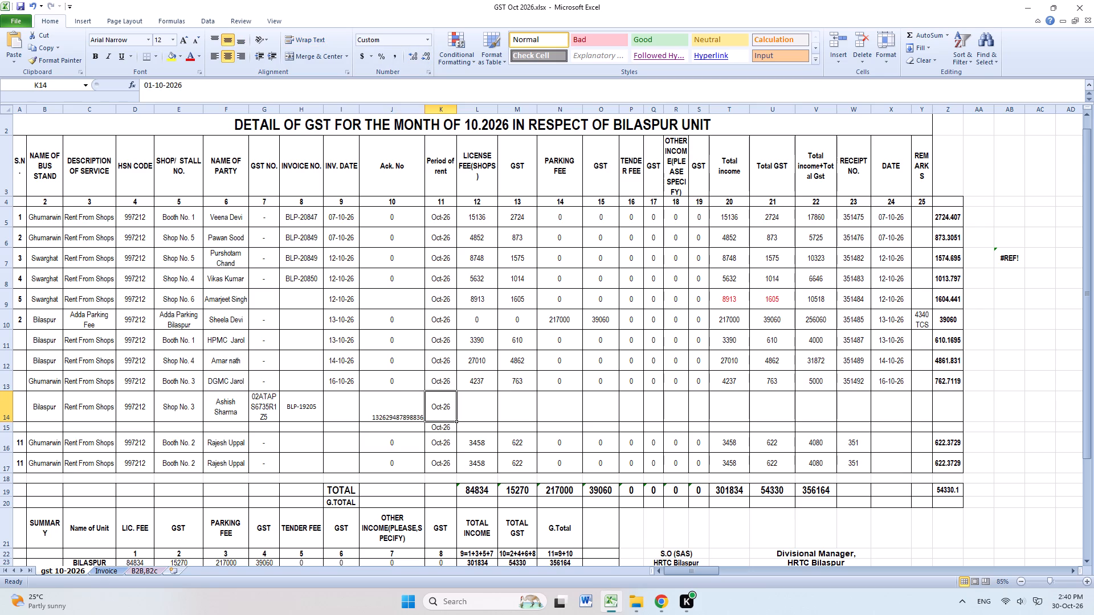
click(475, 415)
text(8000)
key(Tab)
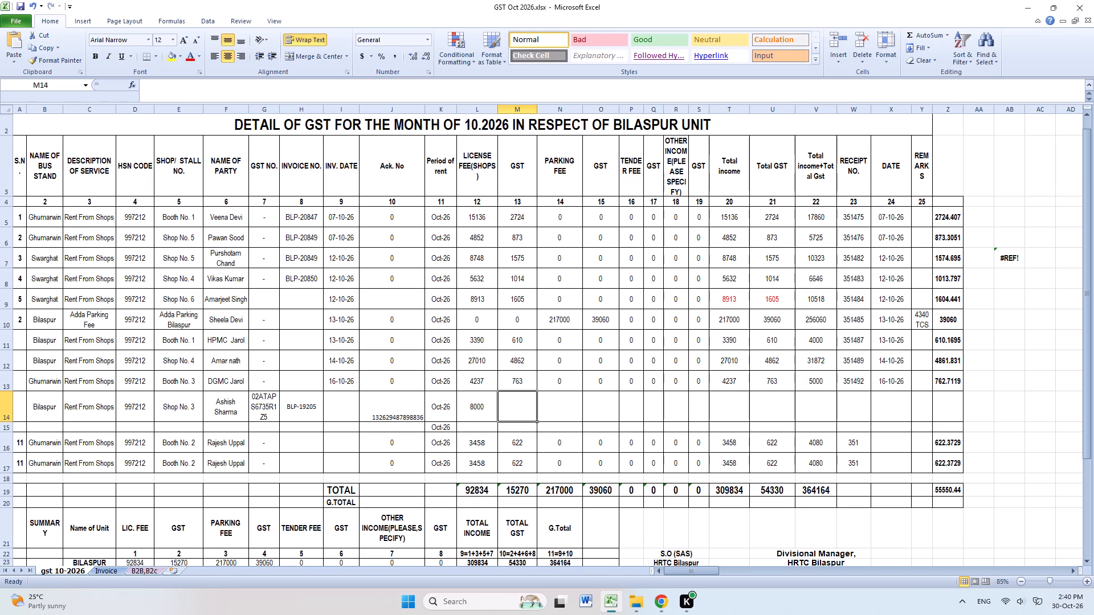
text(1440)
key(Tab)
Enter 0 in each row 14 cell from Parking Fee through Total income.
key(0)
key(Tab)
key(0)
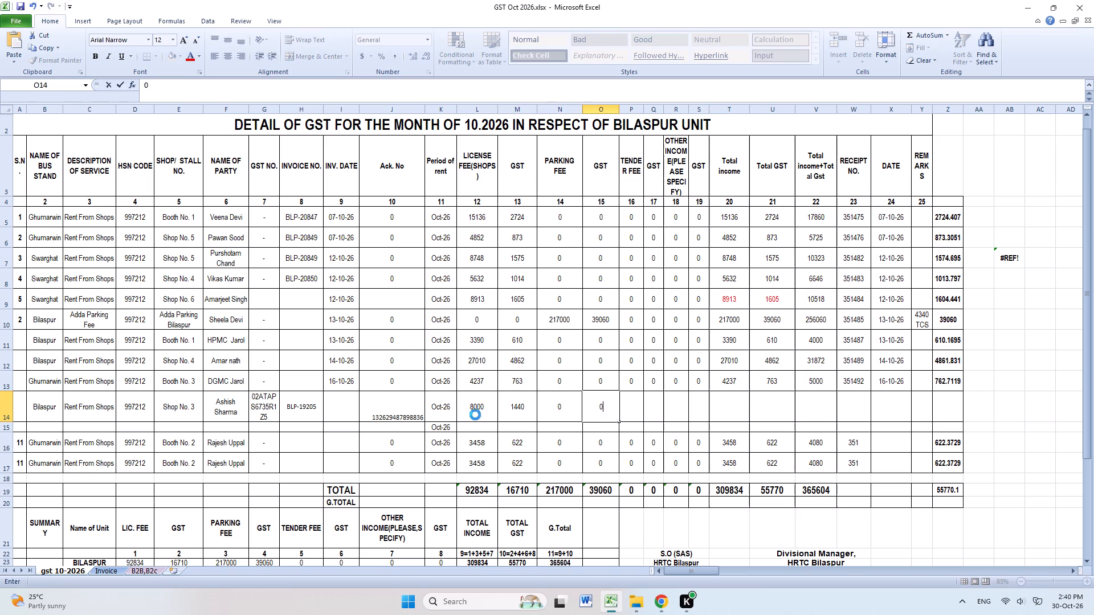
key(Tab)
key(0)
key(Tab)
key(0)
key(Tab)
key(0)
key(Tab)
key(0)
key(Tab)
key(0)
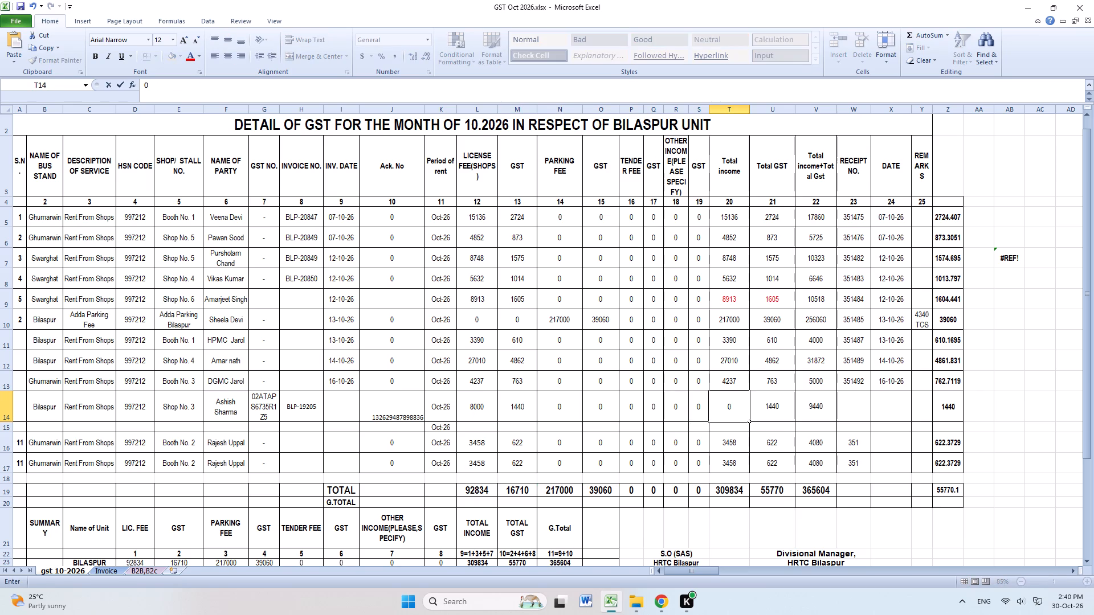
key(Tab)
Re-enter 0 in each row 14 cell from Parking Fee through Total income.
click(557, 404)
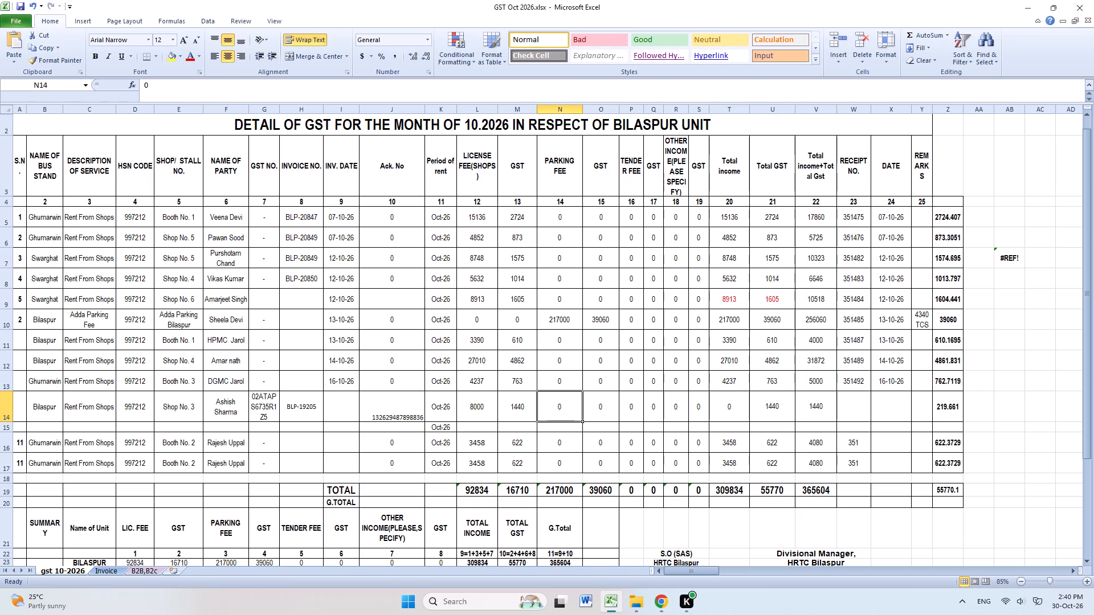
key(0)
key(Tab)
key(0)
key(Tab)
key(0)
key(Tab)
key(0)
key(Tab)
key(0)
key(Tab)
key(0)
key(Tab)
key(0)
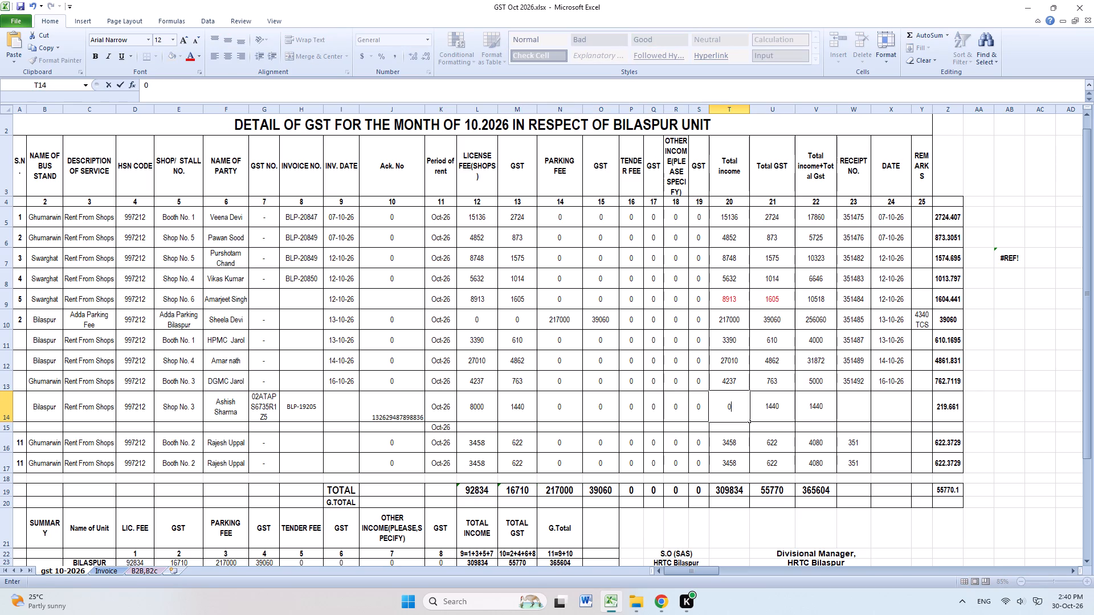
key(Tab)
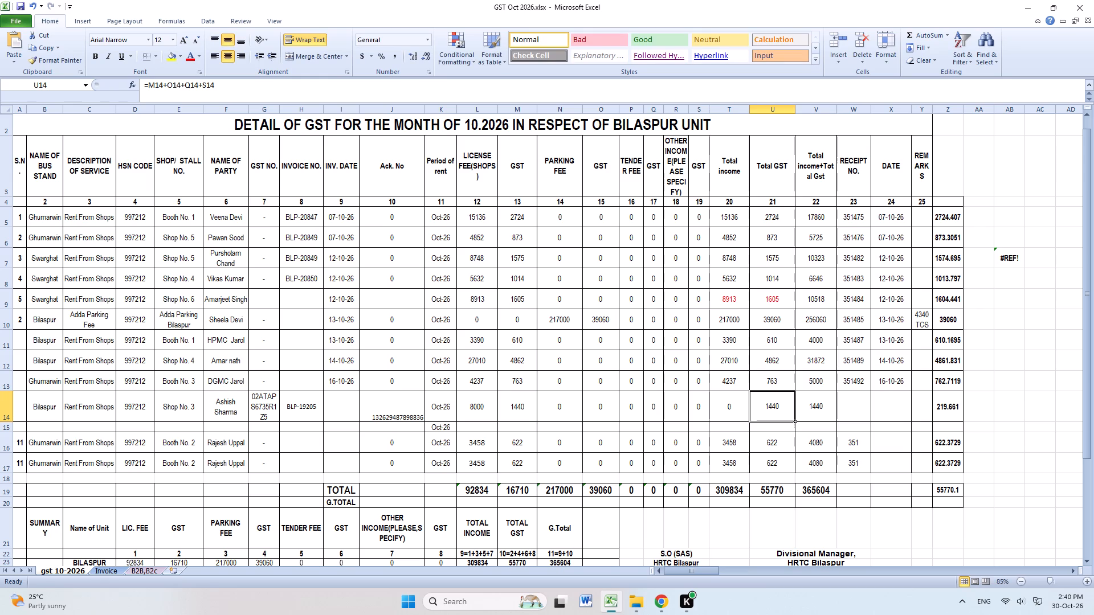
Set the Total income of Shop No. 3 in row 14 to 8000.
click(732, 404)
double_click(737, 409)
drag(740, 401, 728, 406)
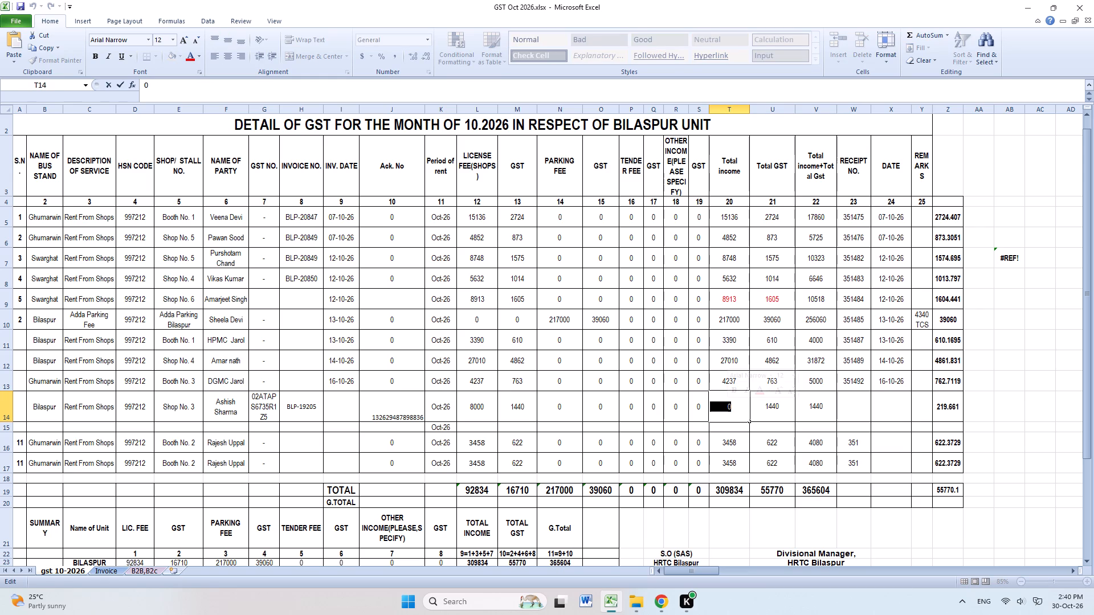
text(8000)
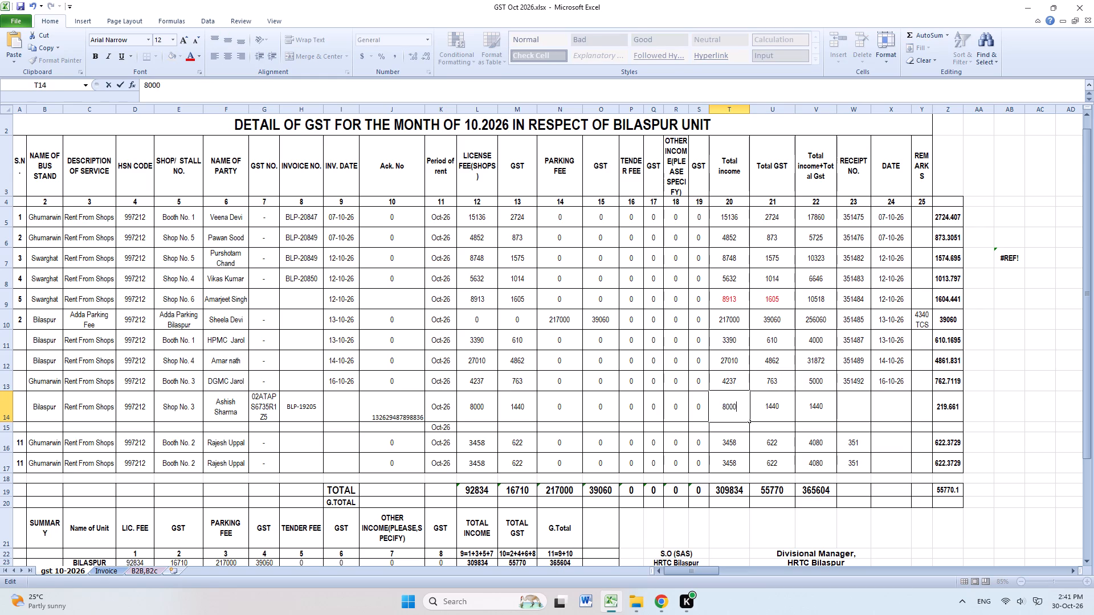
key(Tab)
Enter receipt number 351496 and receipt date 19-10-26 in row 14.
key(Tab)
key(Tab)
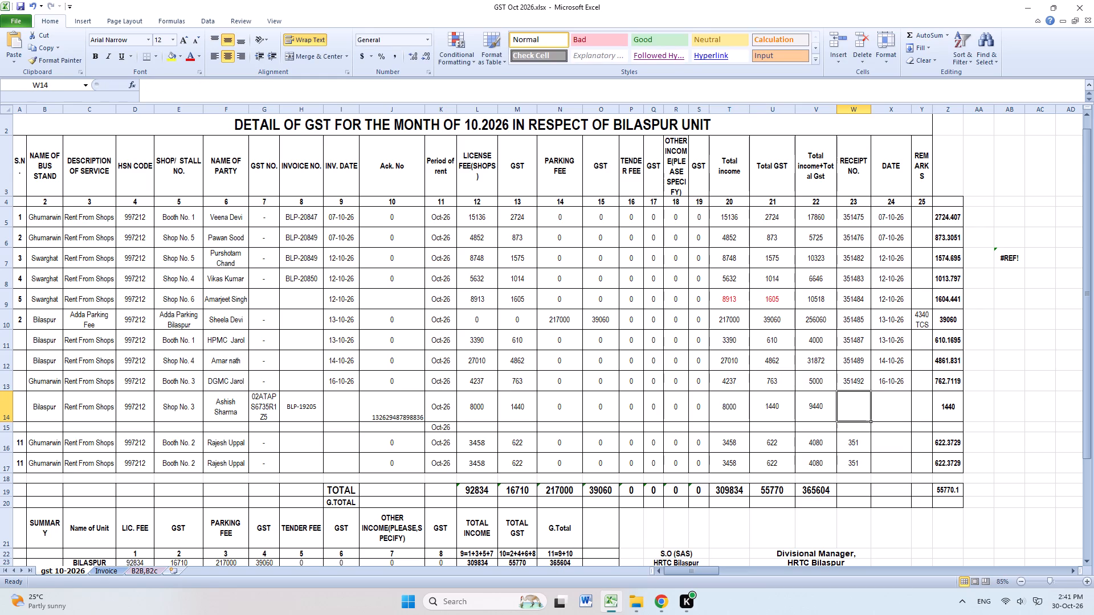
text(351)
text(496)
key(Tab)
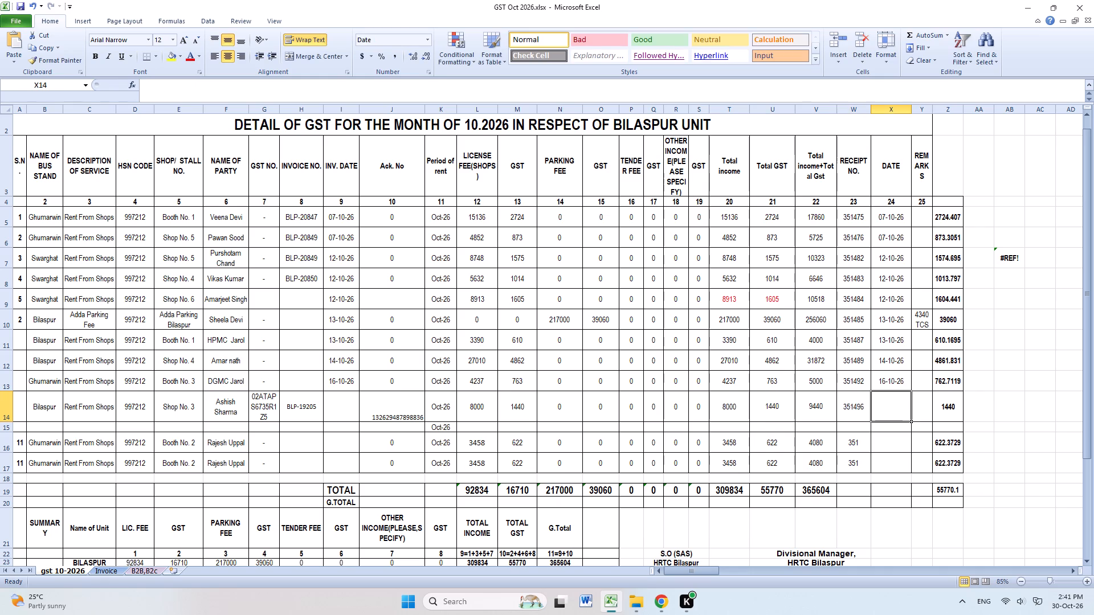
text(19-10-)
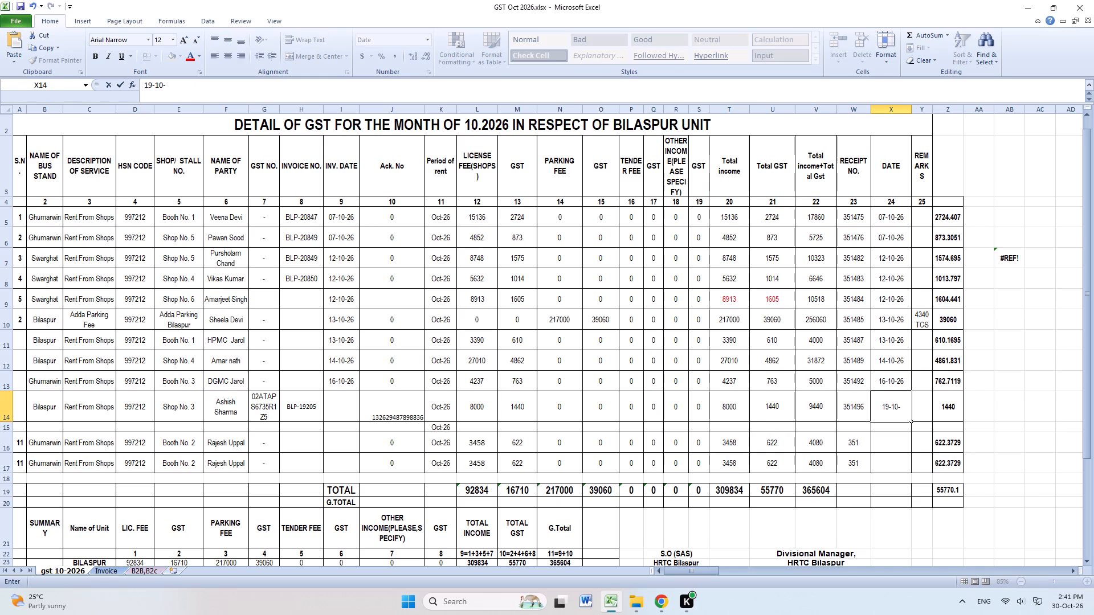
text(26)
click(888, 435)
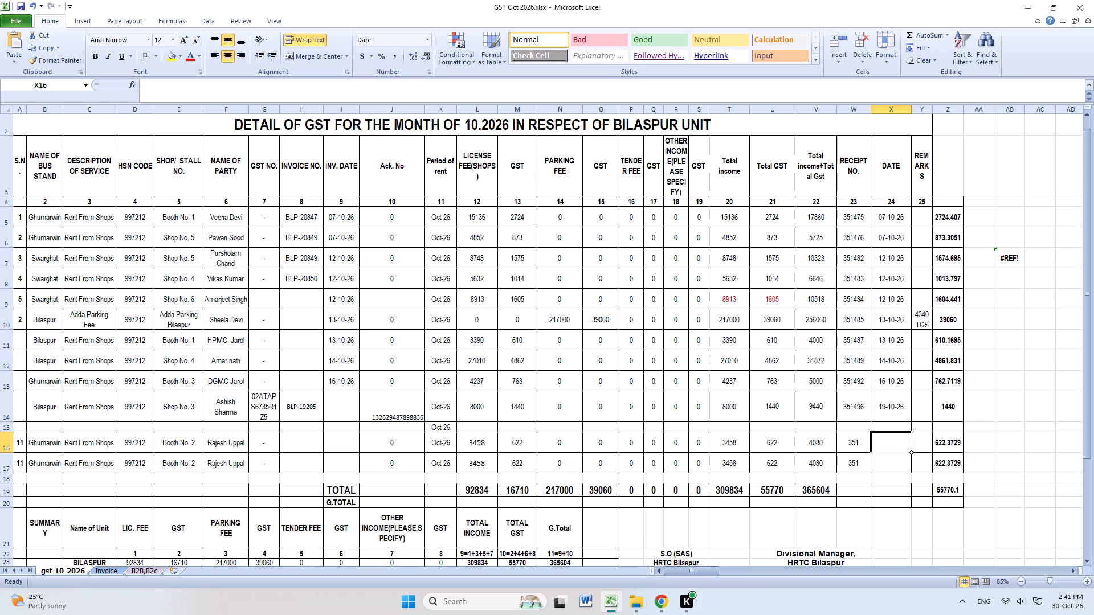
click(897, 420)
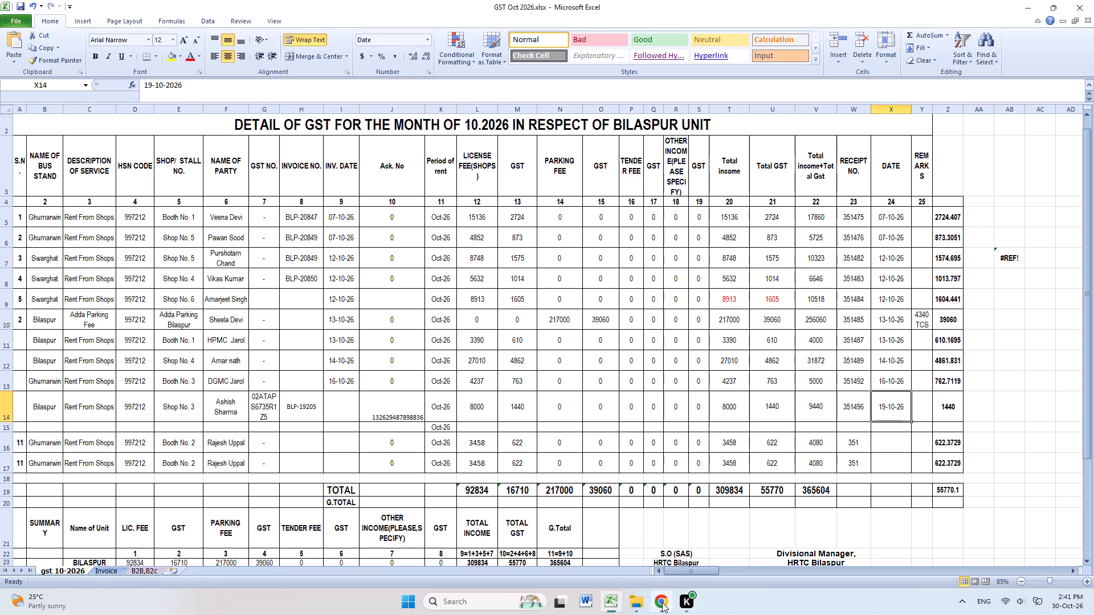
Consult the Shop No. 3 e-invoice in Chrome and enter invoice date 24-10-26 in row 14 of the Excel sheet.
click(662, 606)
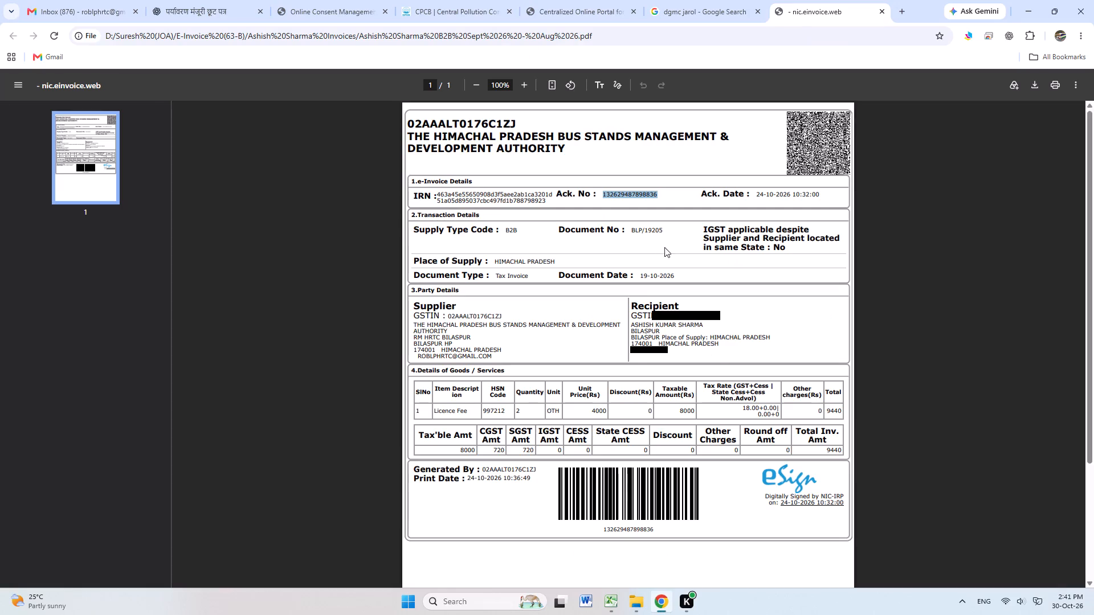
click(668, 198)
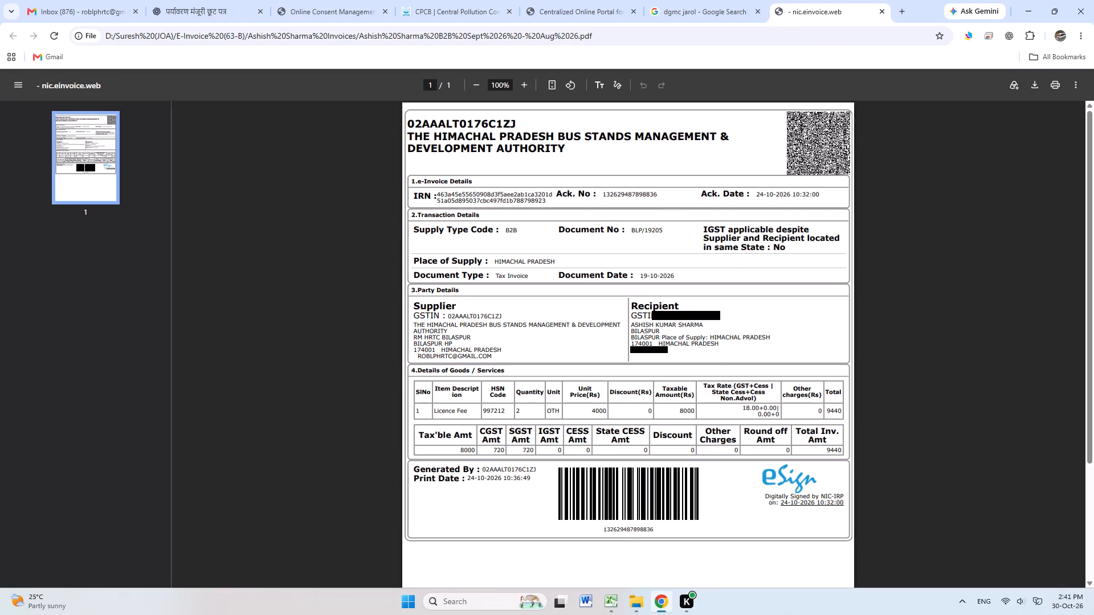
click(636, 606)
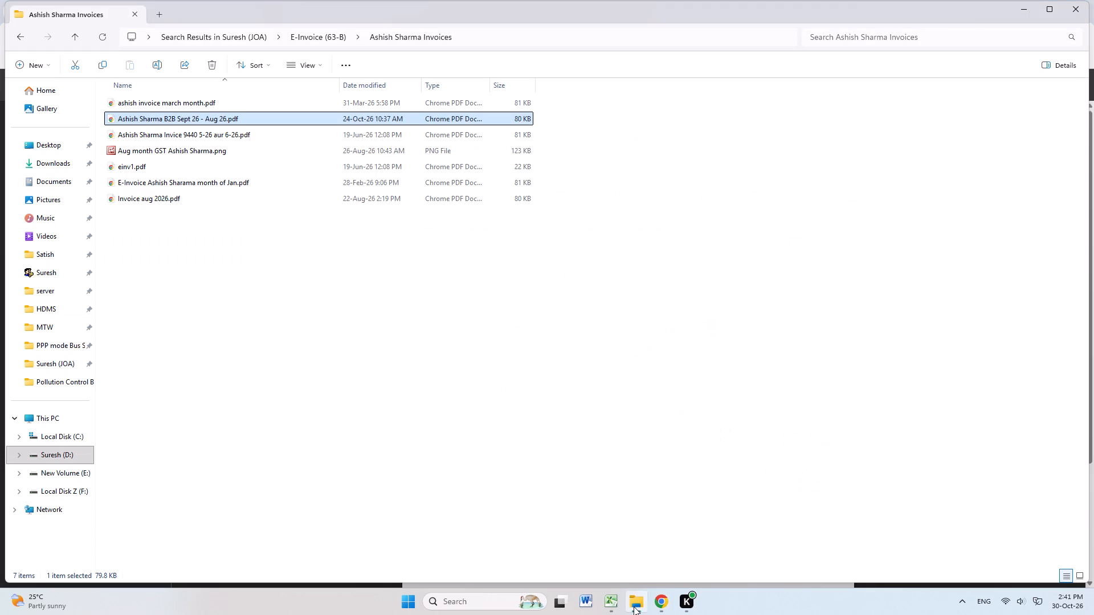
click(613, 607)
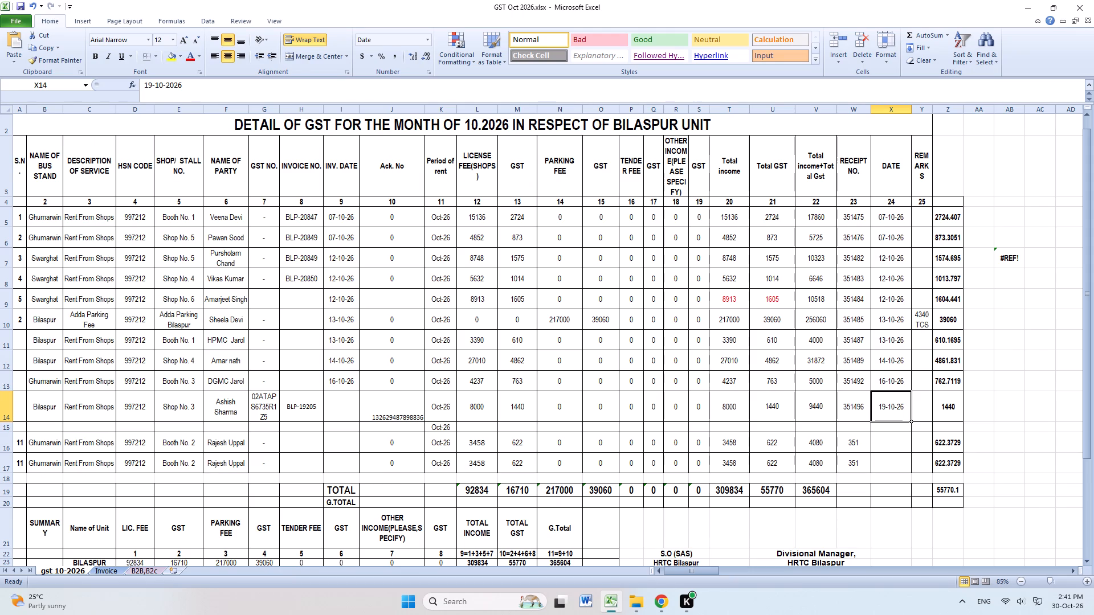
click(352, 409)
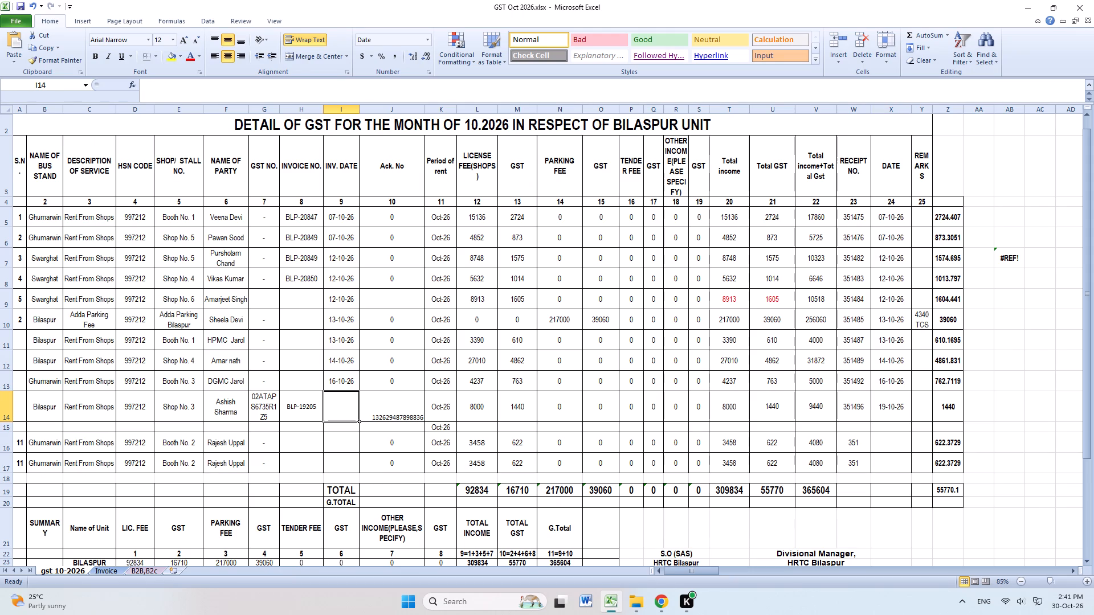
double_click(348, 408)
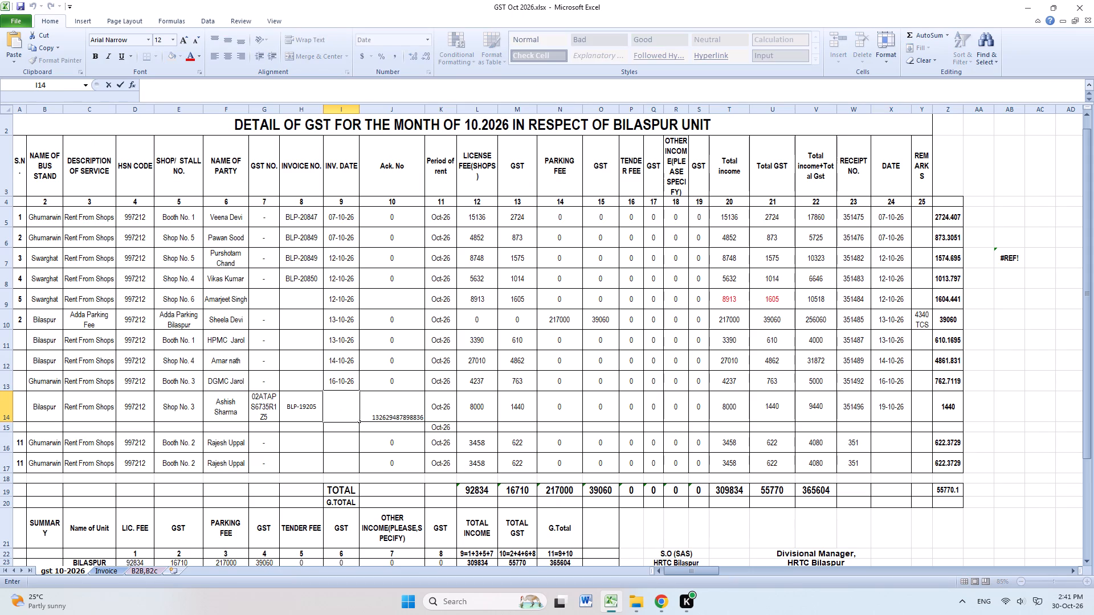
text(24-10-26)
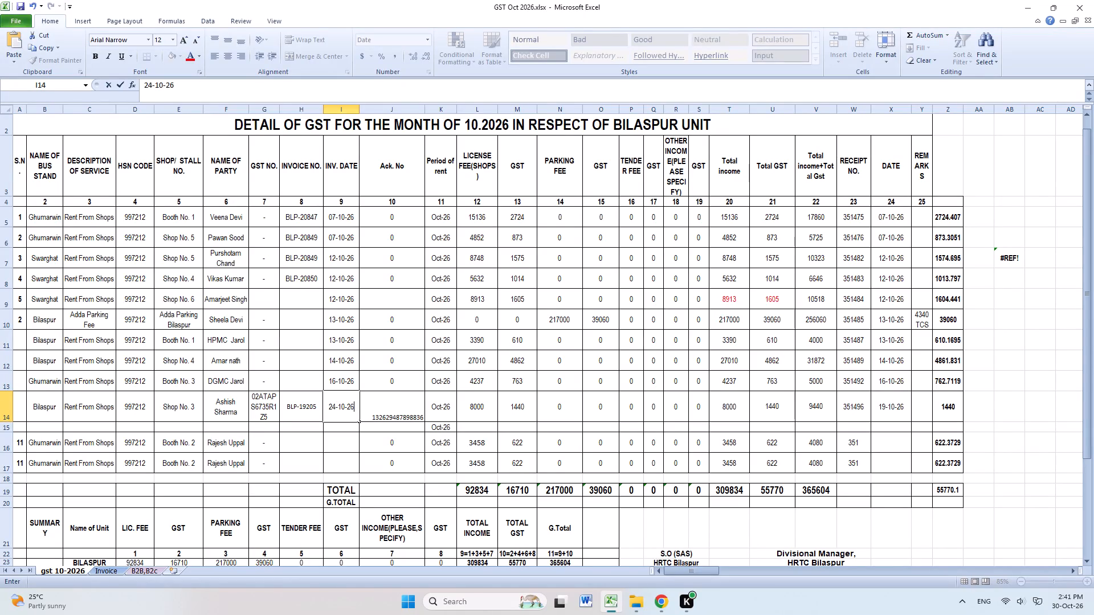
click(414, 433)
Check row 14's invoice number, invoice date, acknowledgement number, receipt number and receipt date.
click(401, 405)
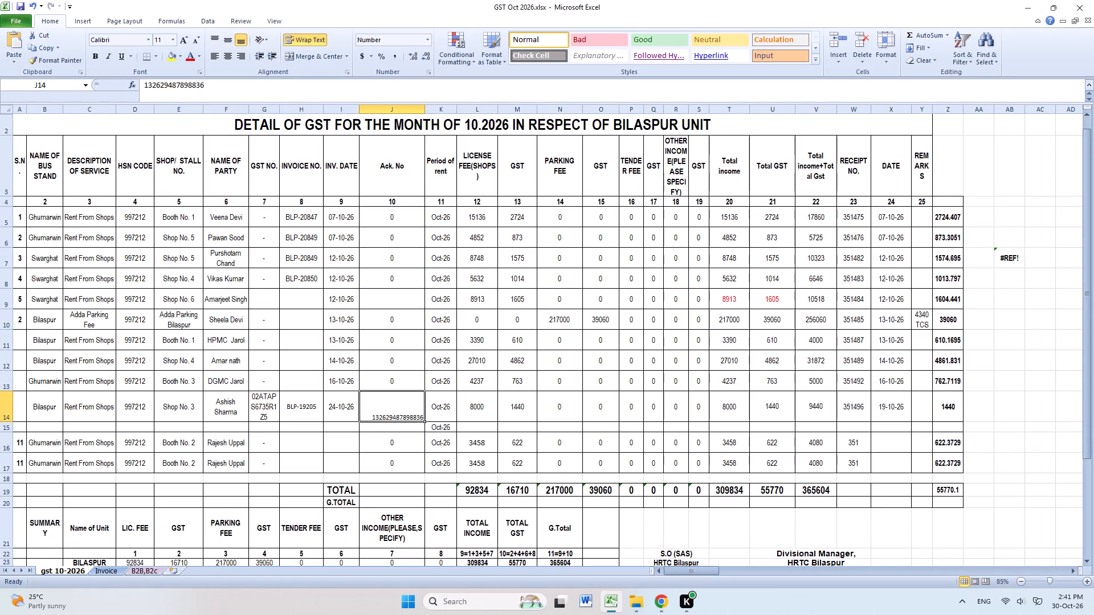
click(312, 413)
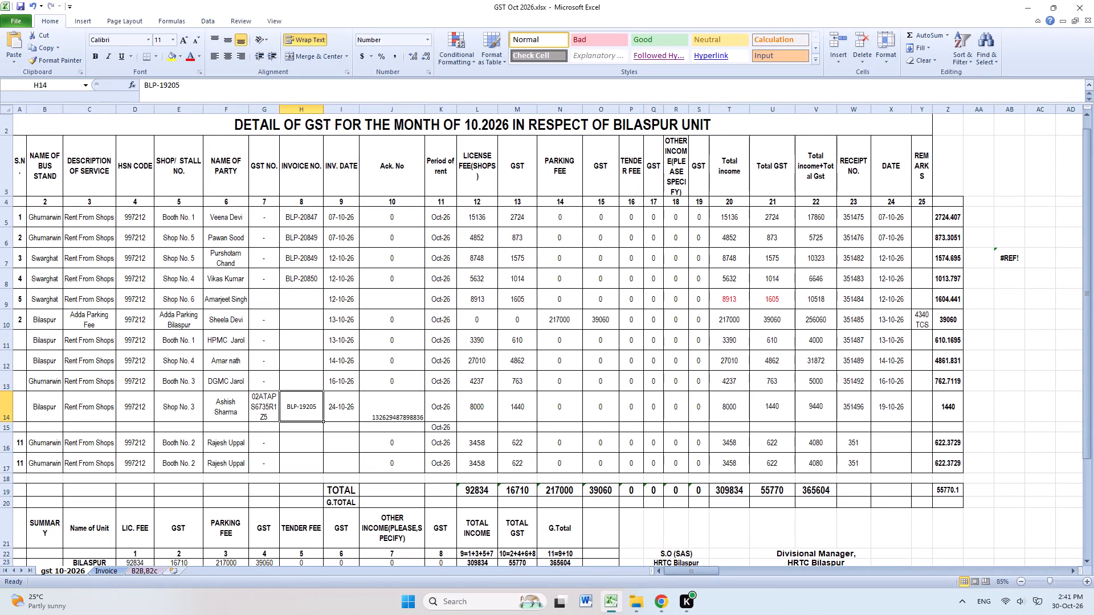
click(346, 414)
click(390, 415)
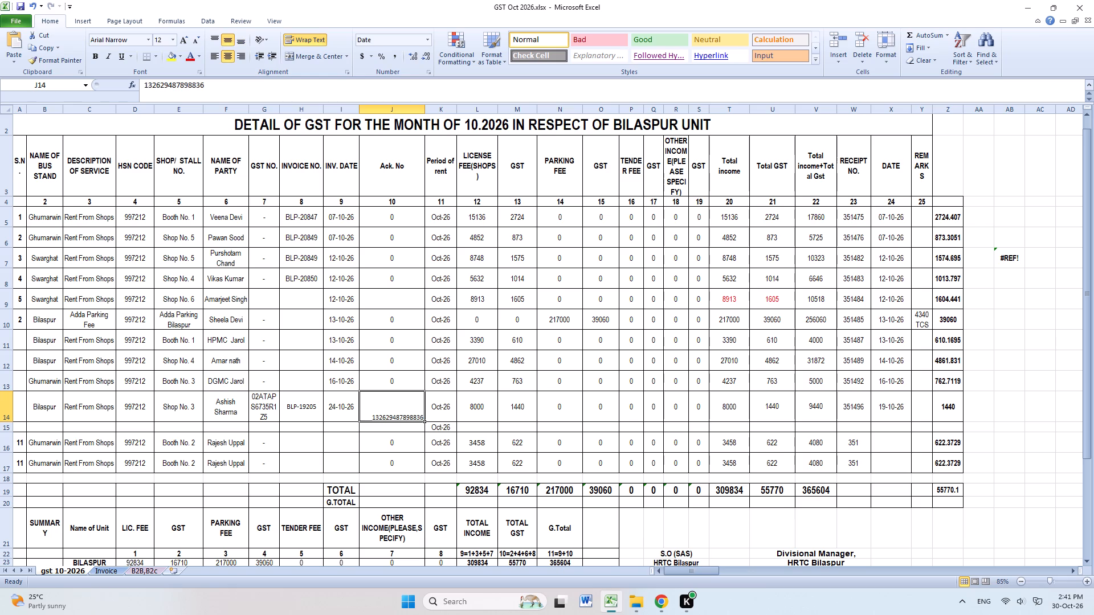
click(854, 416)
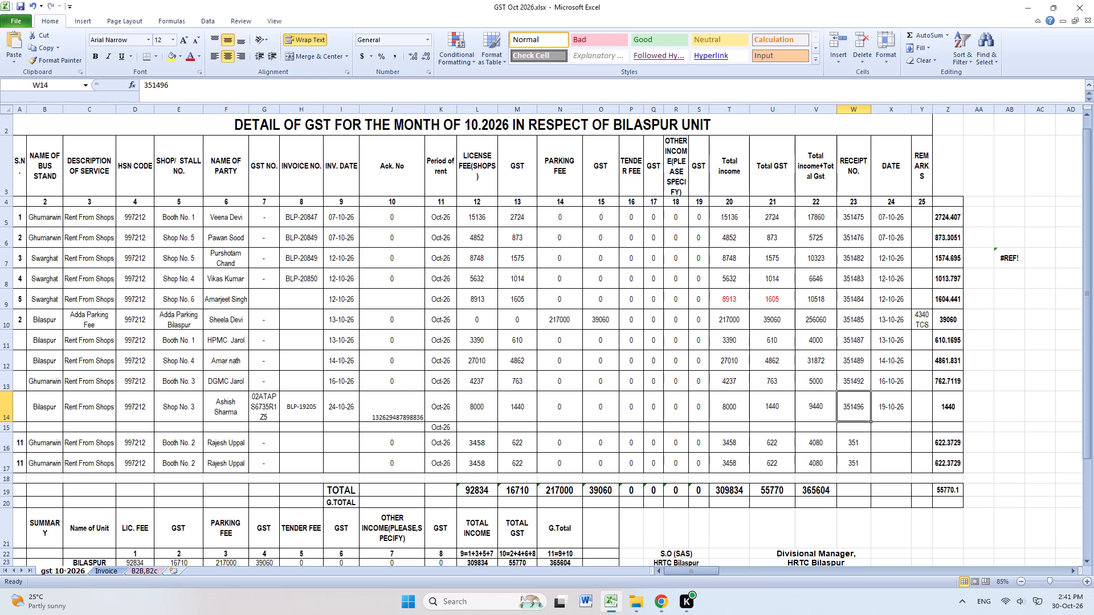
click(895, 413)
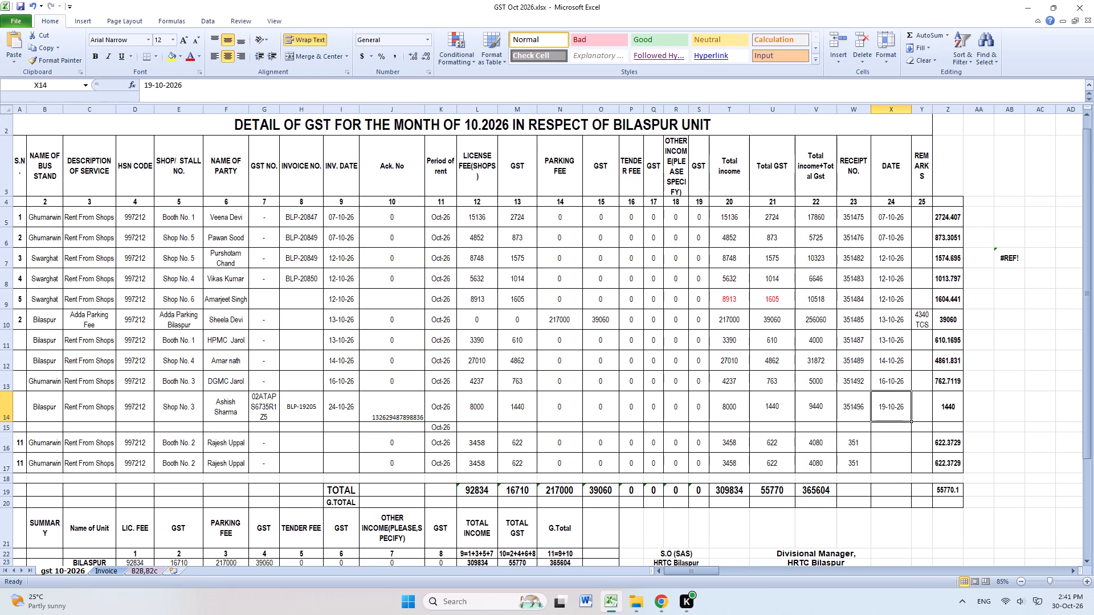
Fill row 15 with bus stand Bilaspur, Rent From Shops, HSN code 997212, Booth No. 4 and party GM DIC.
click(34, 428)
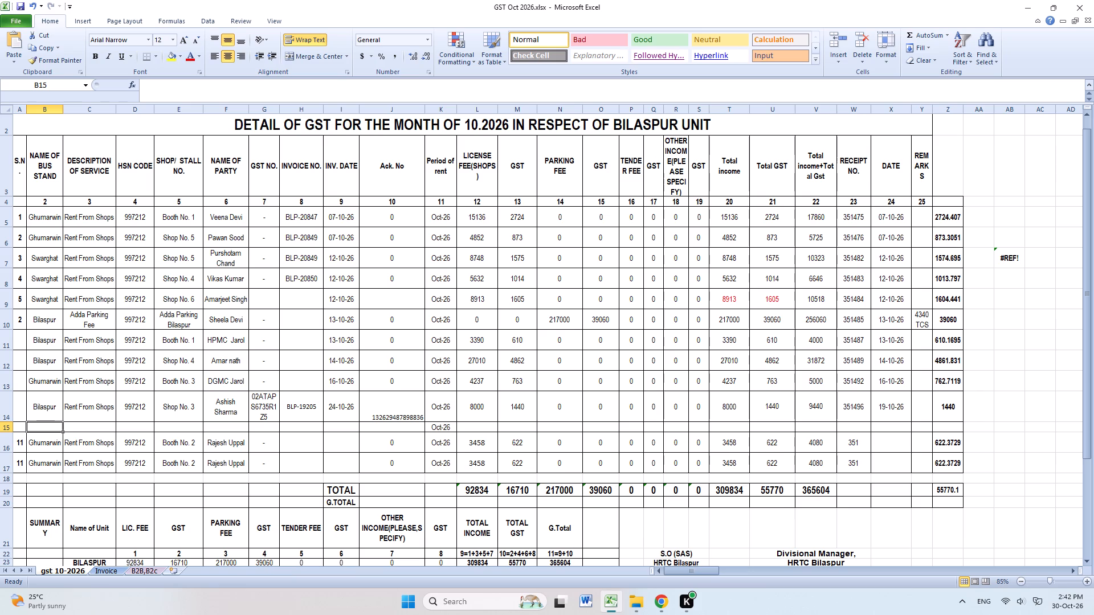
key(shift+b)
key(Tab)
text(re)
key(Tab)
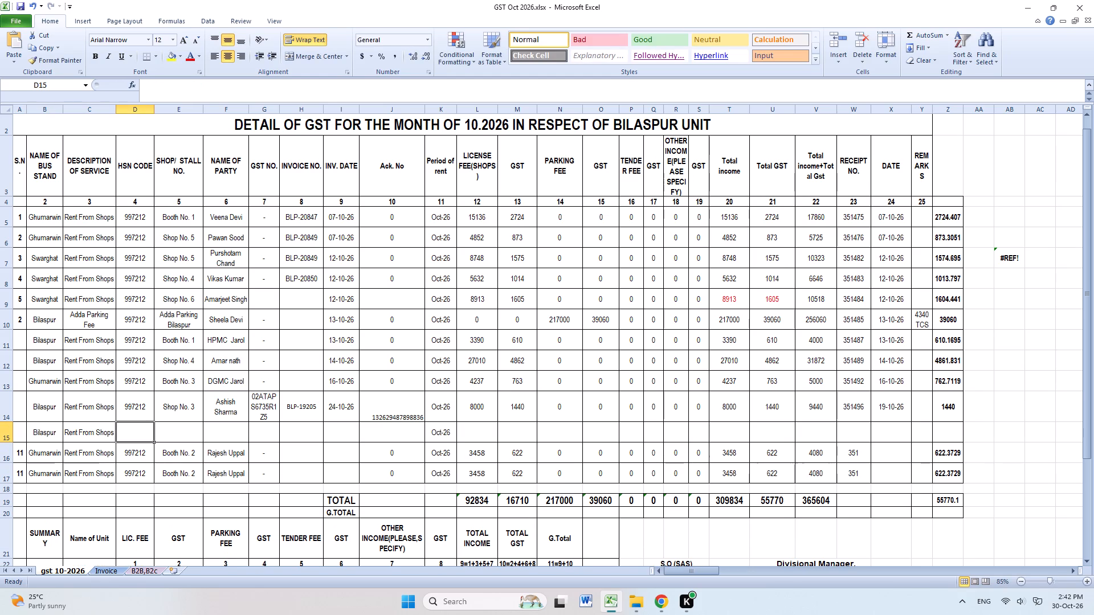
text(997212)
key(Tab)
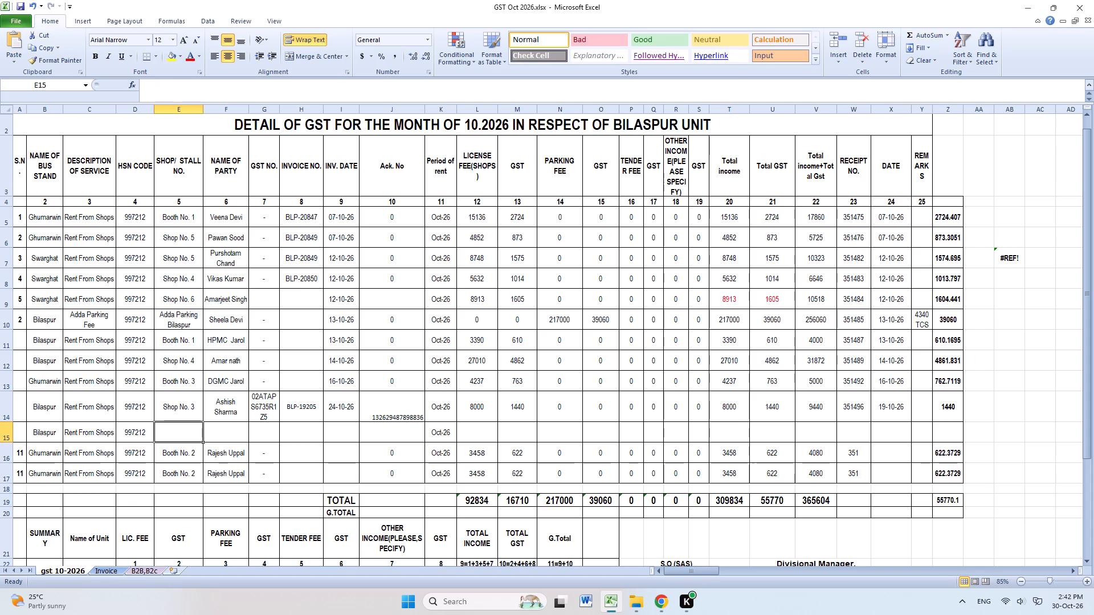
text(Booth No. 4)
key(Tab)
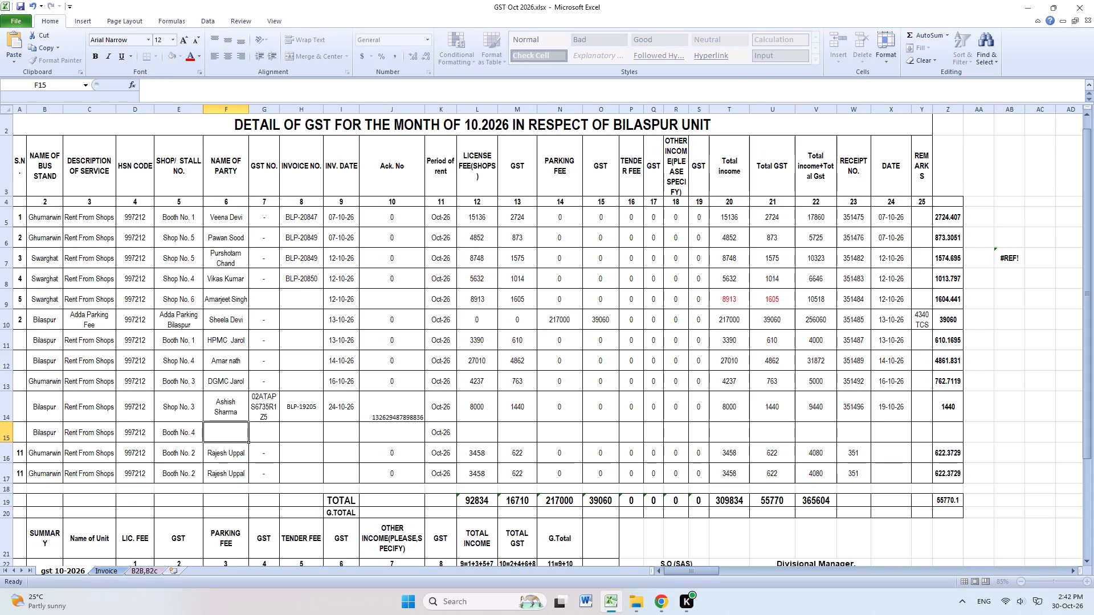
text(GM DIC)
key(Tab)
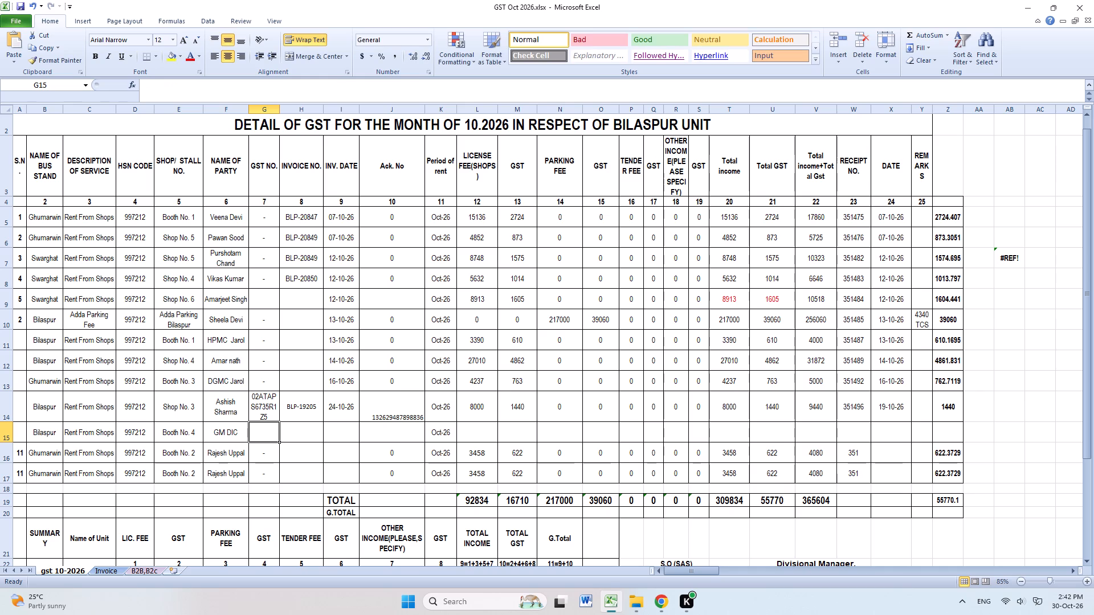
Enter dashes for row 15's GST and invoice numbers, invoice date 23-10-26 and acknowledgement number 0.
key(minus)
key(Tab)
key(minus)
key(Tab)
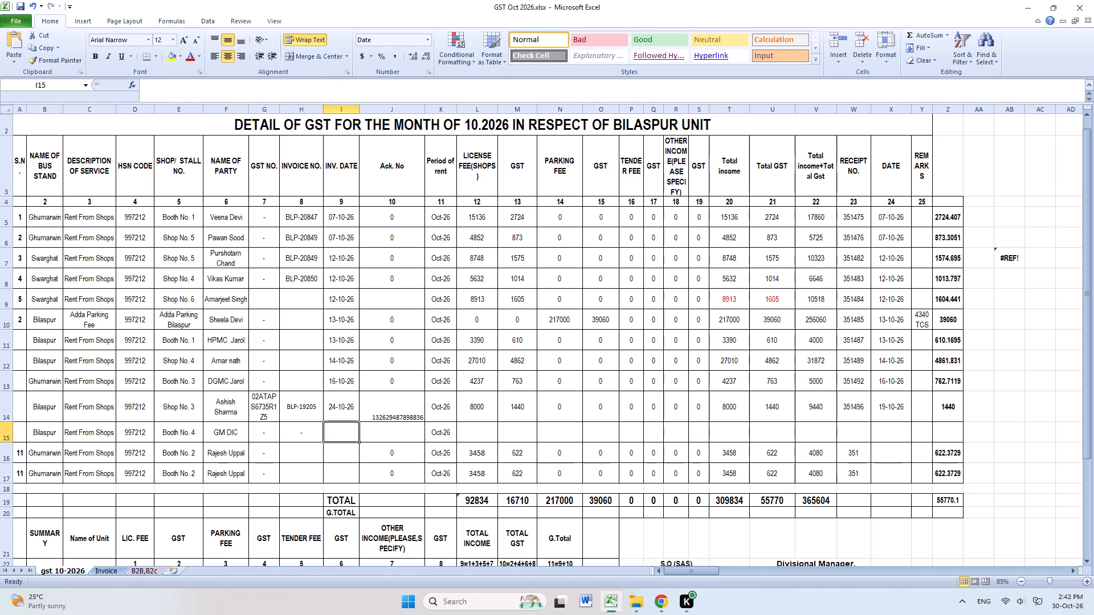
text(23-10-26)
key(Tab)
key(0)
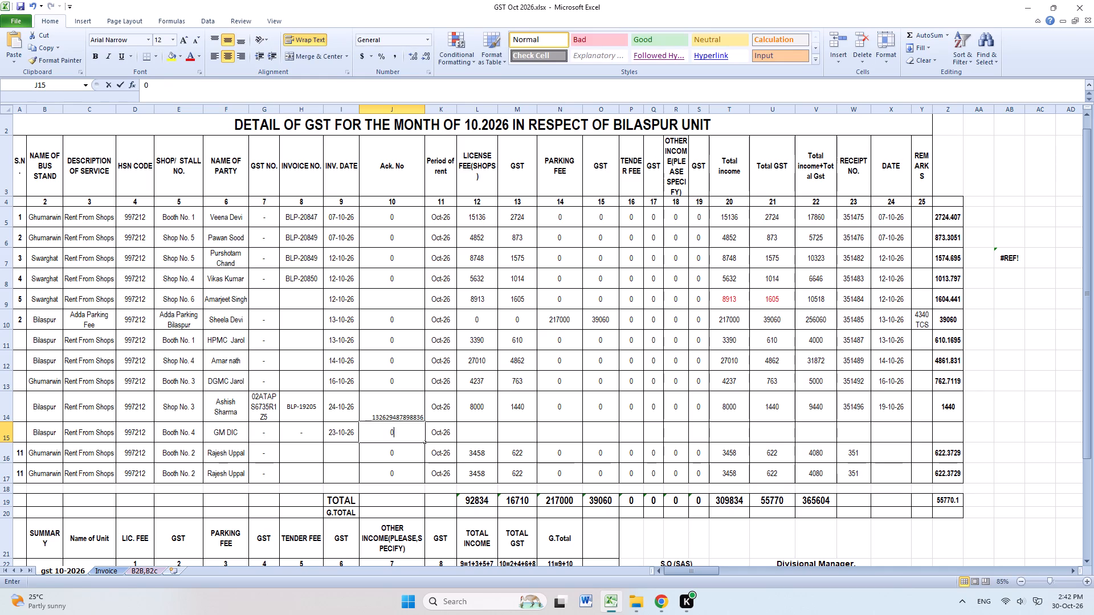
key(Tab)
Enter a licence fee of 11326 and GST of 2039 for Booth No. 4 in row 15.
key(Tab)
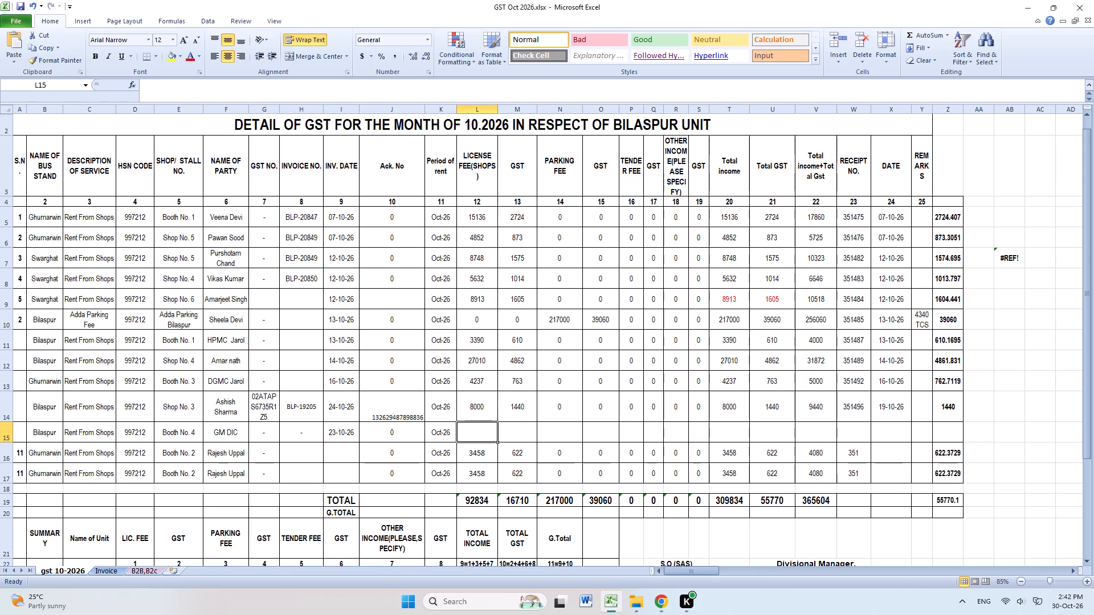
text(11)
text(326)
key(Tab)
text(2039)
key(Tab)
Enter 0 in each row 15 cell from Parking Fee through the GST on other income.
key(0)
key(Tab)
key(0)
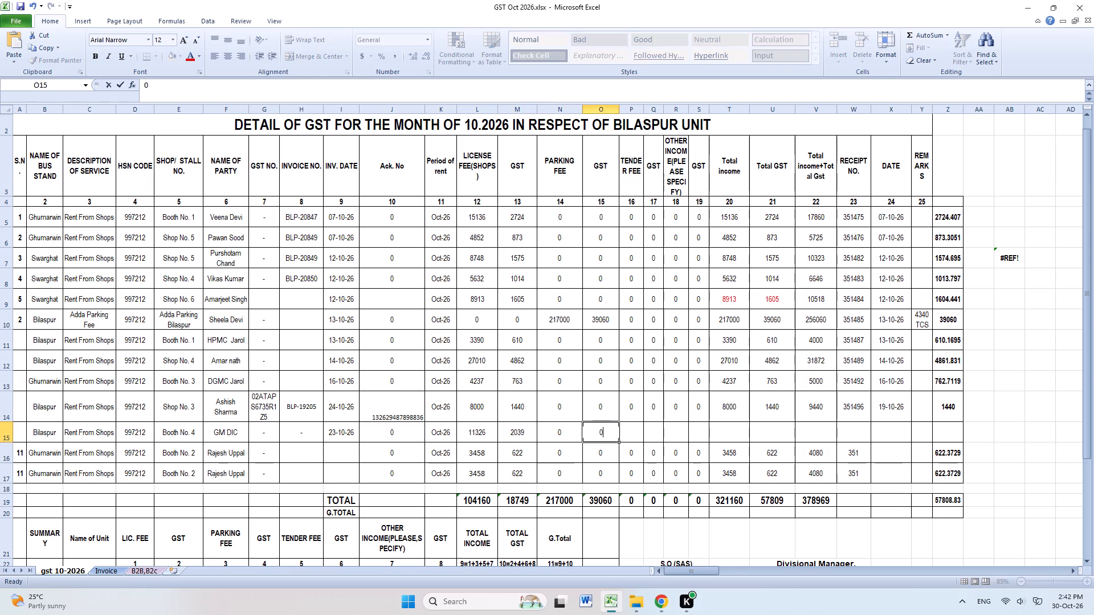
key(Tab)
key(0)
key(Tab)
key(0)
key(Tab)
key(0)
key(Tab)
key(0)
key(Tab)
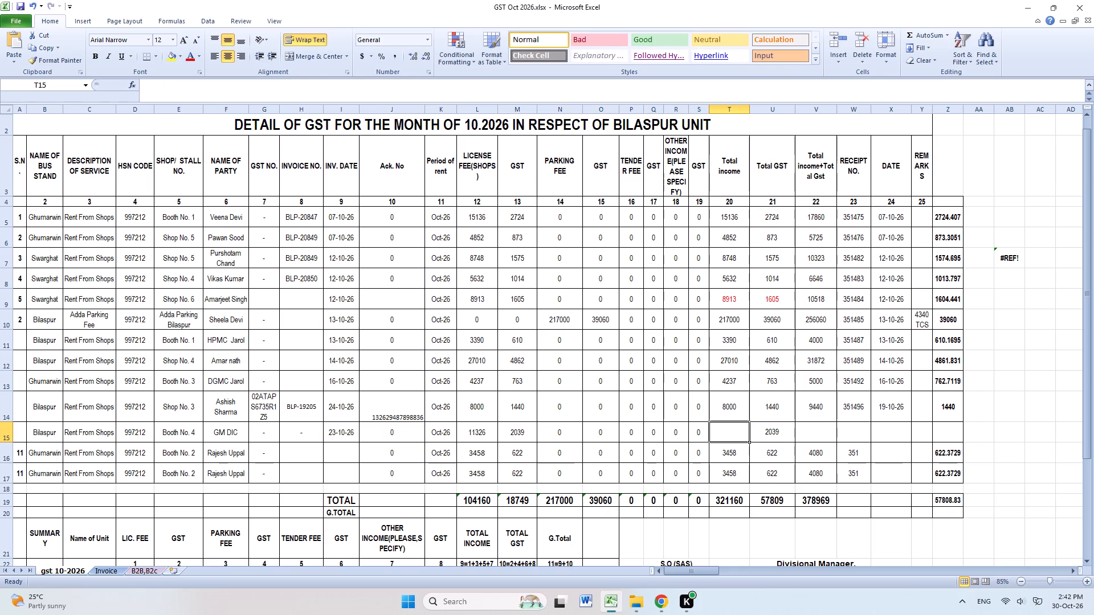
Fill the Total income cell down from row 14 to row 15 and set row 15's value to 11326.
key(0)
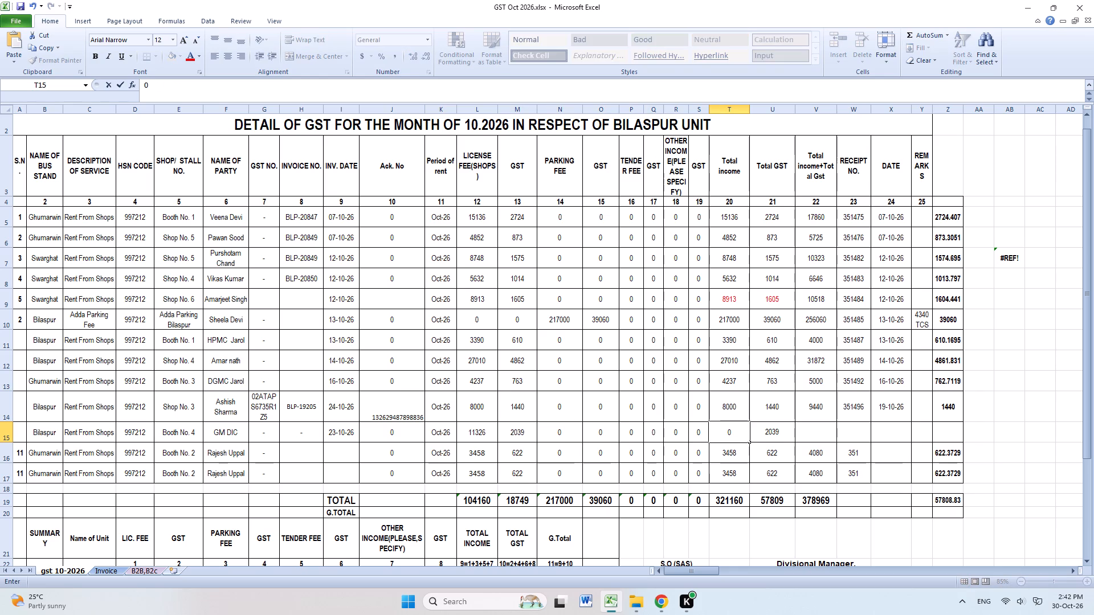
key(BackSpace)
click(737, 407)
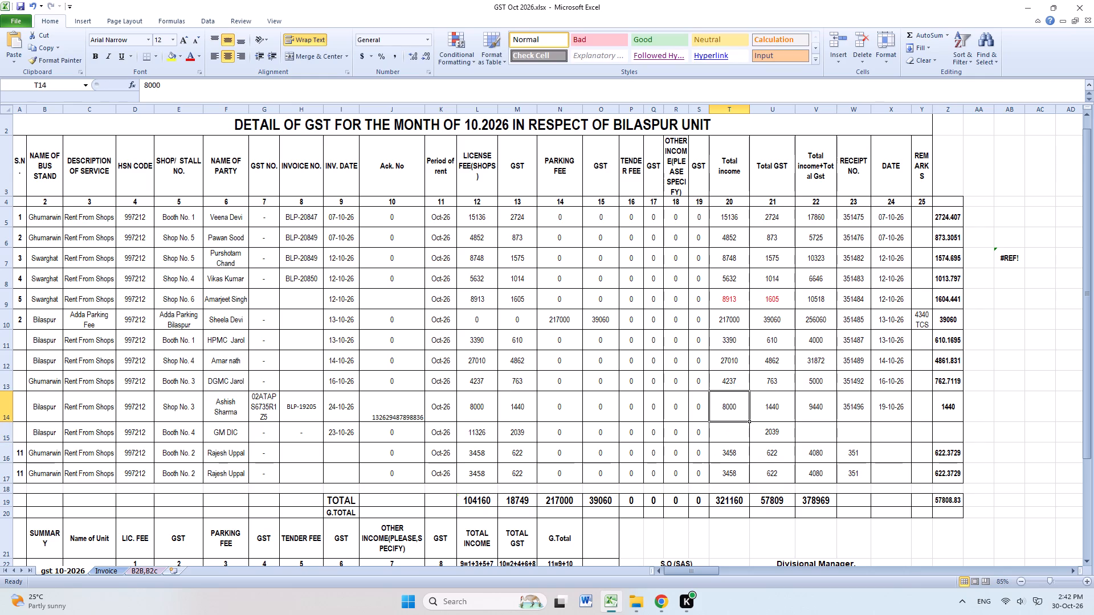
drag(750, 421, 750, 438)
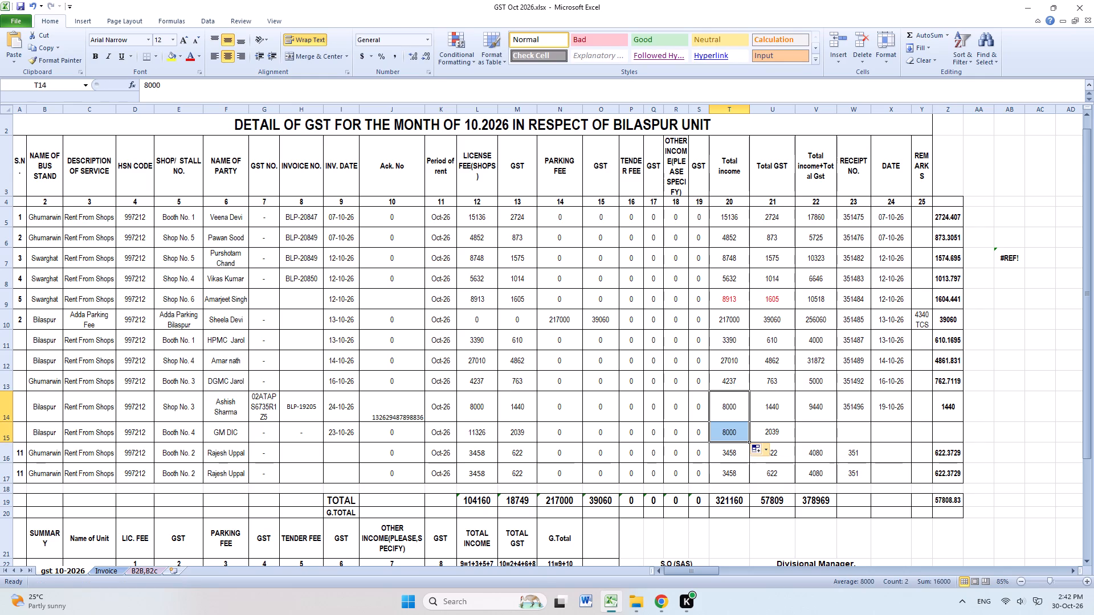
triple_click(738, 433)
drag(742, 433, 719, 433)
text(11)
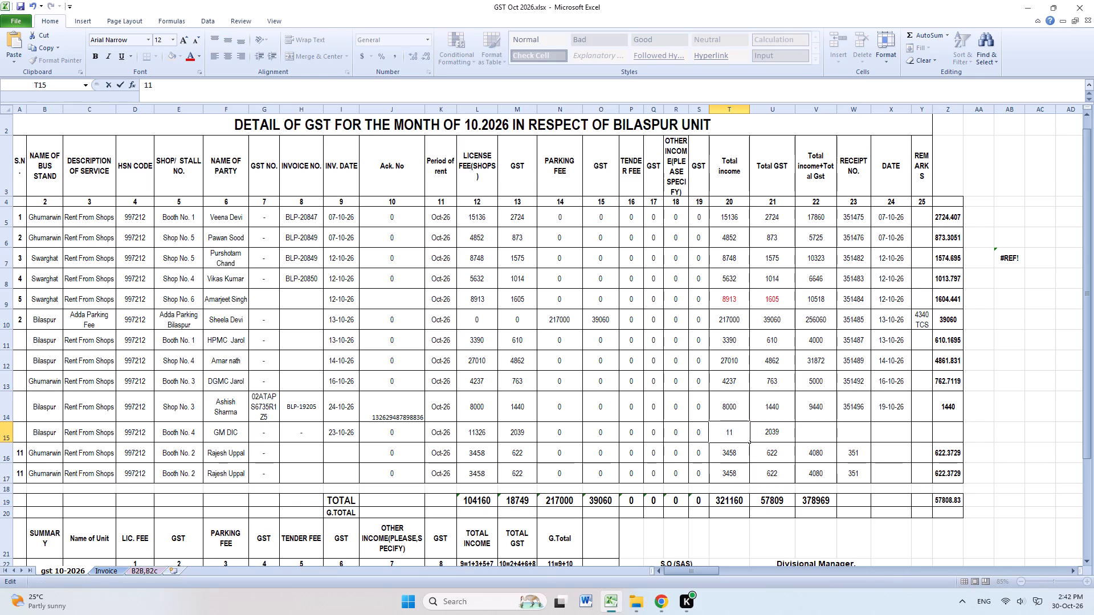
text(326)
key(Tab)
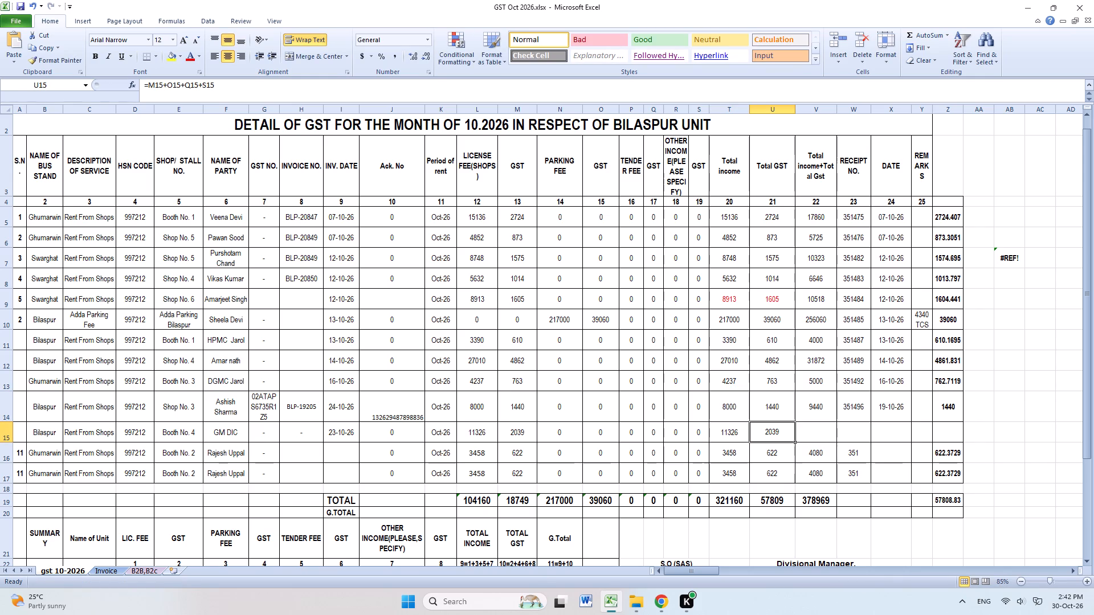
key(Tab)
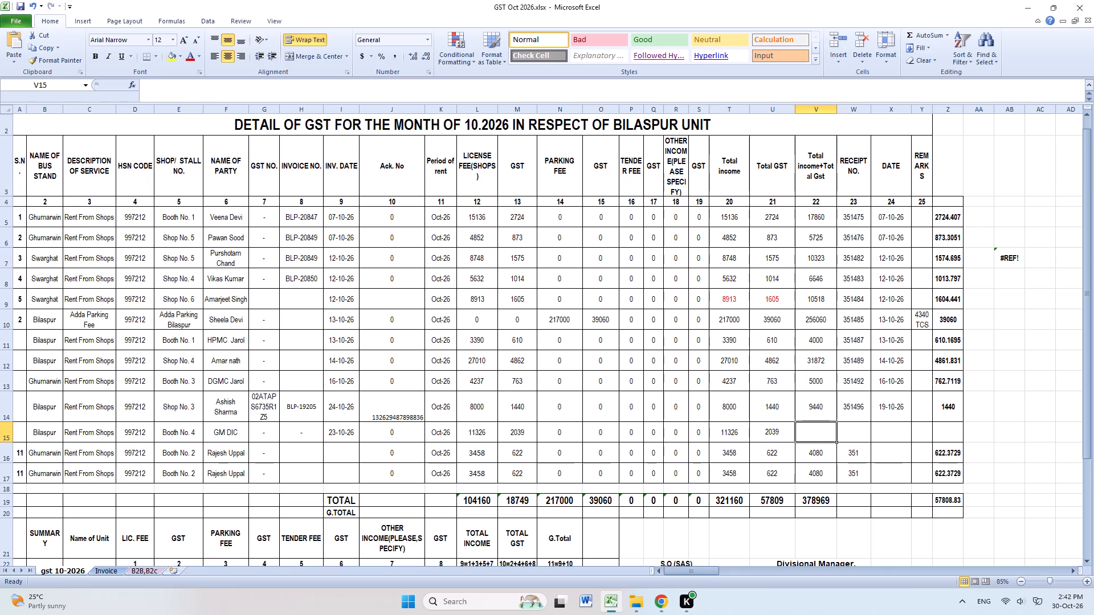
Fill the Total income+Total Gst formula down from row 14 to row 15.
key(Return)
click(778, 432)
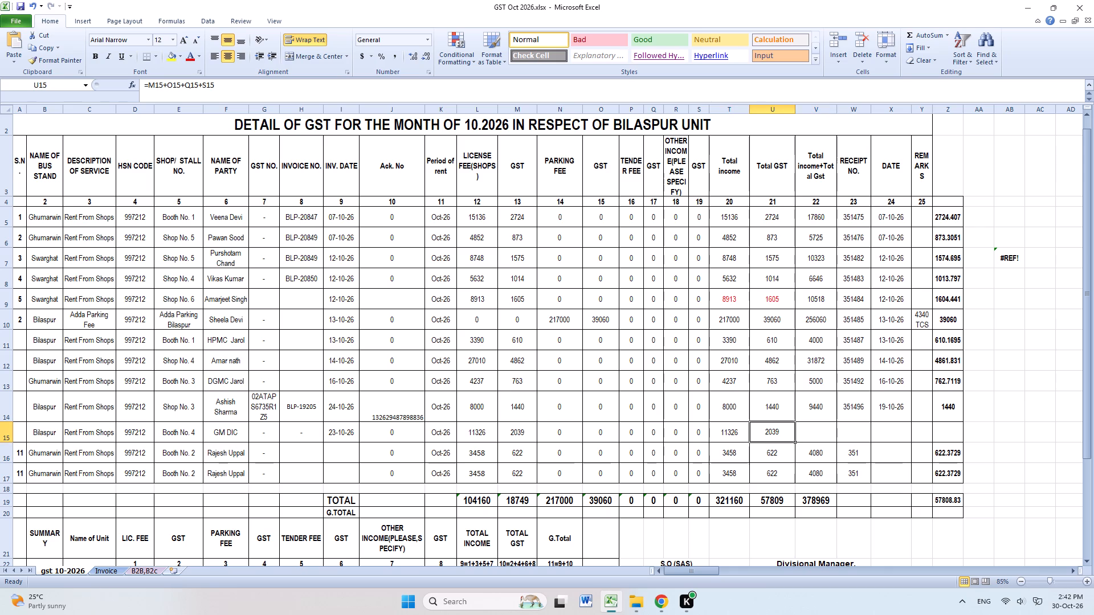
key(Return)
key(Tab)
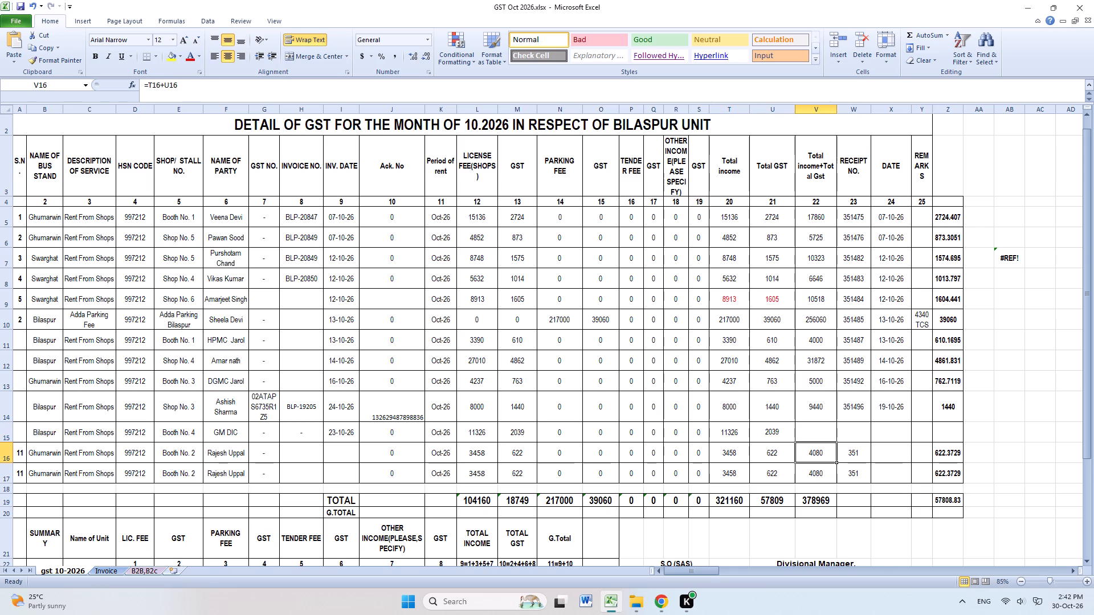
click(819, 435)
click(820, 406)
drag(838, 423, 839, 429)
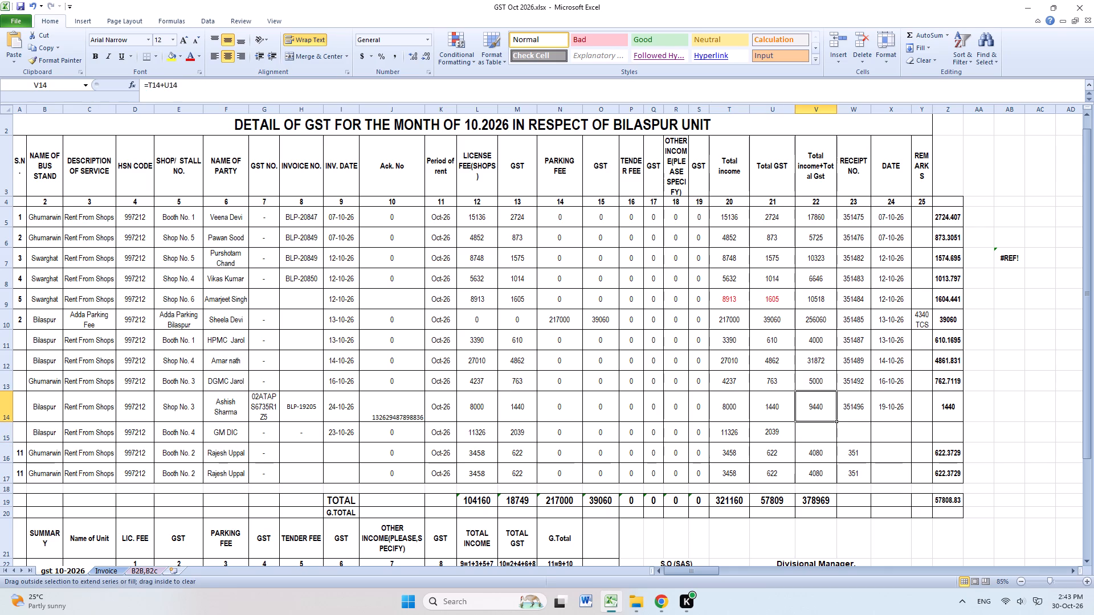
drag(839, 429, 839, 438)
Enter receipt number 364101 and date 23-10-26 for Booth No. 4 in row 15.
click(855, 437)
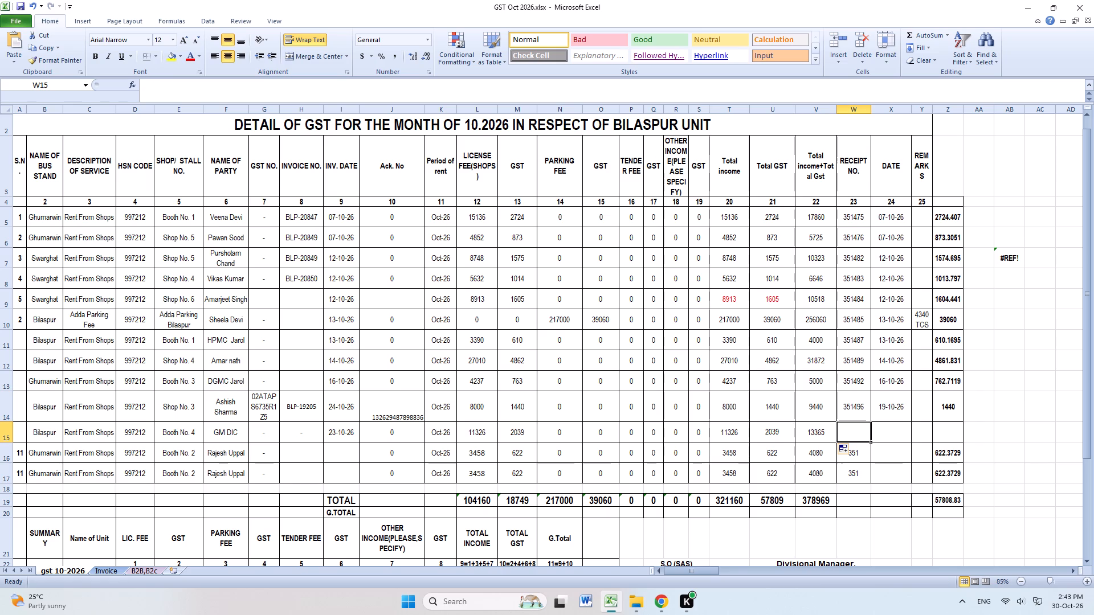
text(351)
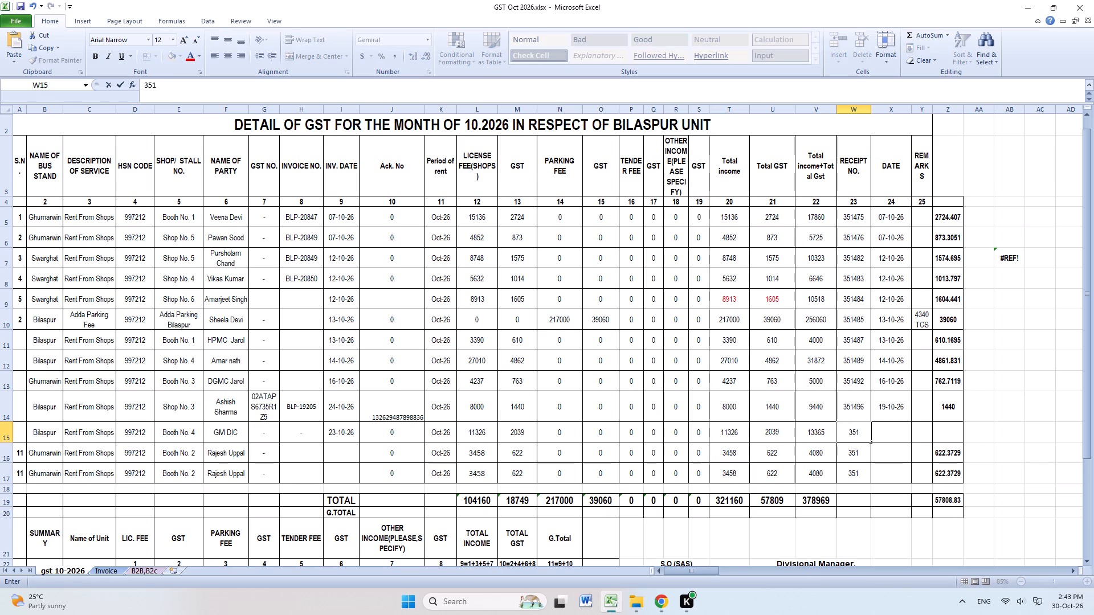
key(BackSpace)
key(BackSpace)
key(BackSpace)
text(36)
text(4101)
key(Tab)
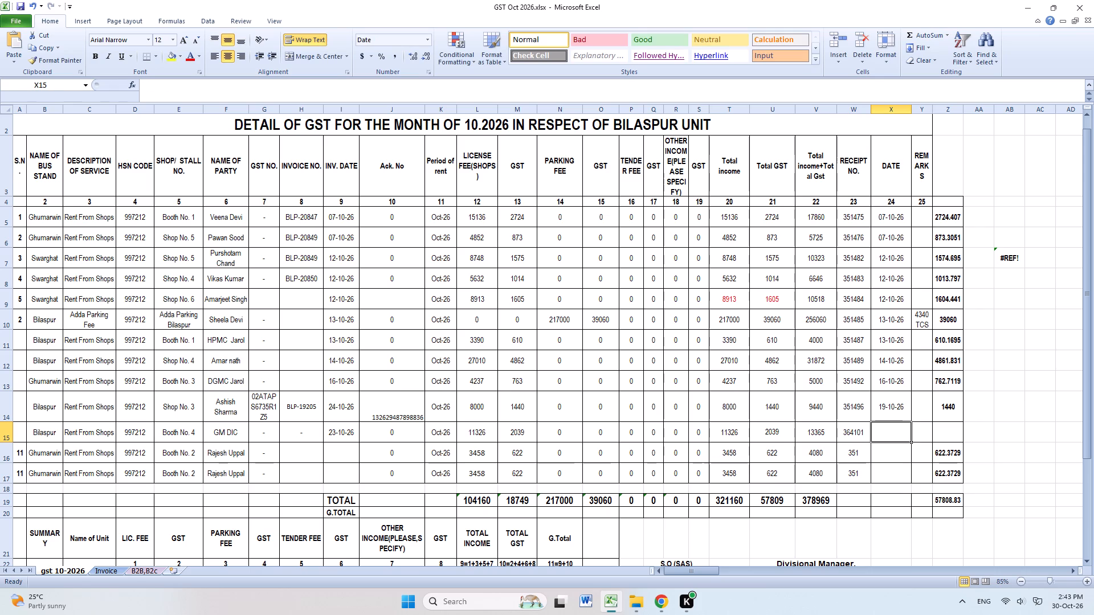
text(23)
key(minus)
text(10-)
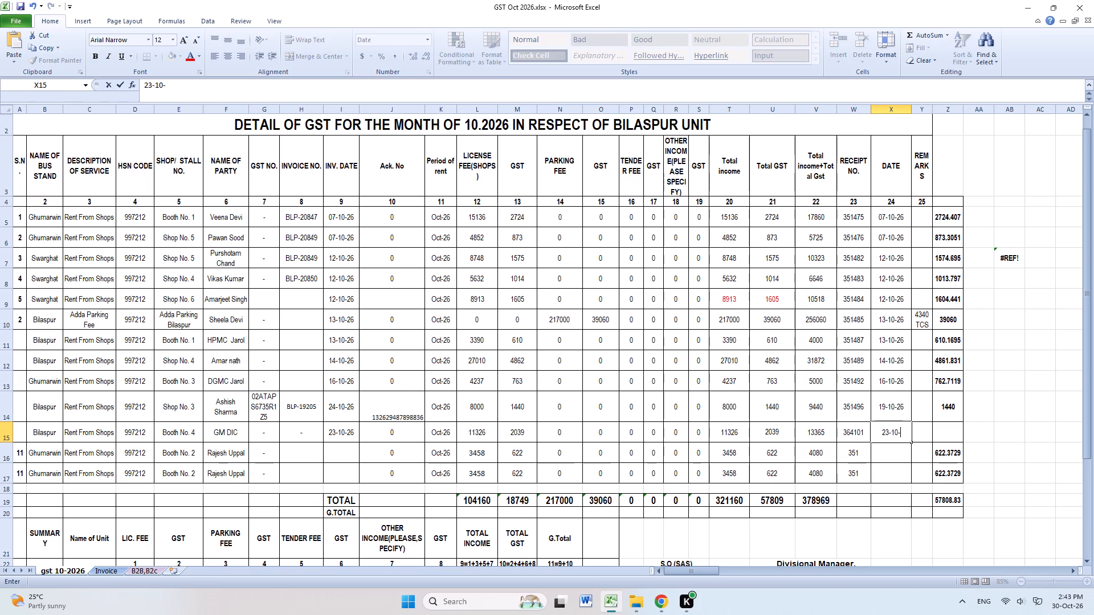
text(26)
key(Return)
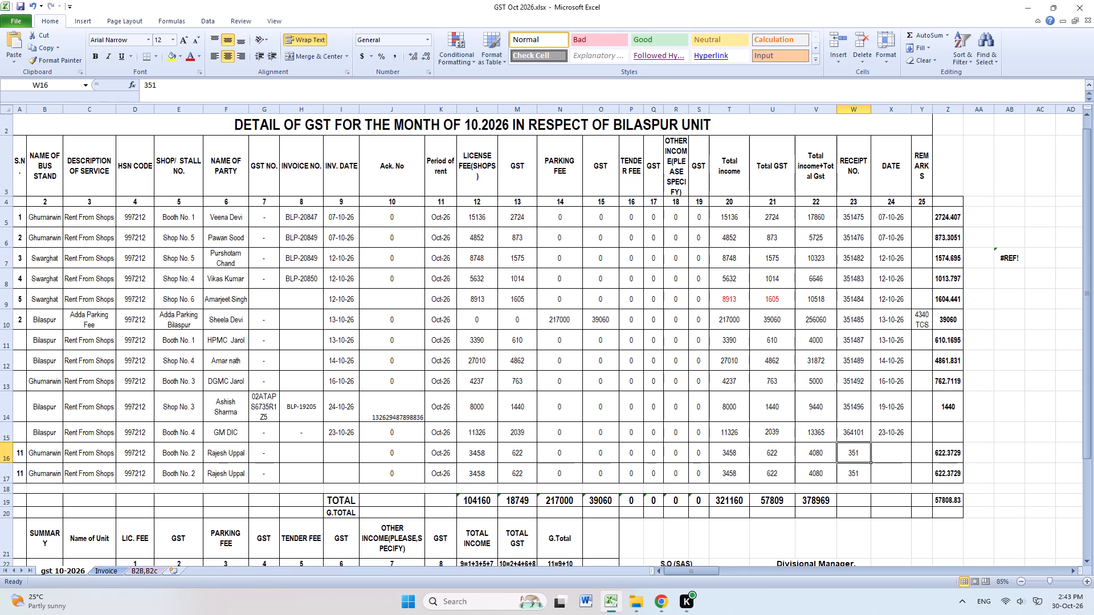
Change row 16's bus stand to Swarghat and its shop/stall number to Shop No. 9.
click(52, 456)
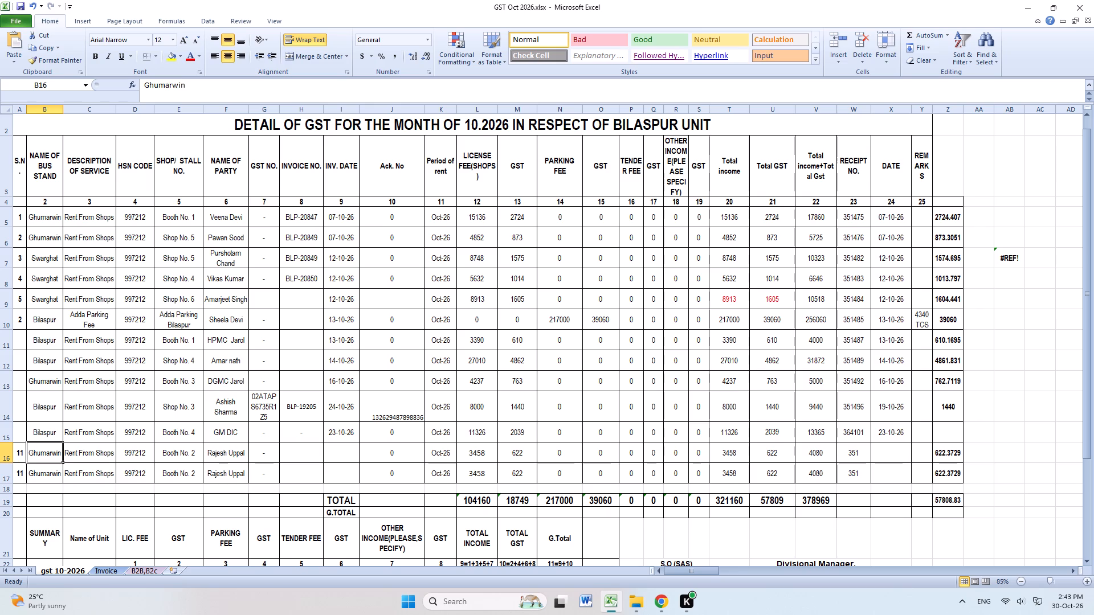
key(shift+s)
key(Tab)
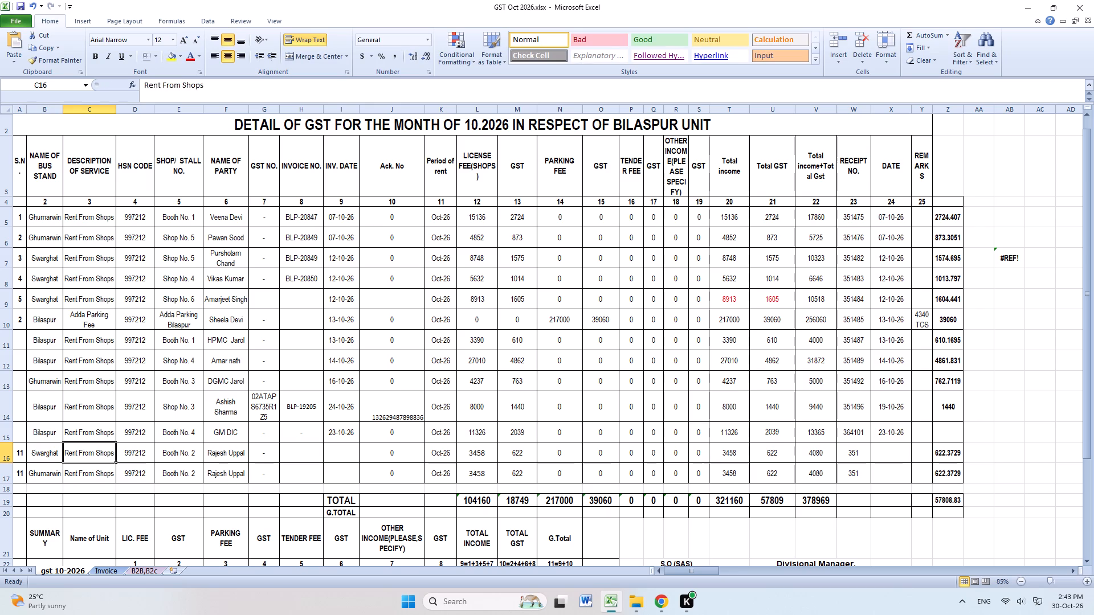
key(Tab)
key(Tab)
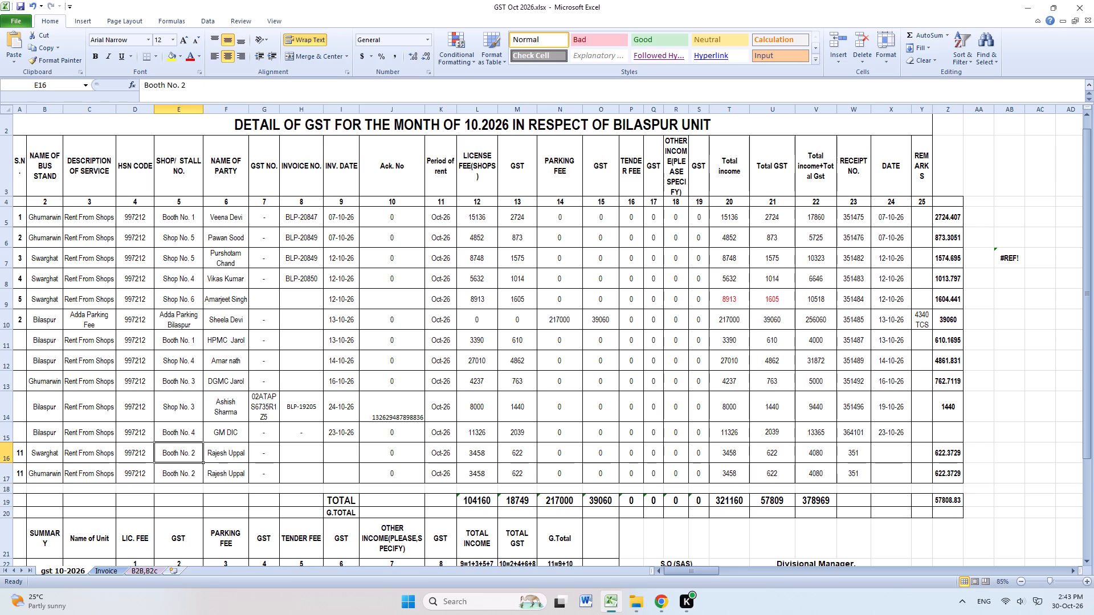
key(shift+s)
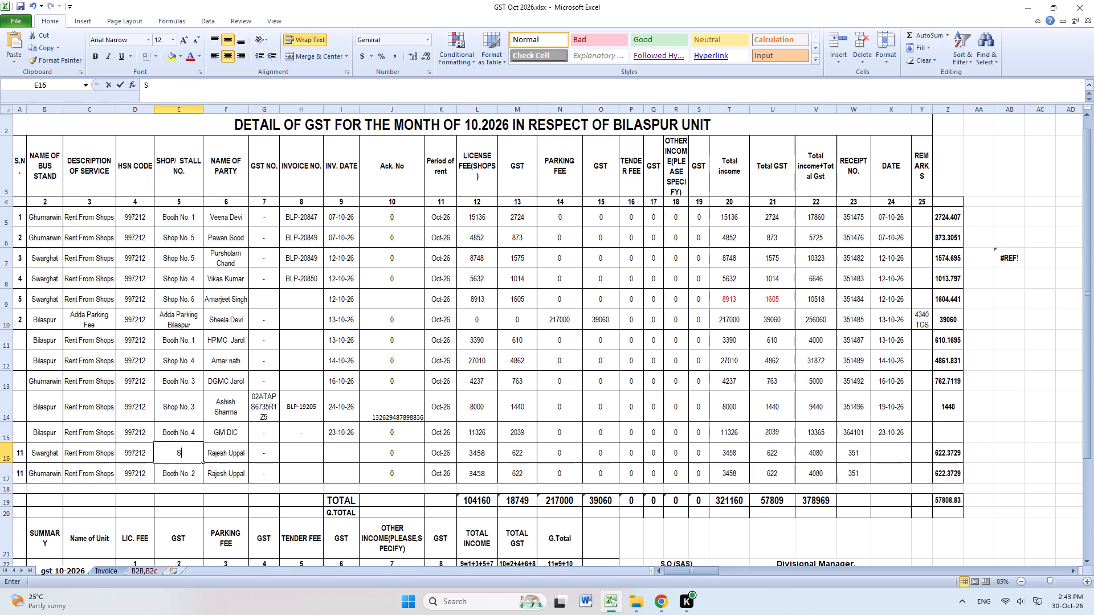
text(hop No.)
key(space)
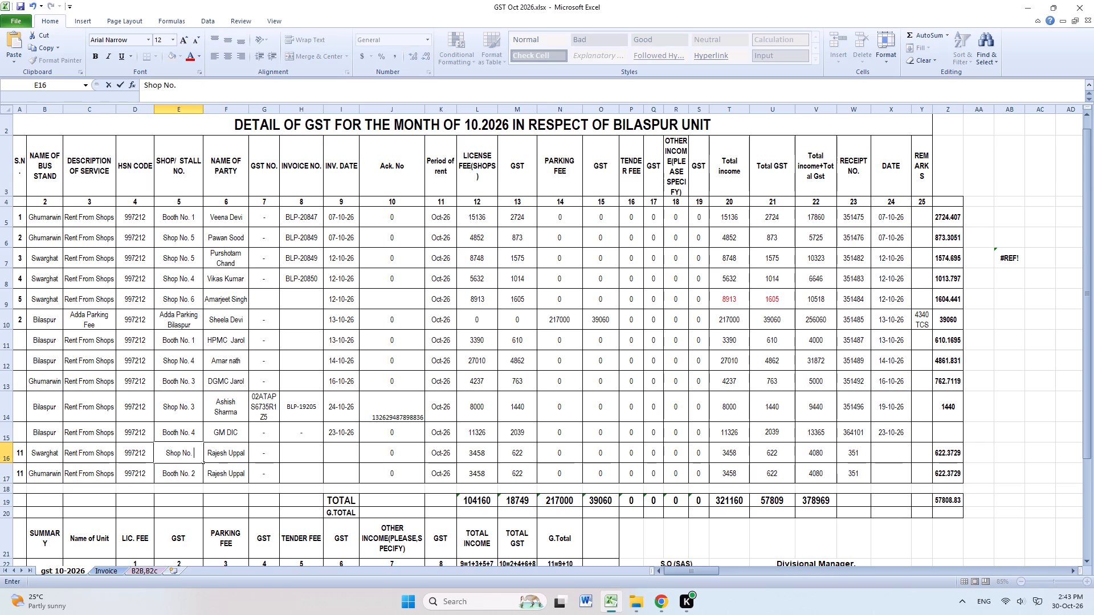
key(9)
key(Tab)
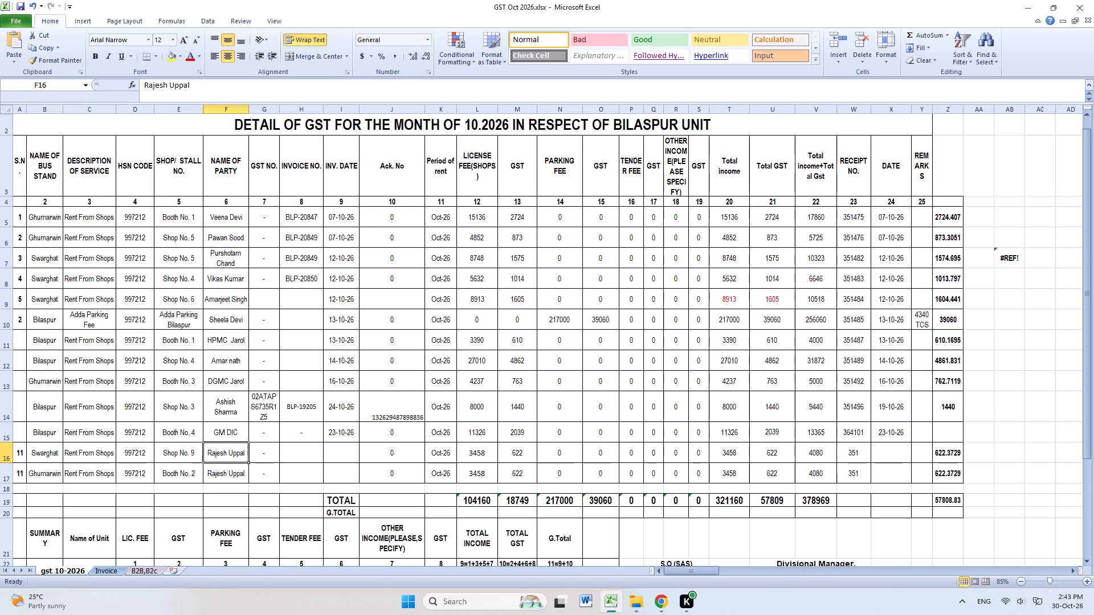
Replace the party name in row 16 with the name of Shop No. 9's tenant.
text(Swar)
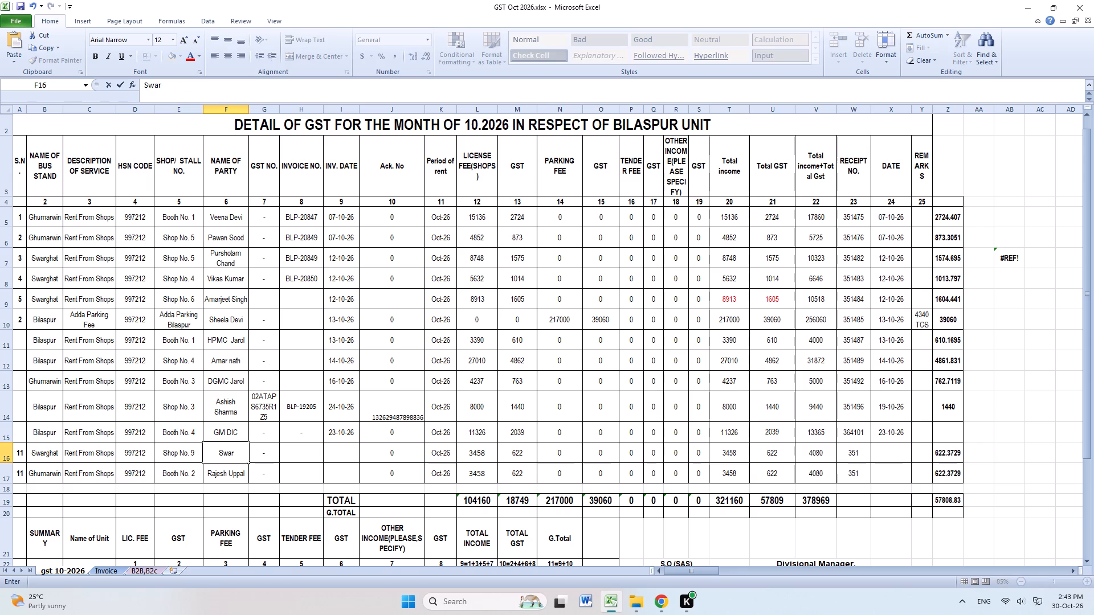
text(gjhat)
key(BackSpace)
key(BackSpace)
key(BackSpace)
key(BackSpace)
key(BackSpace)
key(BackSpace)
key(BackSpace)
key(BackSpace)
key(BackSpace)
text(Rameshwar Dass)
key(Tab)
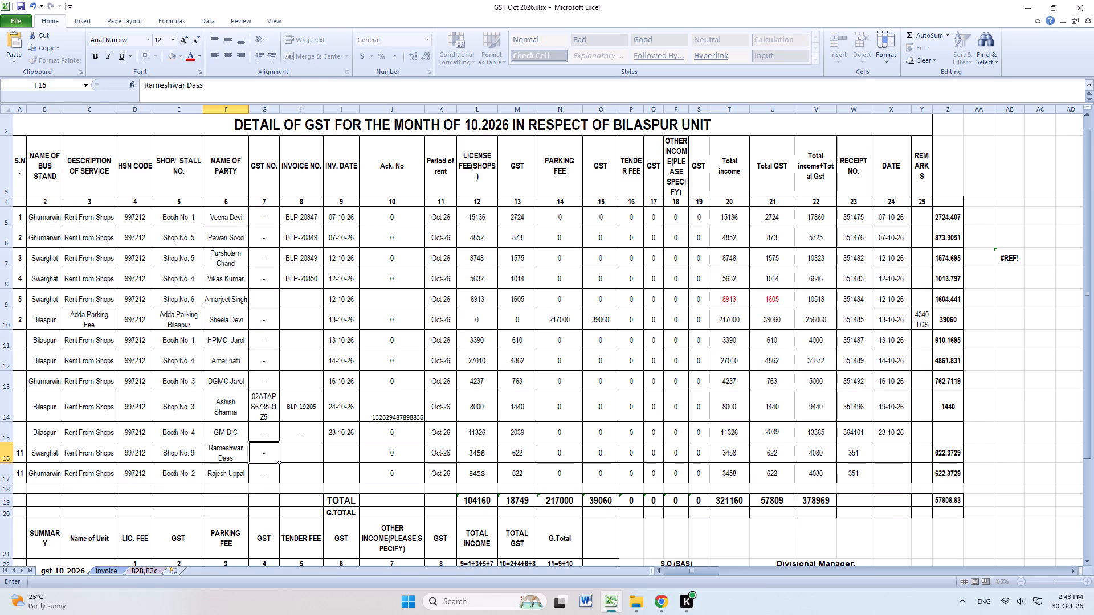
Enter invoice date 24-10-26 for Shop No. 9 in row 16, leaving the invoice number blank.
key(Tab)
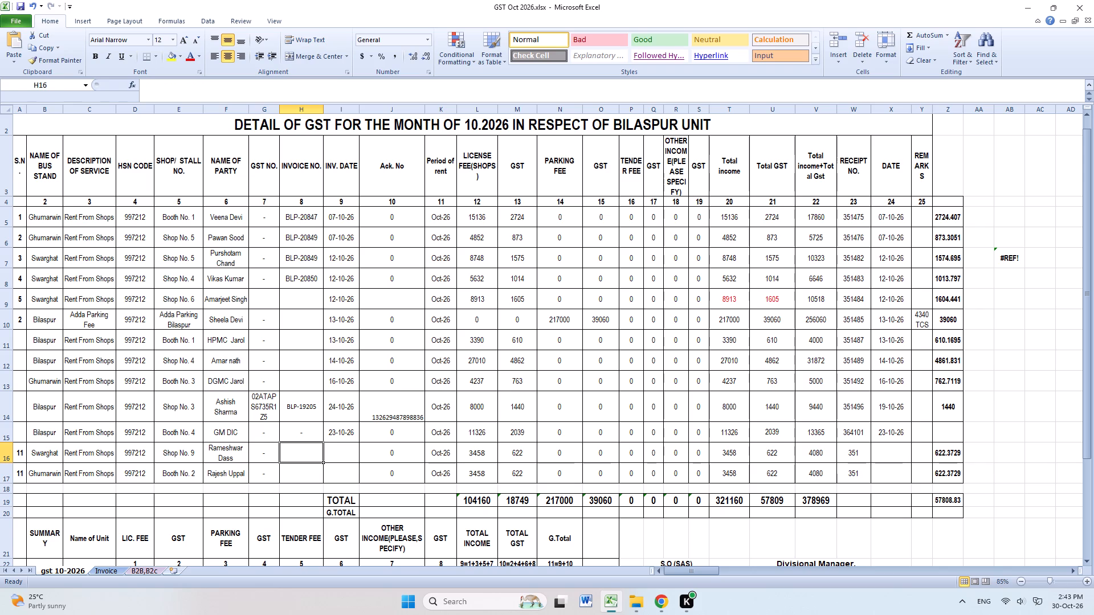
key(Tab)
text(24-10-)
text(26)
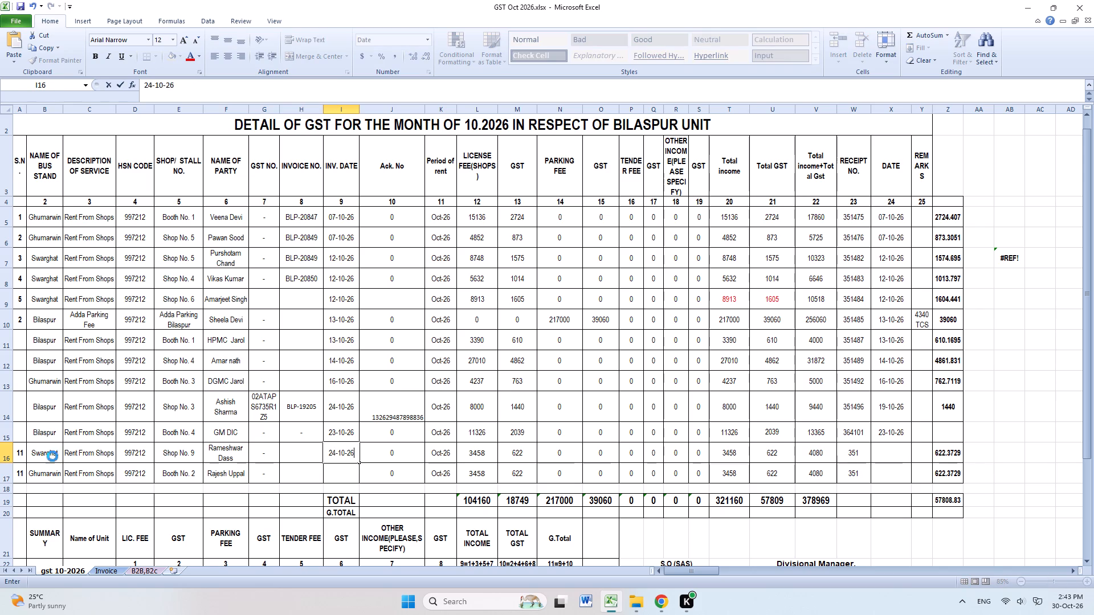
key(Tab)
Set row 16's licence fee to 3739 and its GST to 674.
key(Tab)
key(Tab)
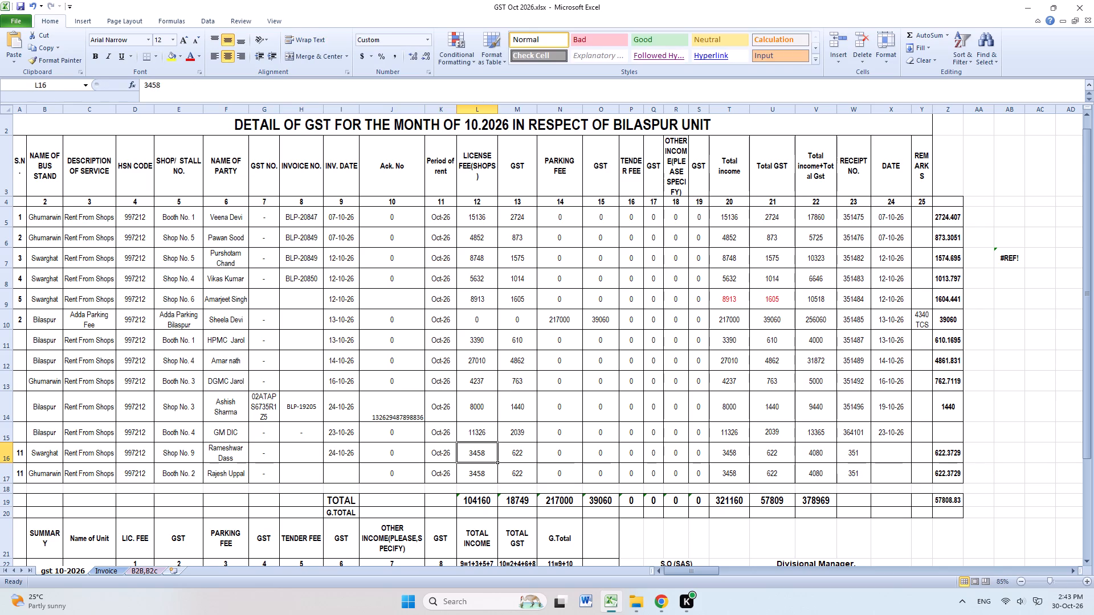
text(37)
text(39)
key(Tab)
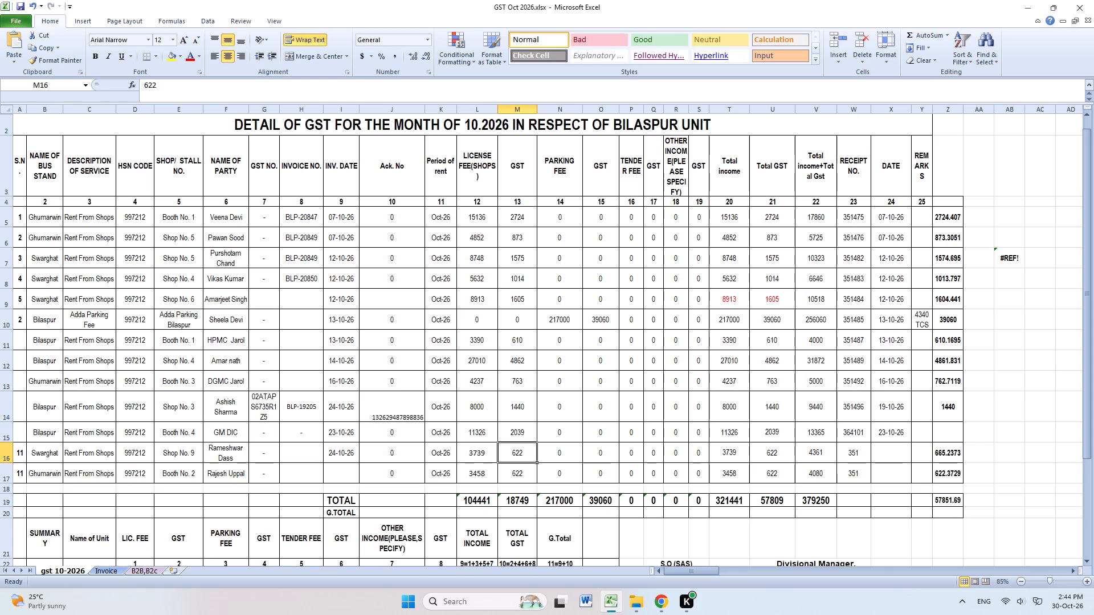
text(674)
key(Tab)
Enter 0 in each row 16 cell from Parking Fee through the GST on other income.
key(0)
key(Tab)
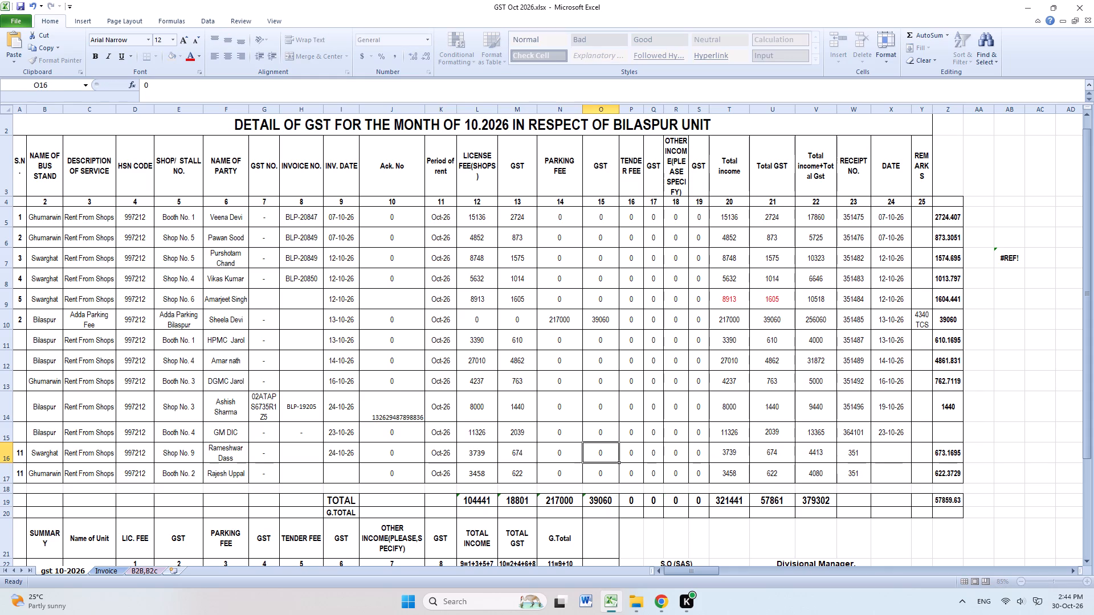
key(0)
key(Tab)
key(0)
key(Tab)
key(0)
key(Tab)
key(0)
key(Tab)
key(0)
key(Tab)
Set row 16's Total income to 3739.
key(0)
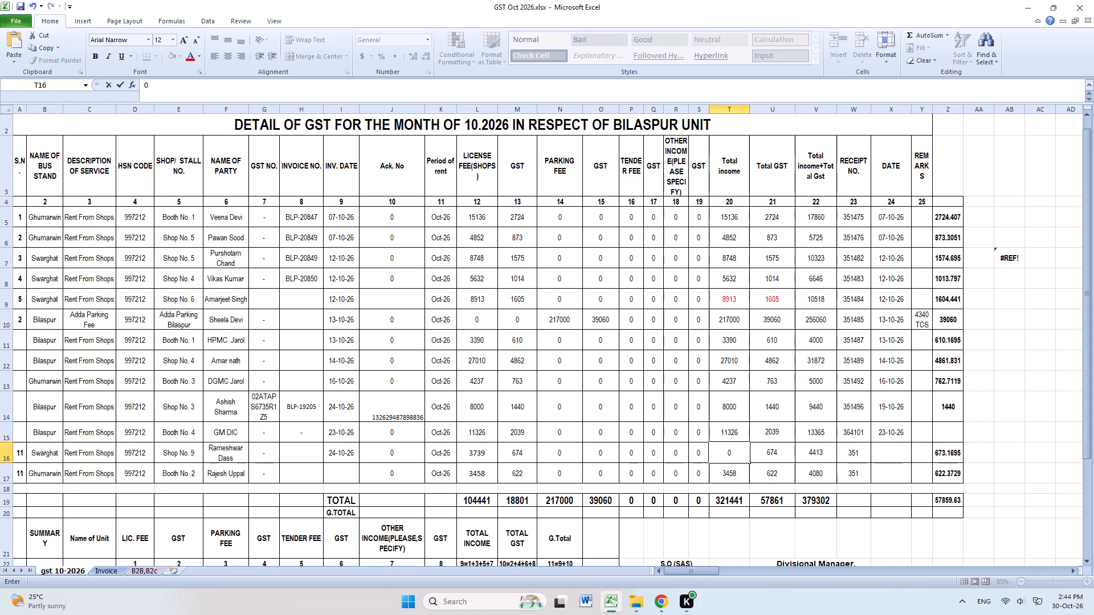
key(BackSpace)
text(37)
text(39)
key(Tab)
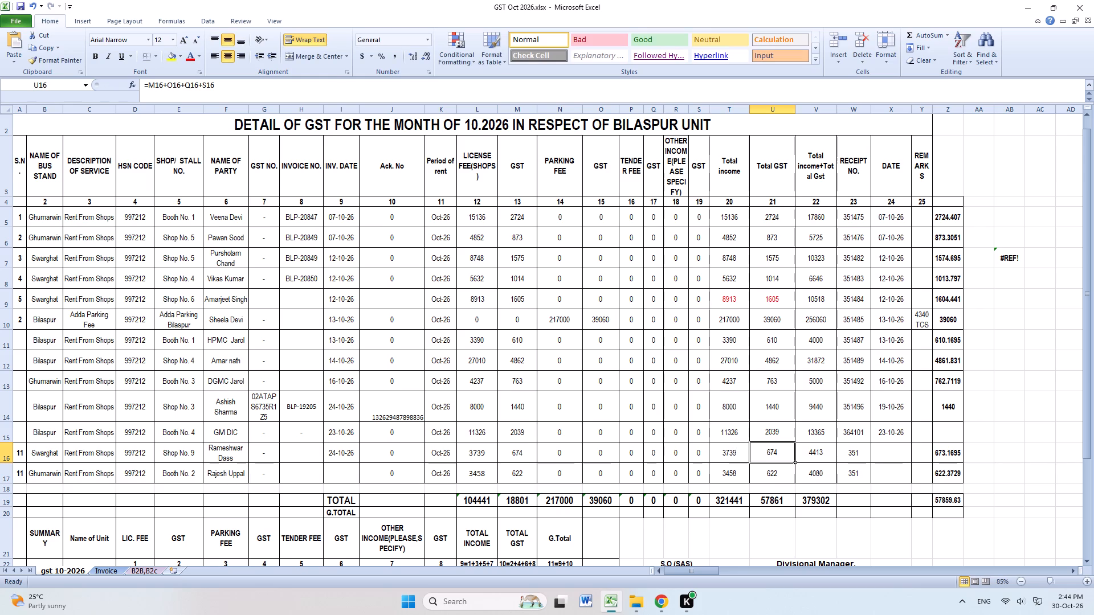
Enter receipt number 364103 and date 24-10-26 for Shop No. 9 in row 16.
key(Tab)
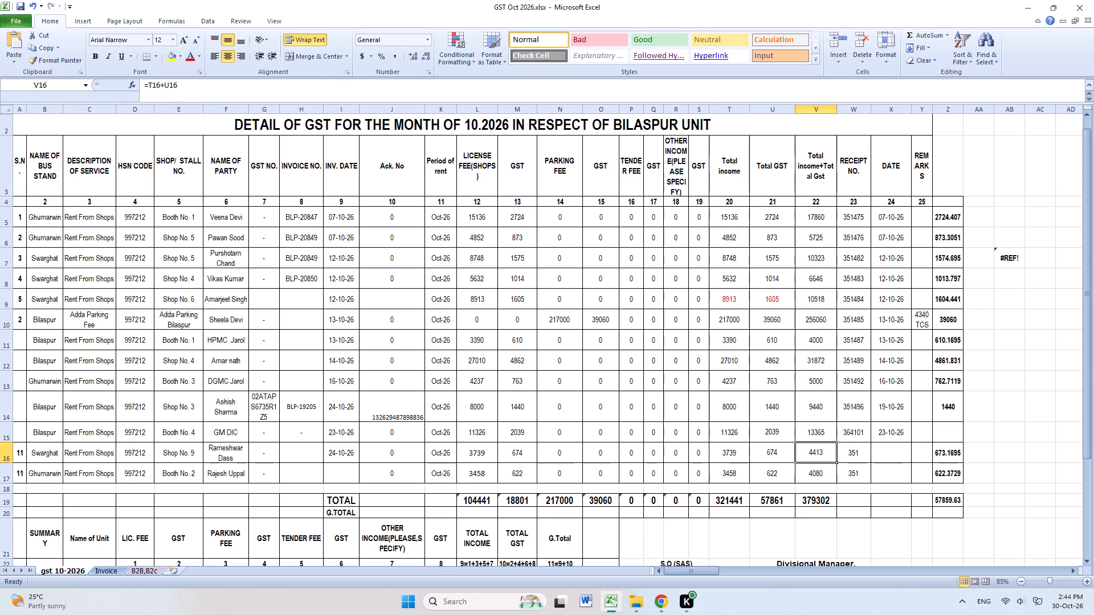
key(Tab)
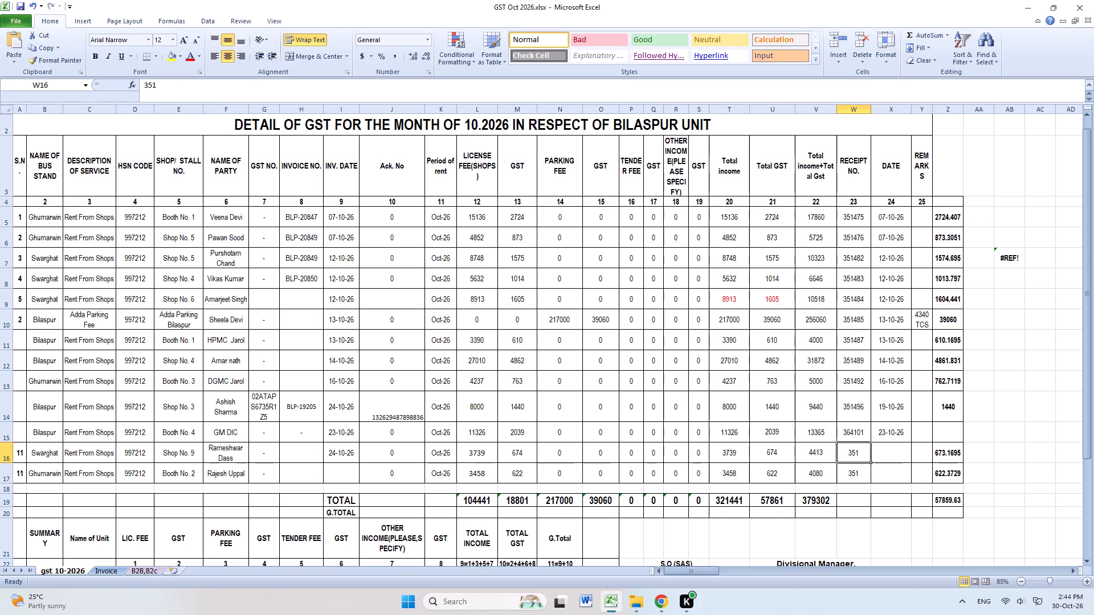
double_click(862, 455)
drag(864, 451, 841, 450)
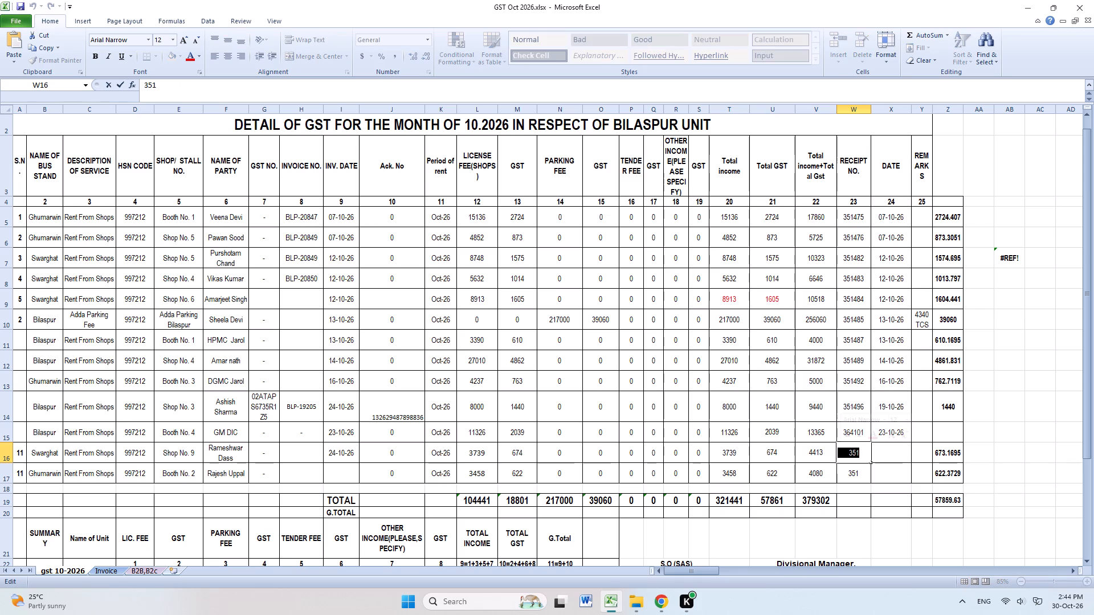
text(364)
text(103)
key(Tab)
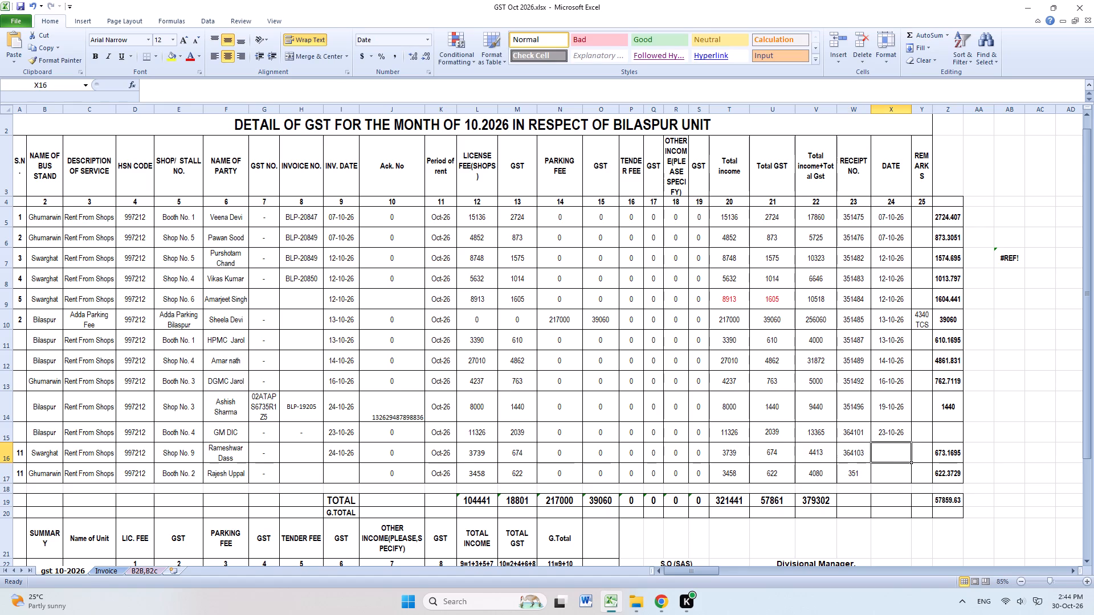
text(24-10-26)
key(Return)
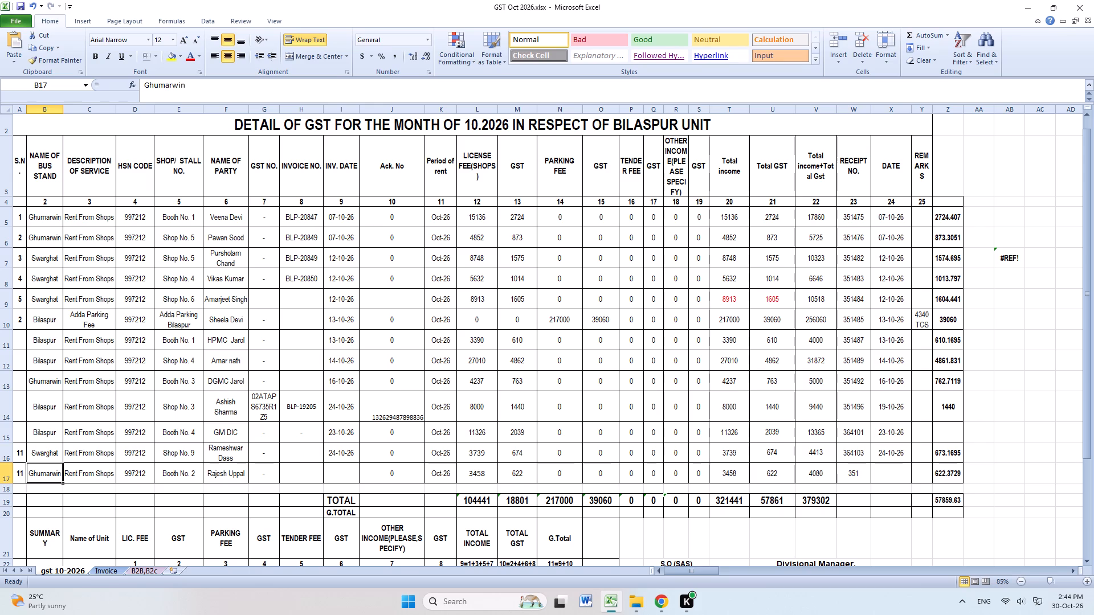
Set row 17's shop/stall number to Shop No. 2.
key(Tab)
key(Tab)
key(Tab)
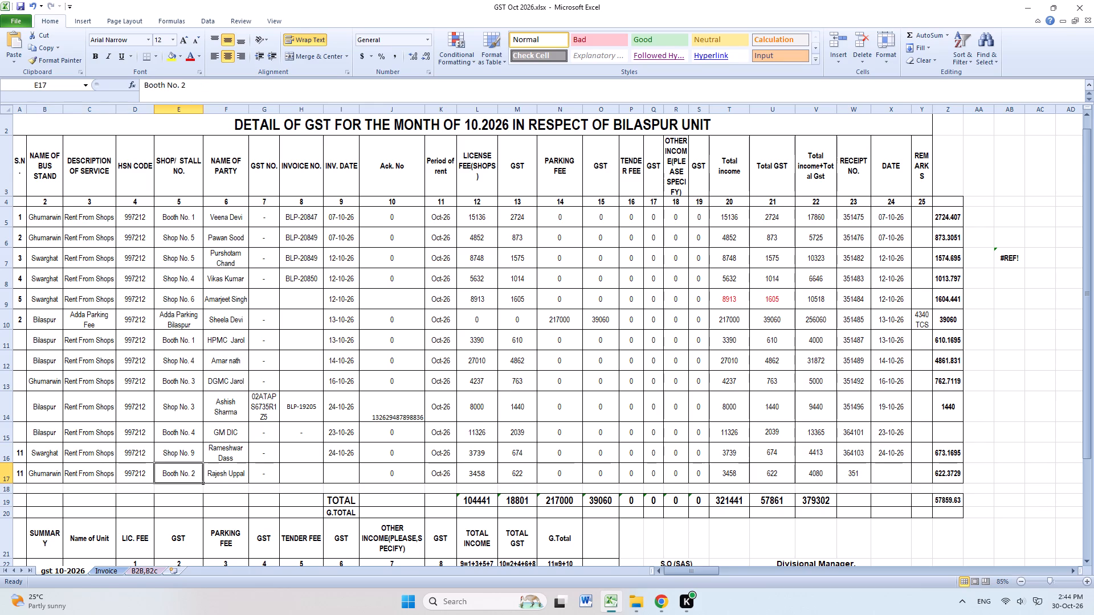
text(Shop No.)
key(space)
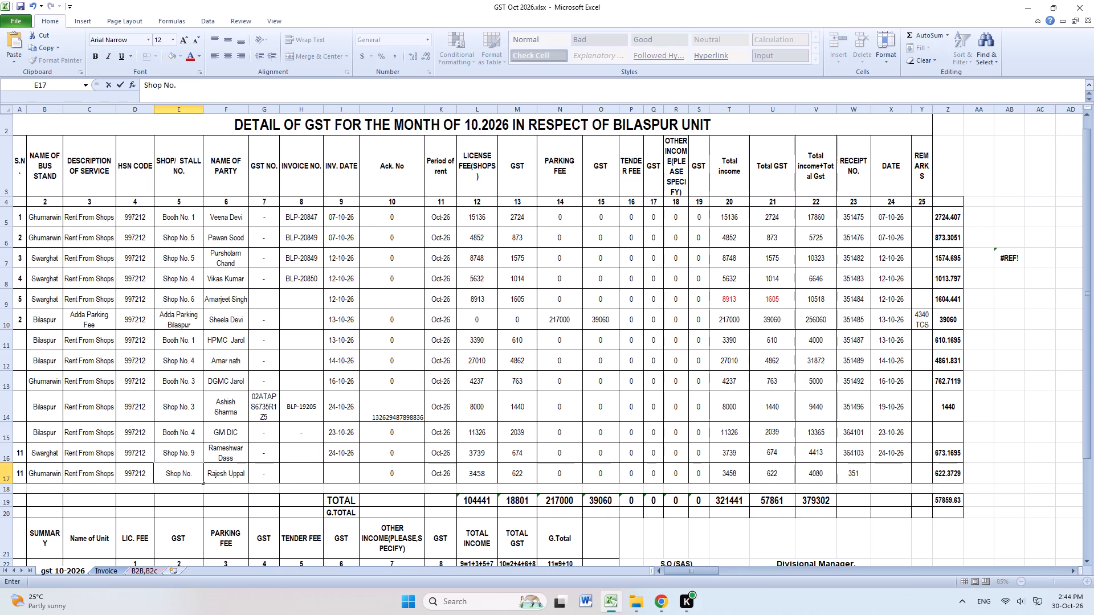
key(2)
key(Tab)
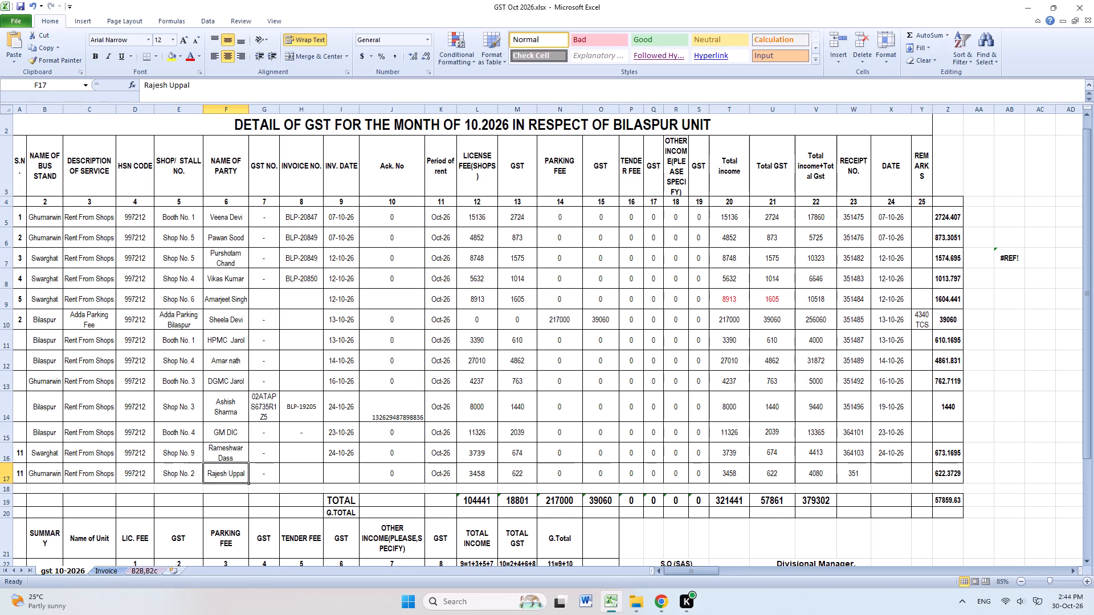
Enter the Shop No. 2 tenant's name as the party and 24-10-26 as the invoice date in row 17.
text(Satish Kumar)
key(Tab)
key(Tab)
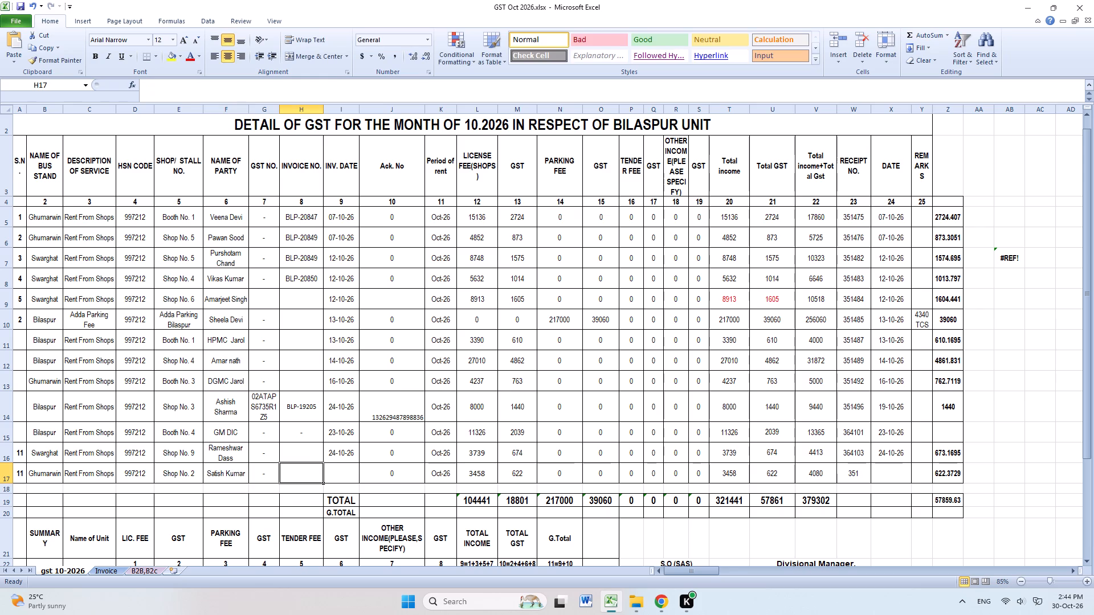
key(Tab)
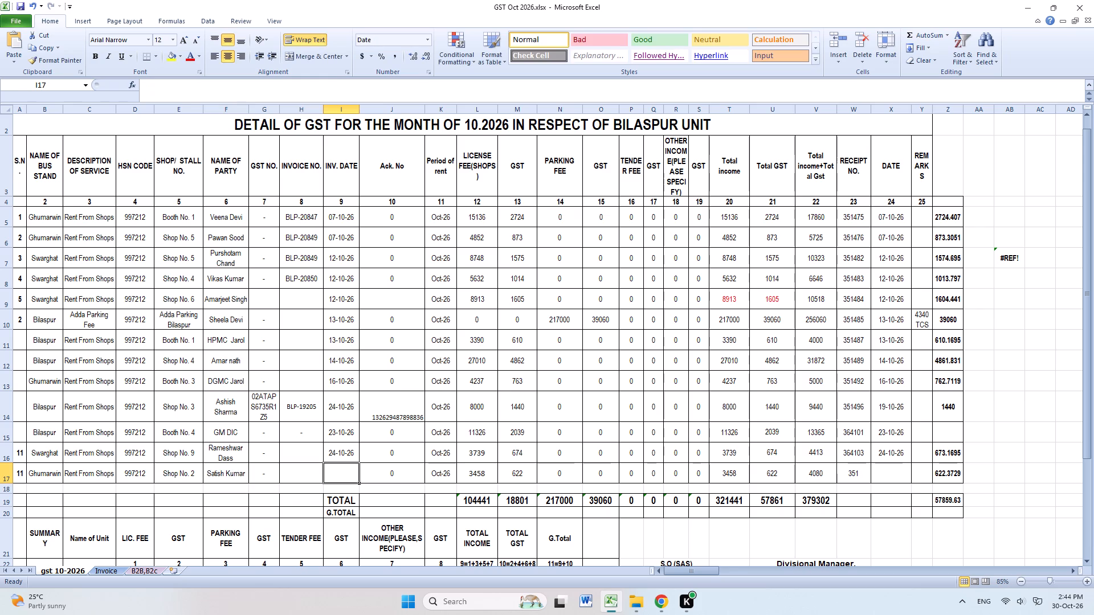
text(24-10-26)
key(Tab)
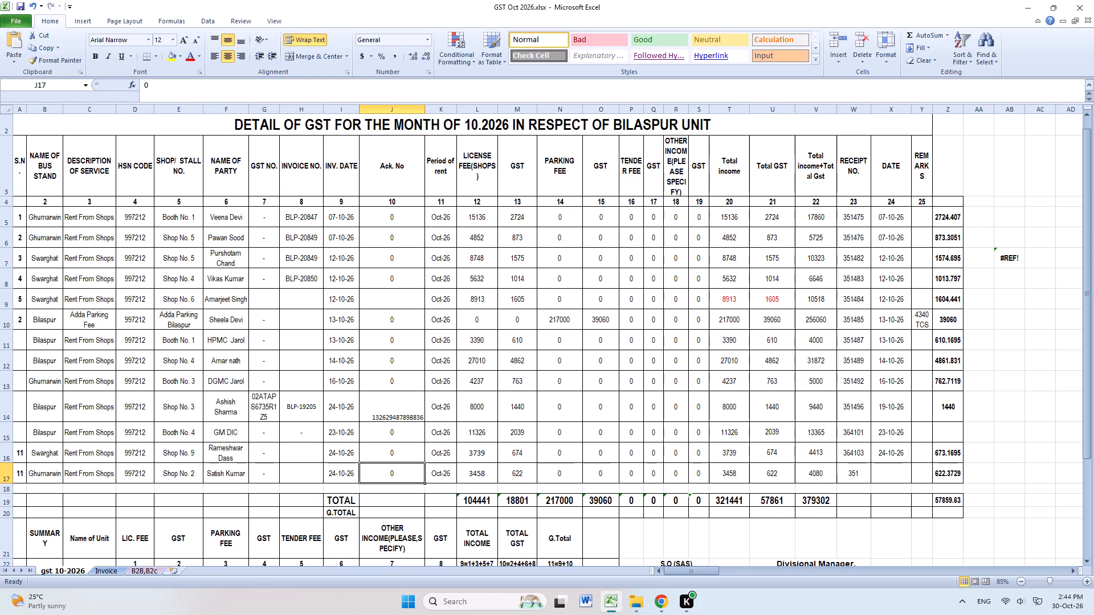
Set row 17's licence fee to 12777 and its GST to 2300.
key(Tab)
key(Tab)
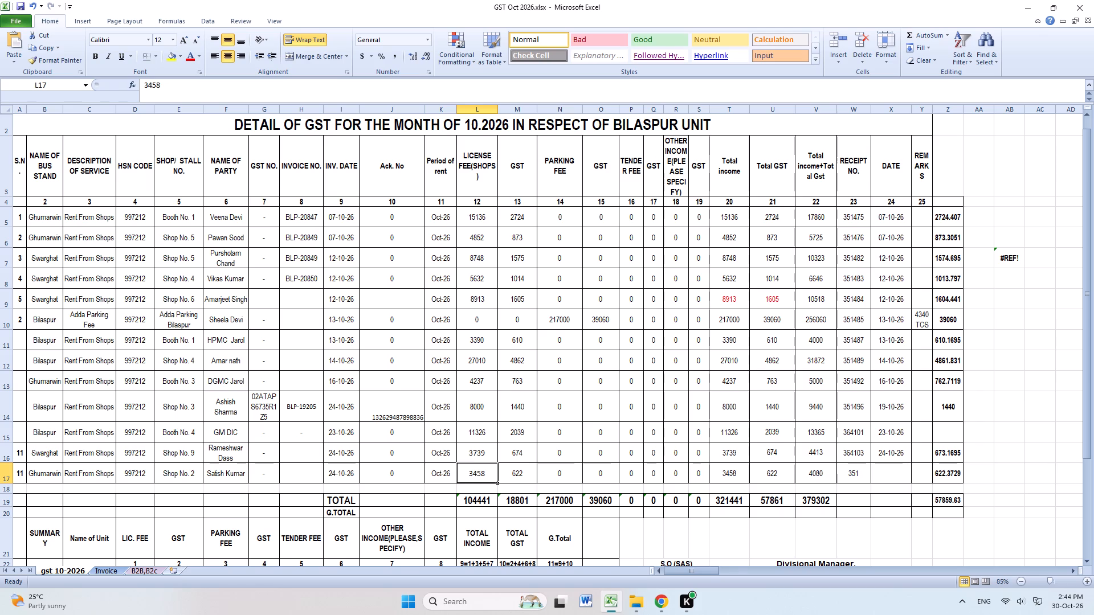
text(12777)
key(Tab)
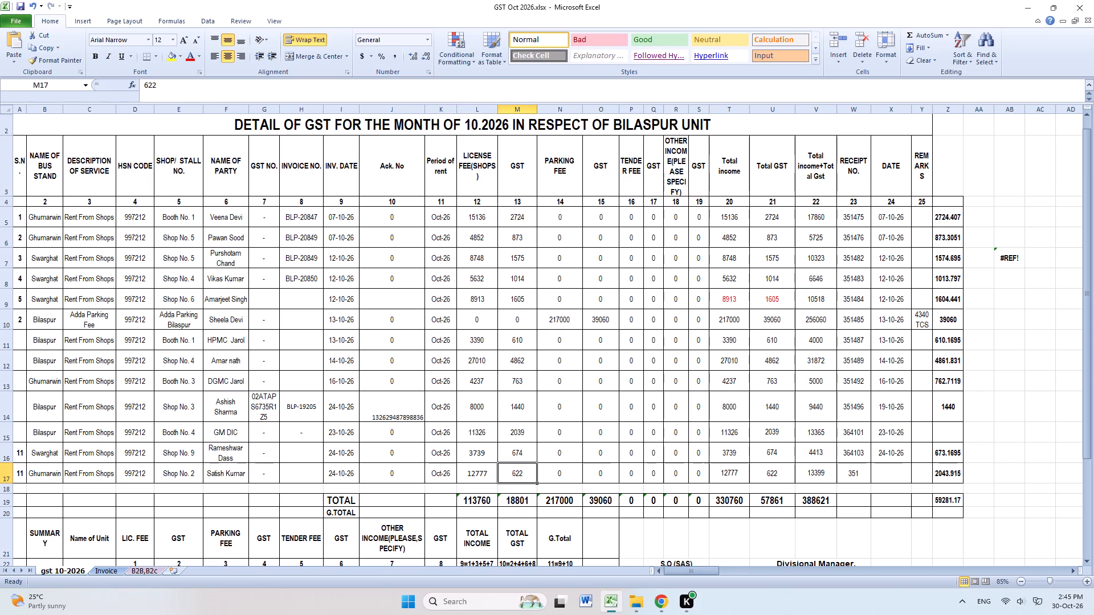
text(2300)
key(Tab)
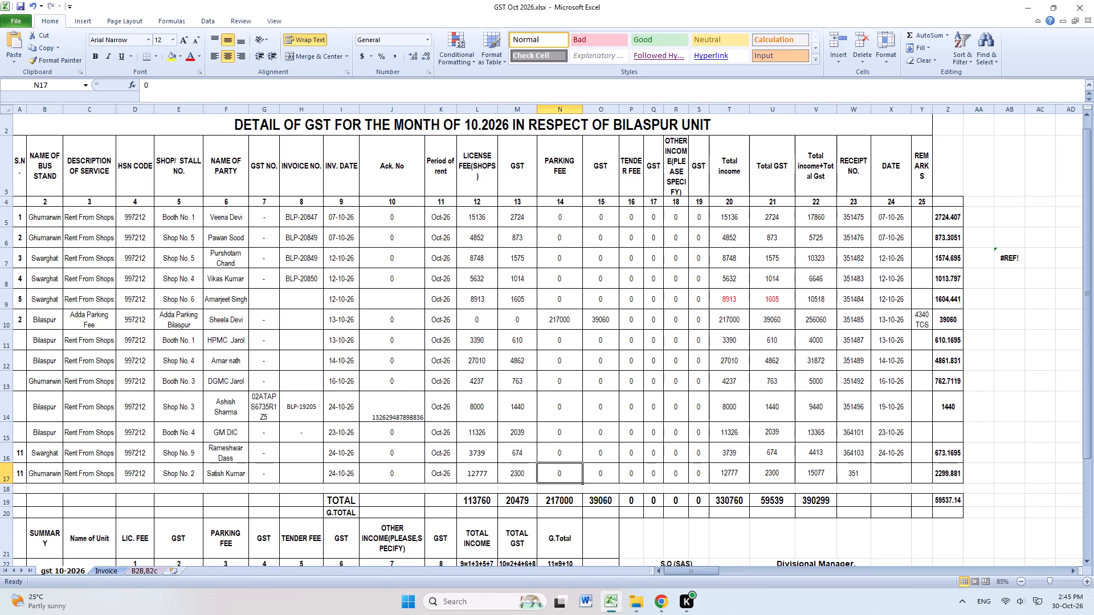
Enter 0 in each row 17 cell from Parking Fee through the GST on other income.
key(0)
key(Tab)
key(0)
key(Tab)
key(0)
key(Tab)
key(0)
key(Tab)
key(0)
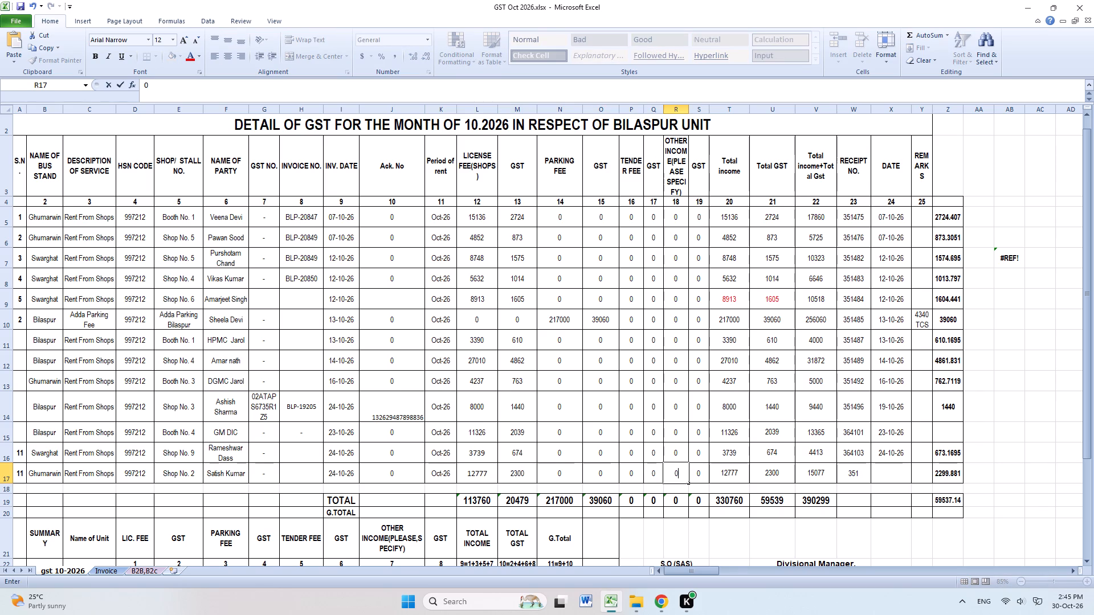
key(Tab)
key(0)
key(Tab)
Enter receipt number 364104 and date 24-10-26 for Shop No. 2 in row 17.
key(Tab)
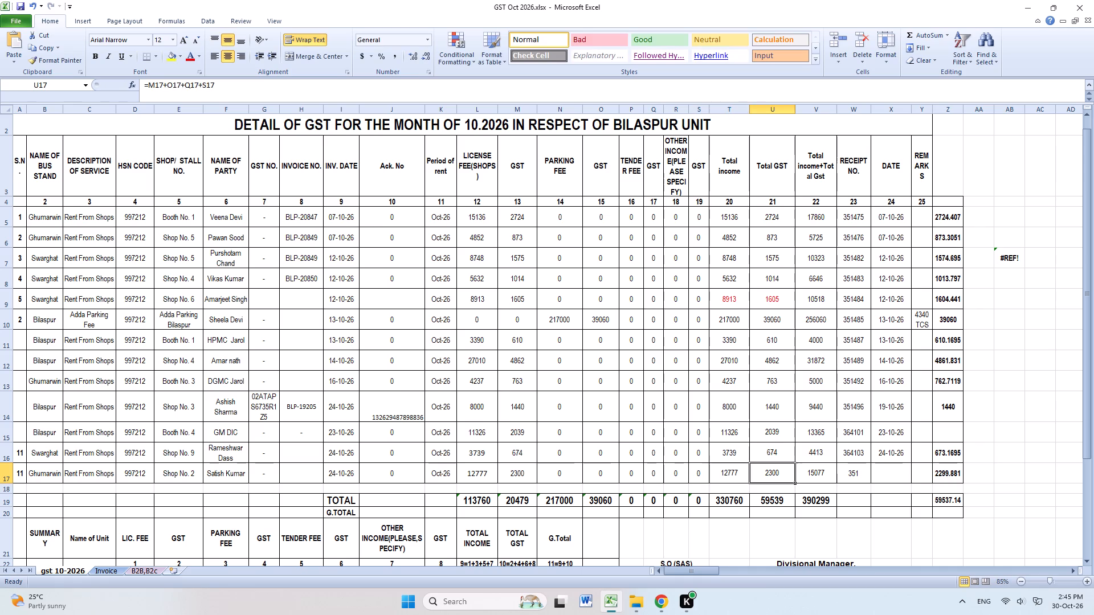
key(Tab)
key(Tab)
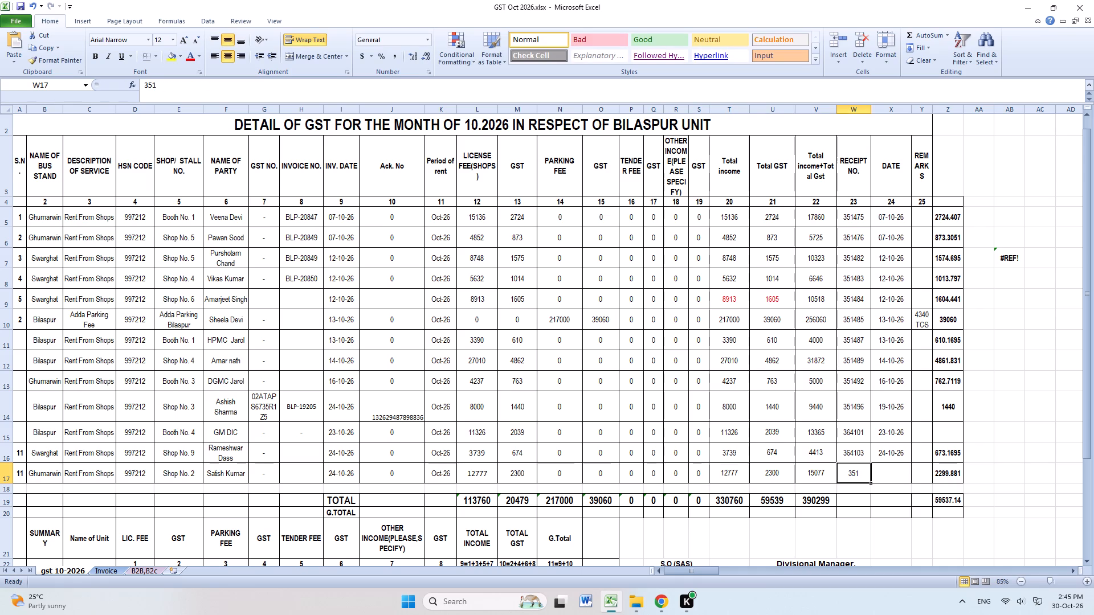
double_click(862, 471)
drag(863, 472, 843, 477)
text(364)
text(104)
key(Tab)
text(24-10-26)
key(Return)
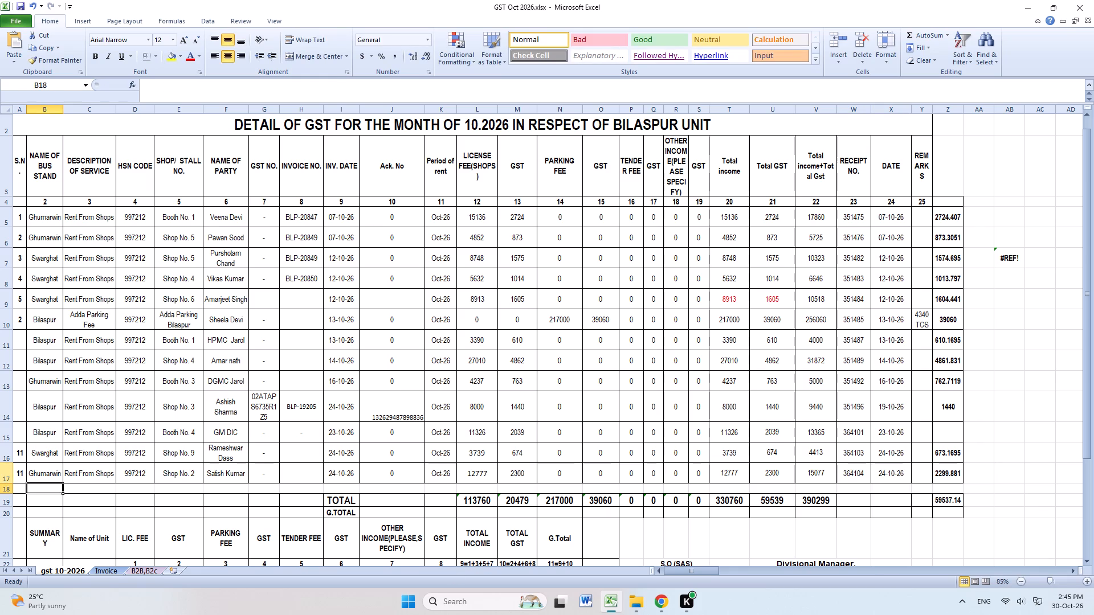
Copy the whole of row 17 into the empty row 18 above the TOTAL row.
click(19, 474)
click(3, 474)
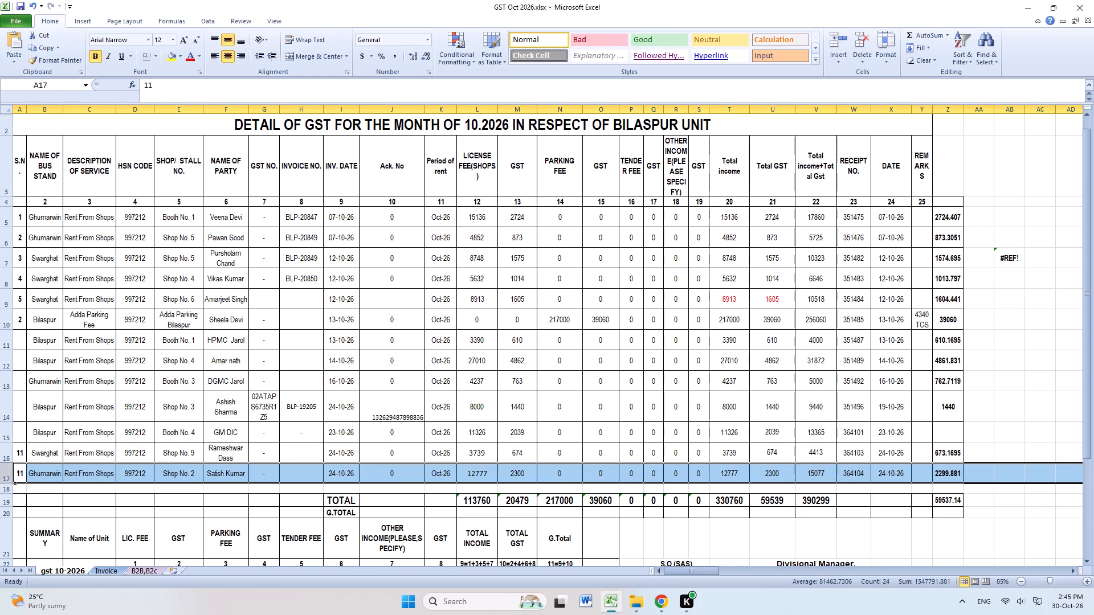
right_click(17, 471)
click(50, 330)
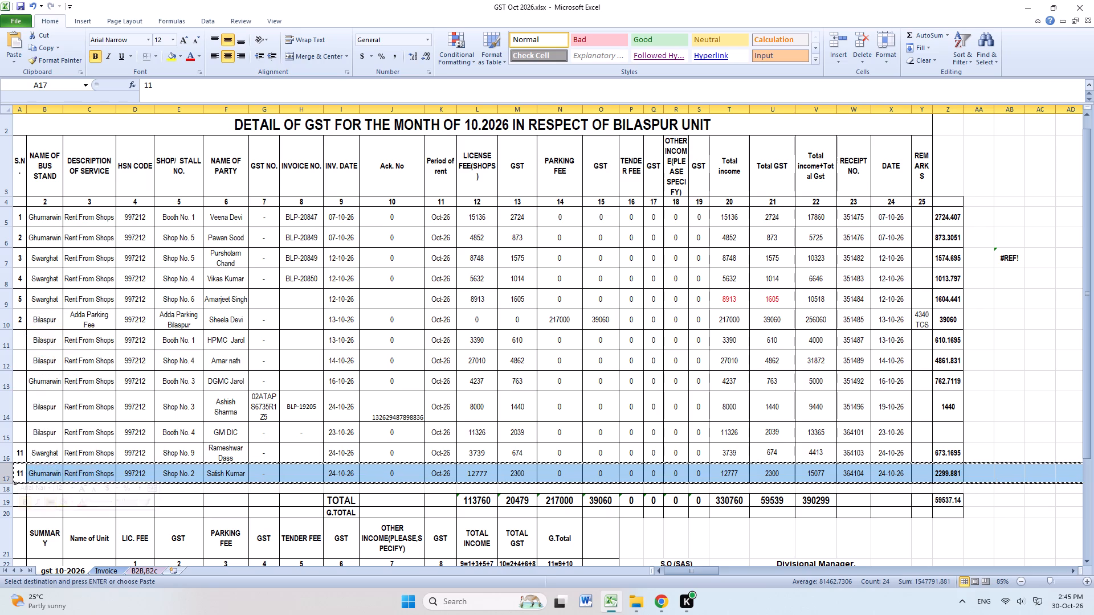
click(21, 489)
right_click(21, 489)
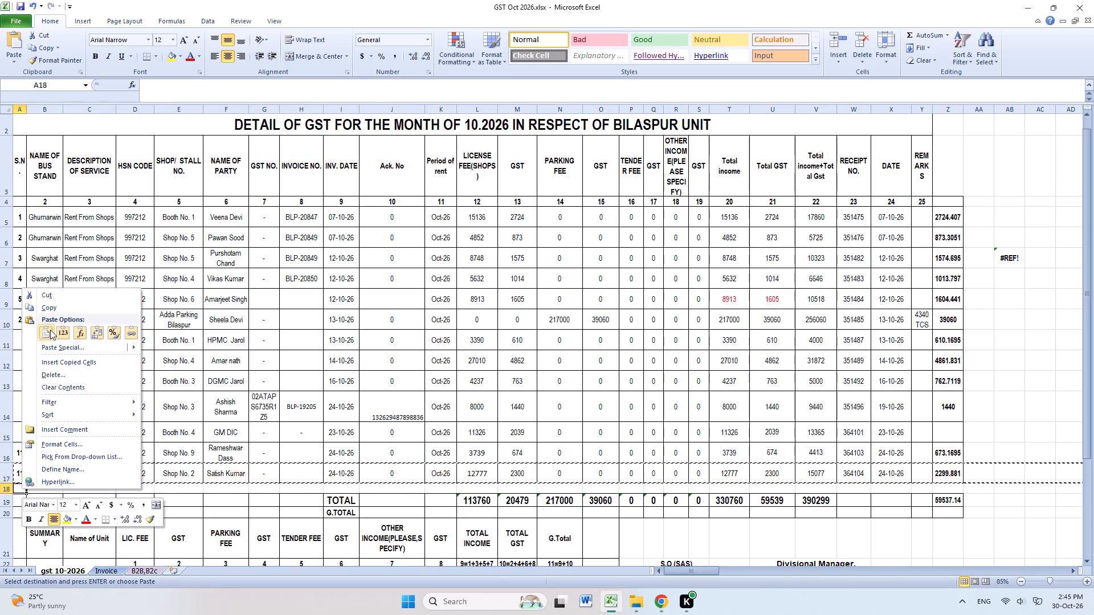
click(44, 334)
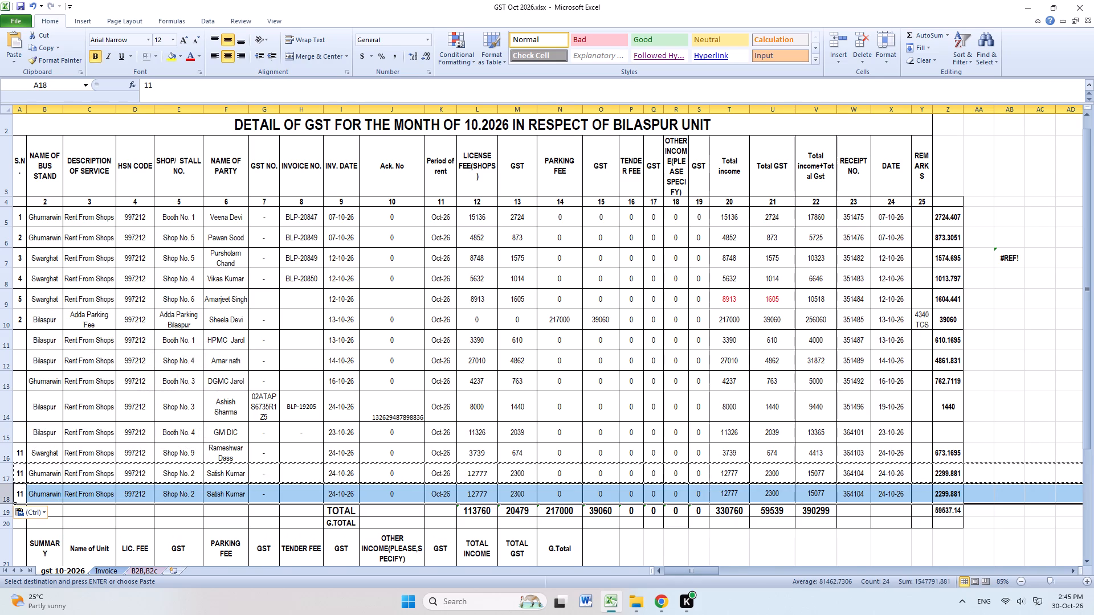
Replace row 18's shop/stall number with Booth No. 2.
click(22, 498)
click(48, 497)
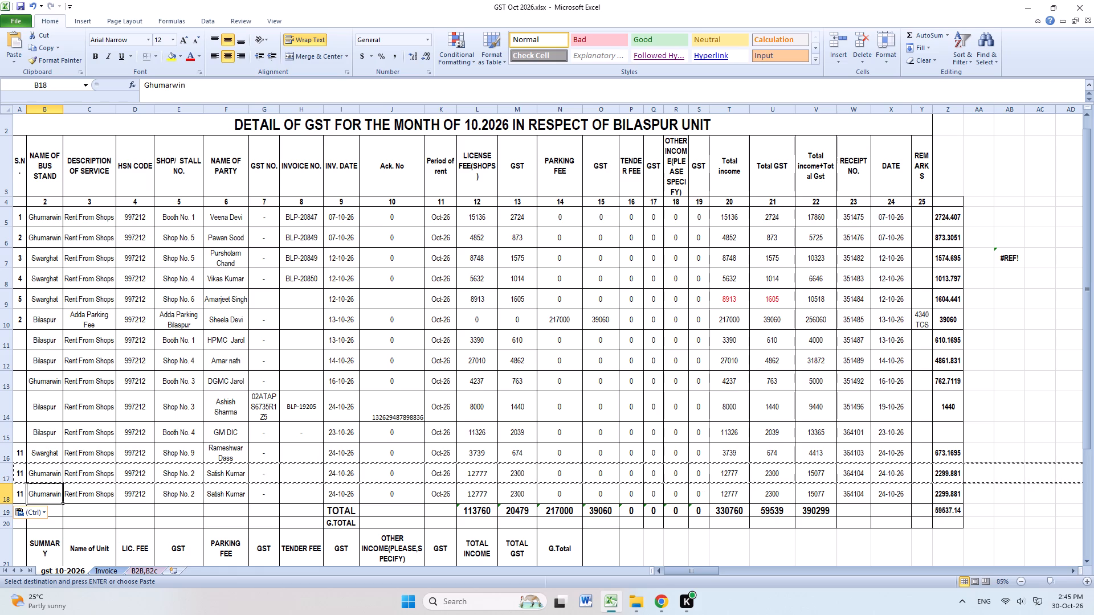
click(86, 495)
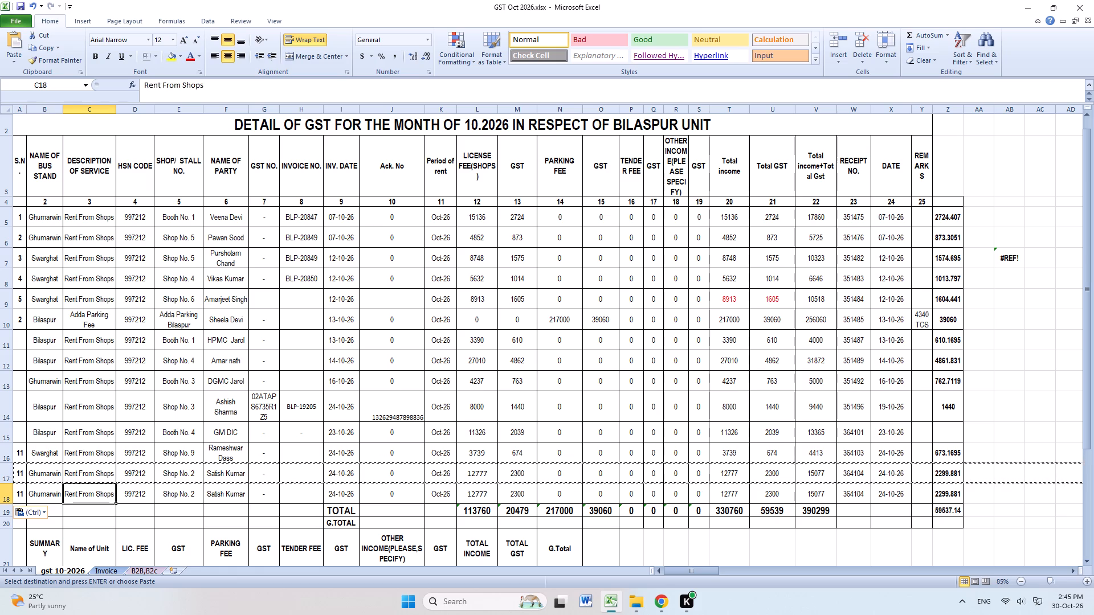
click(145, 491)
click(190, 493)
key(Tab)
click(190, 493)
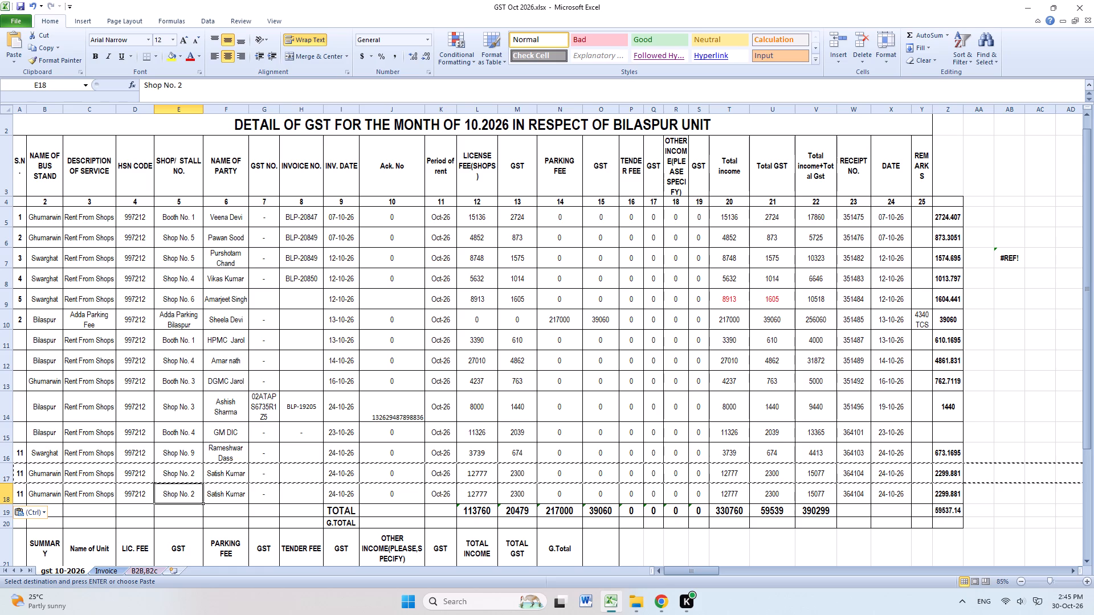
double_click(198, 493)
drag(198, 494, 164, 495)
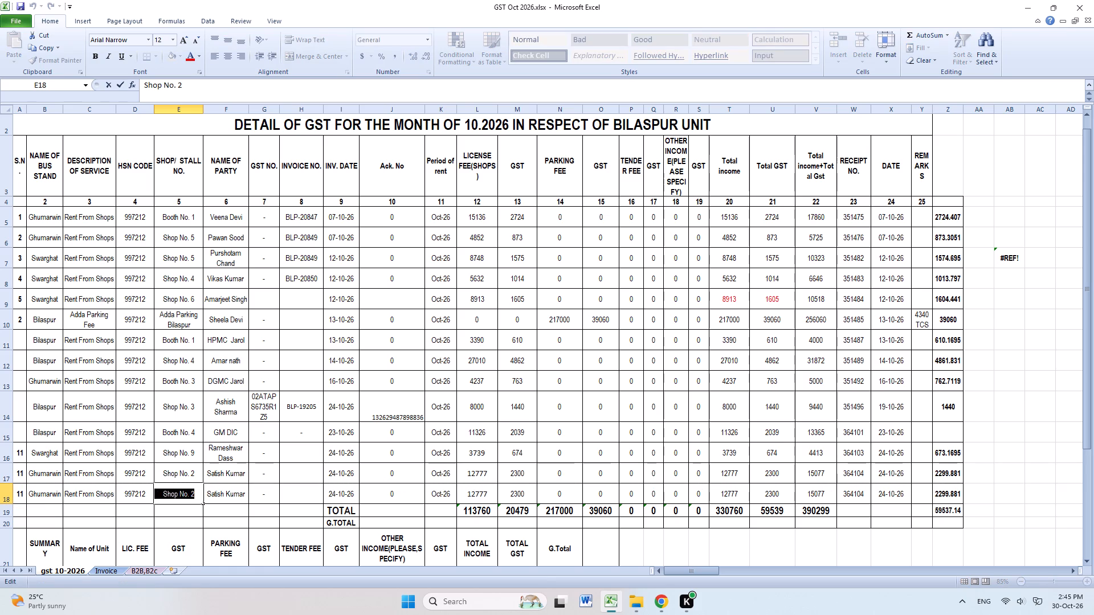
drag(164, 495, 162, 495)
click(162, 495)
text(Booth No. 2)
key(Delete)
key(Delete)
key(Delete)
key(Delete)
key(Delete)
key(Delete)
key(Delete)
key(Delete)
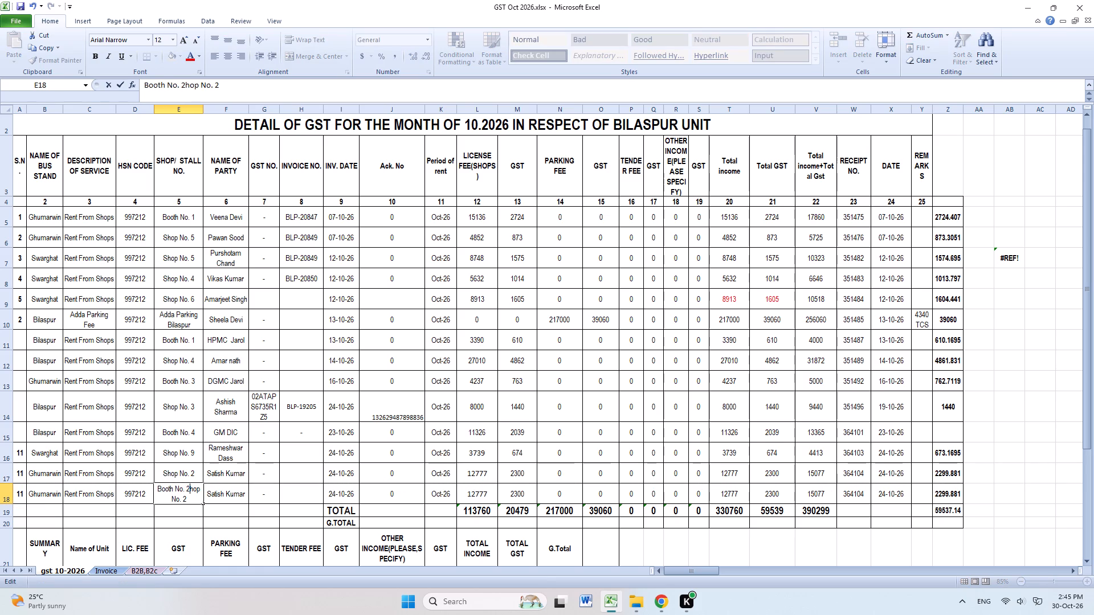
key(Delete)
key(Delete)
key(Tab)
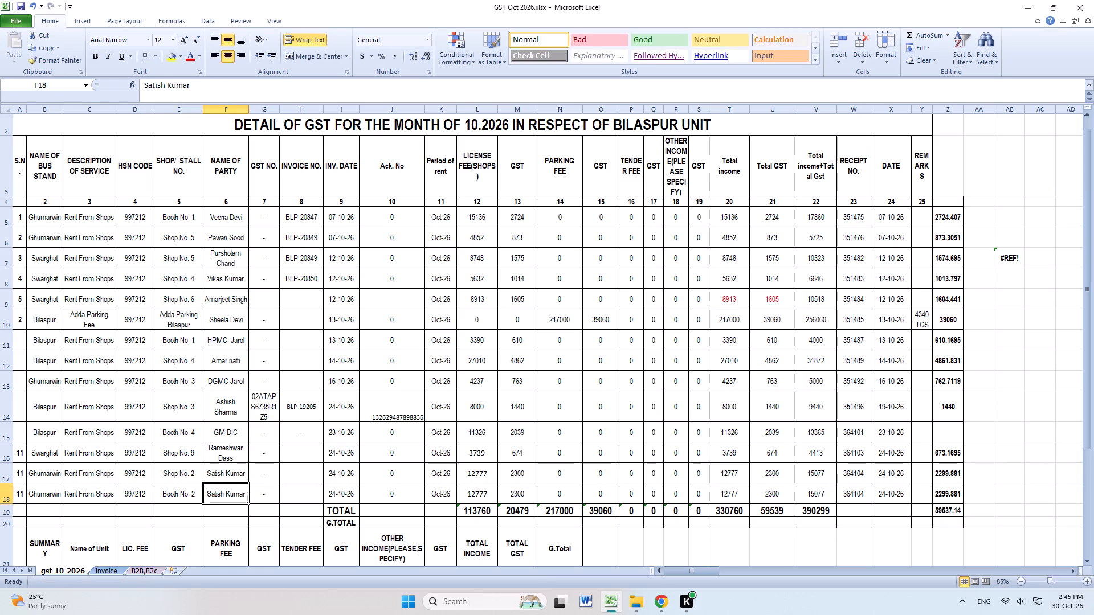
Enter the Booth No. 2 tenant's name as the party and 27-10-26 as the invoice date in row 18.
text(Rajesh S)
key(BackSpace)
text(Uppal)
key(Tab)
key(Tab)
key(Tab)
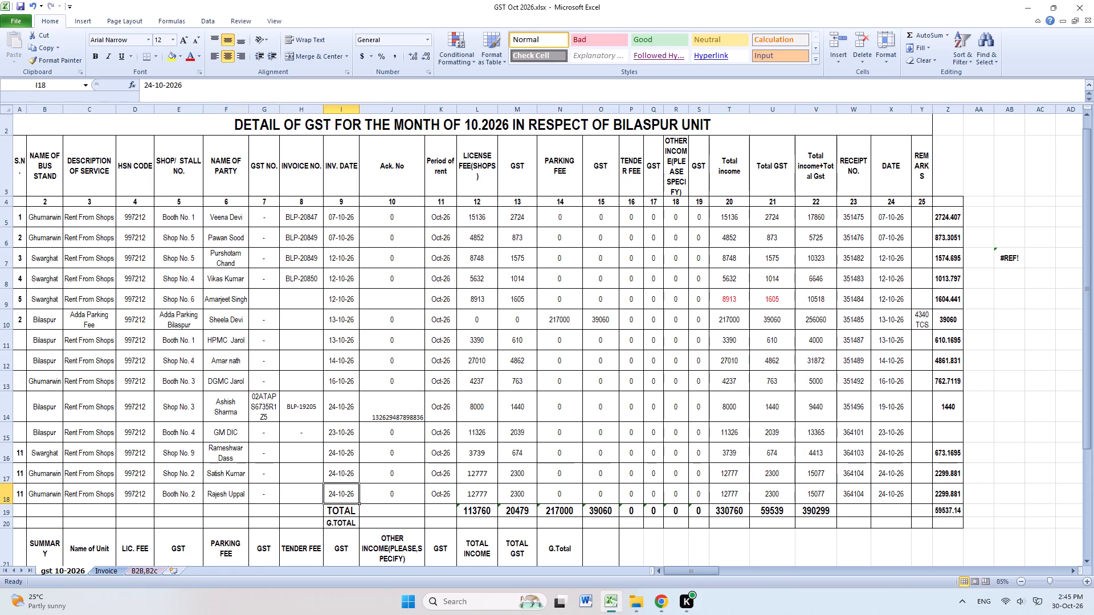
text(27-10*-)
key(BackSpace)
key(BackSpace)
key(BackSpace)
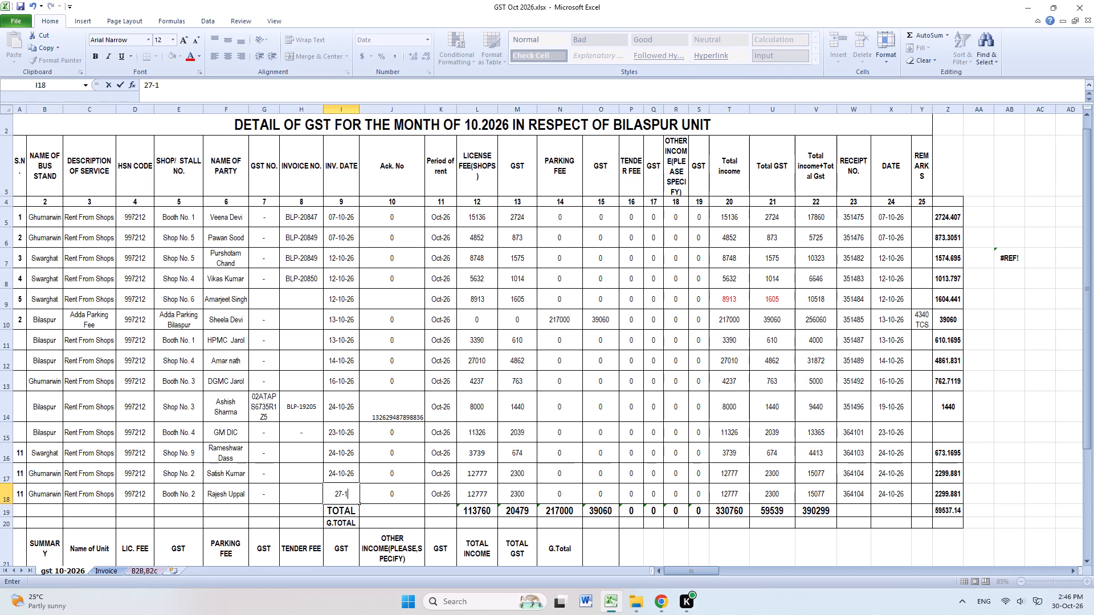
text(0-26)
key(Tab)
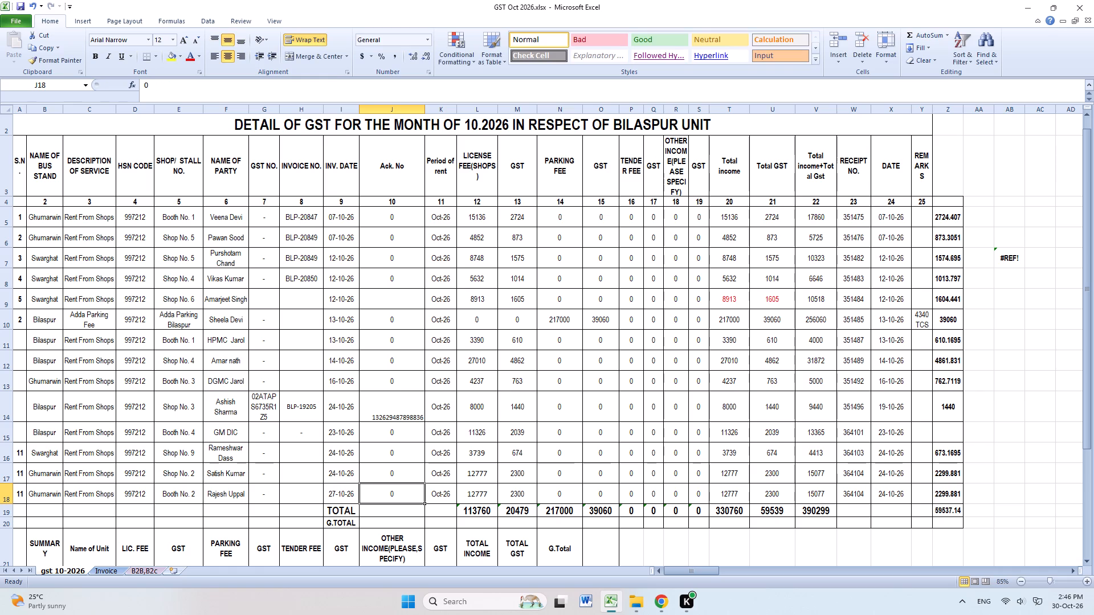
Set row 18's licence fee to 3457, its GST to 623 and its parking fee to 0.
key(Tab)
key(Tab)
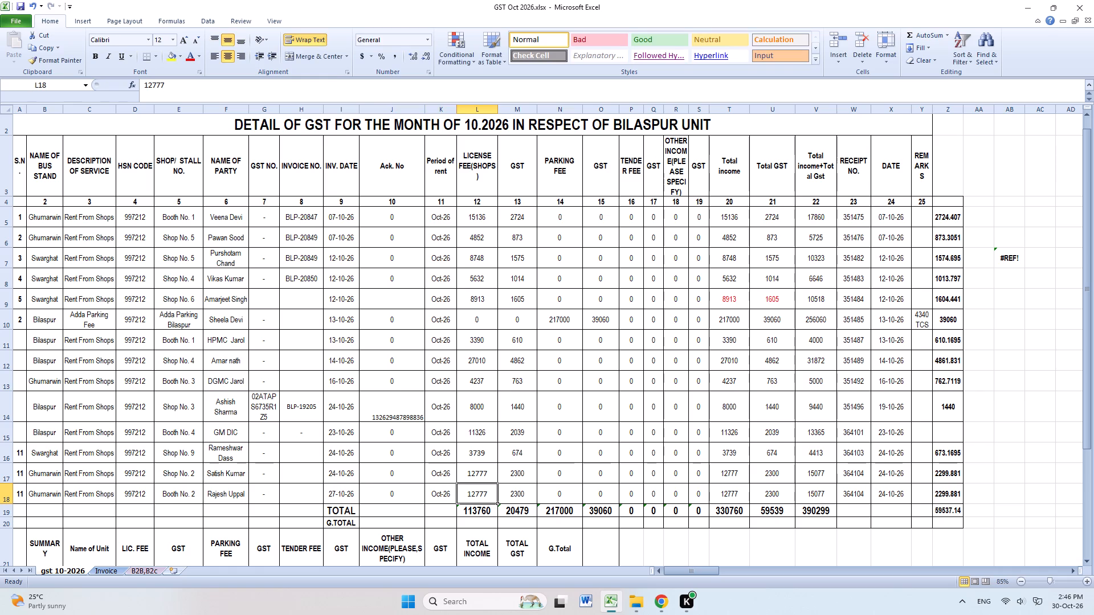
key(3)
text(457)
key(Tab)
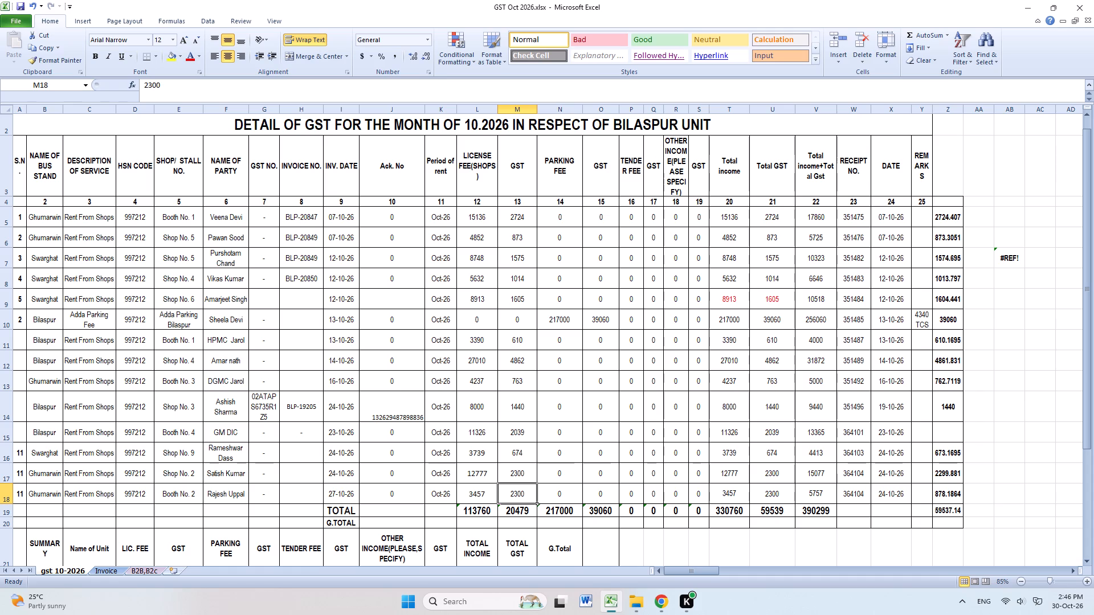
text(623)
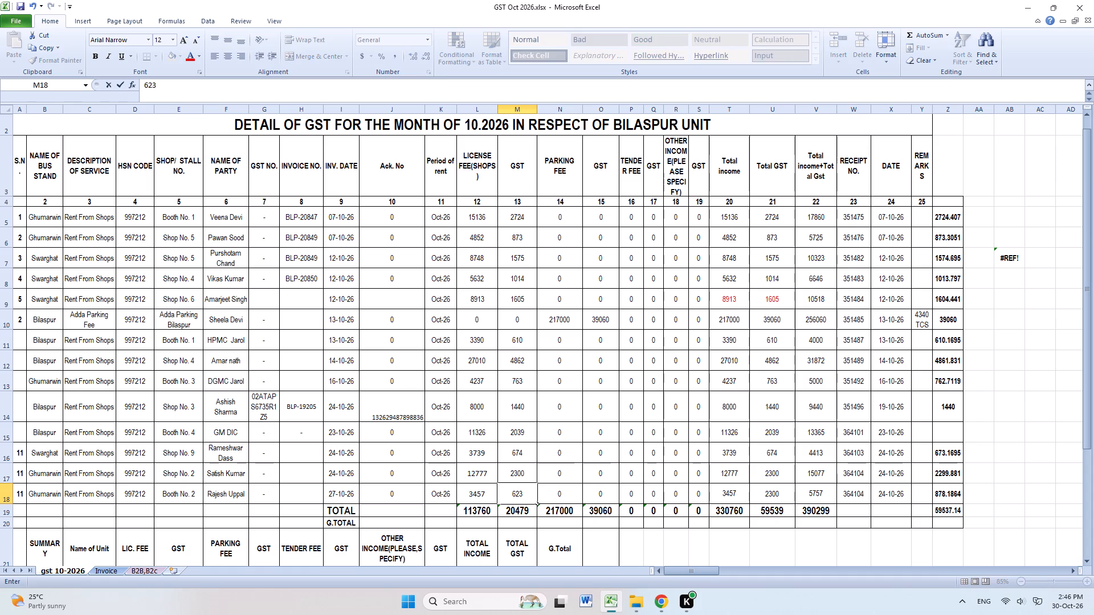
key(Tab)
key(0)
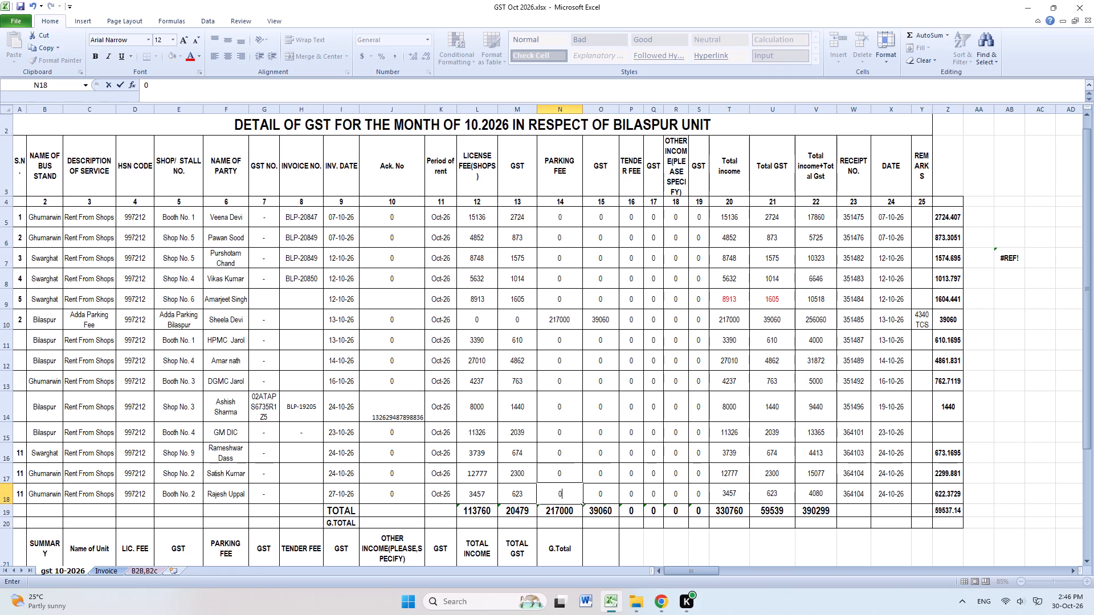
Correct row 18's licence fee to 3458 and its GST to 622.
double_click(487, 494)
key(BackSpace)
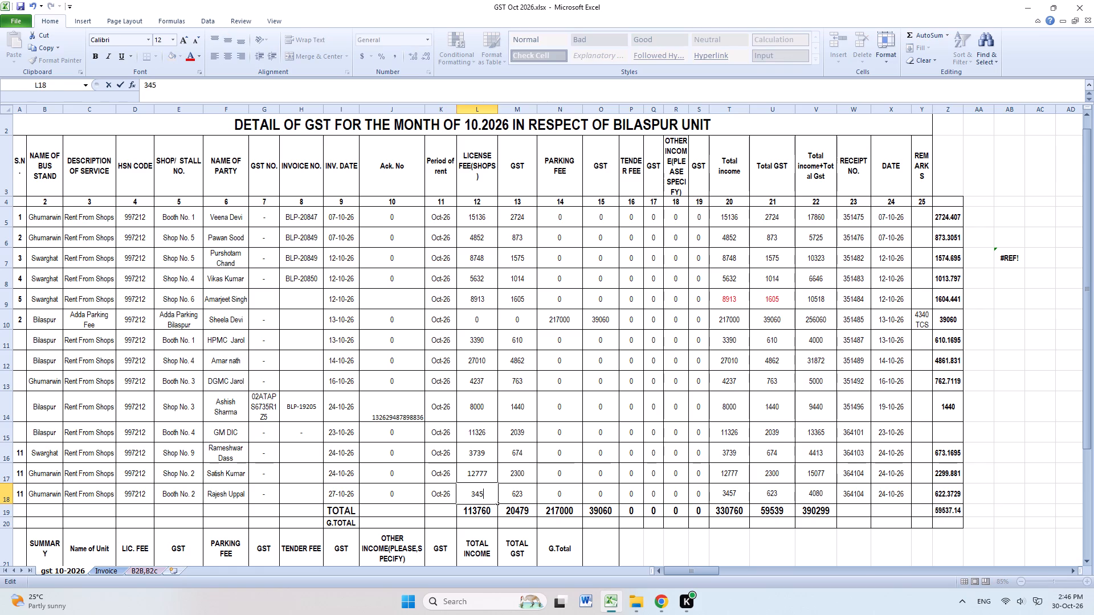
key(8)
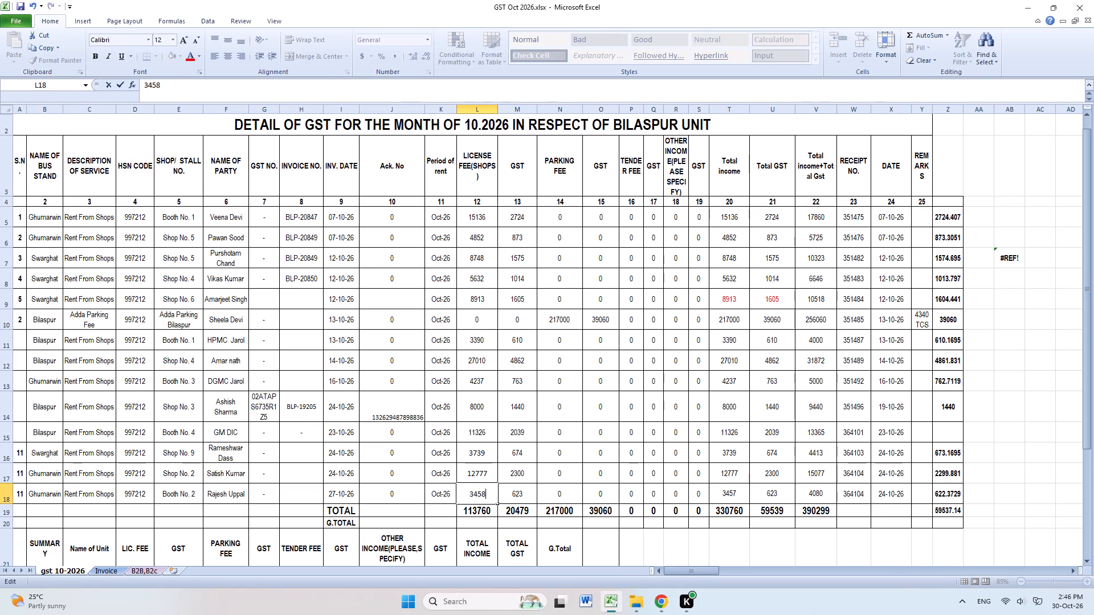
double_click(530, 496)
key(BackSpace)
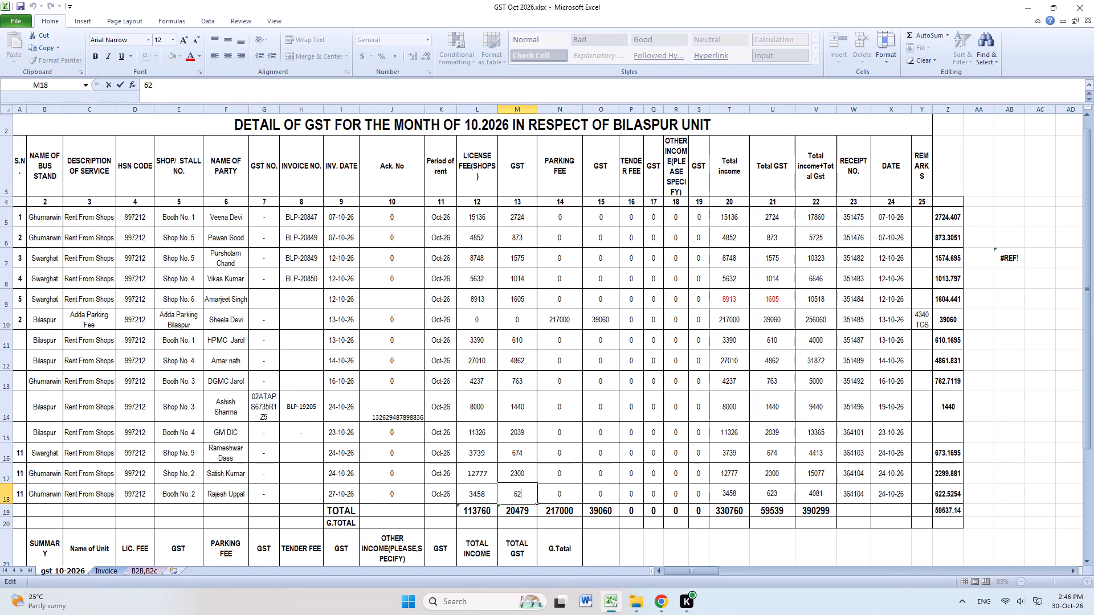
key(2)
key(Tab)
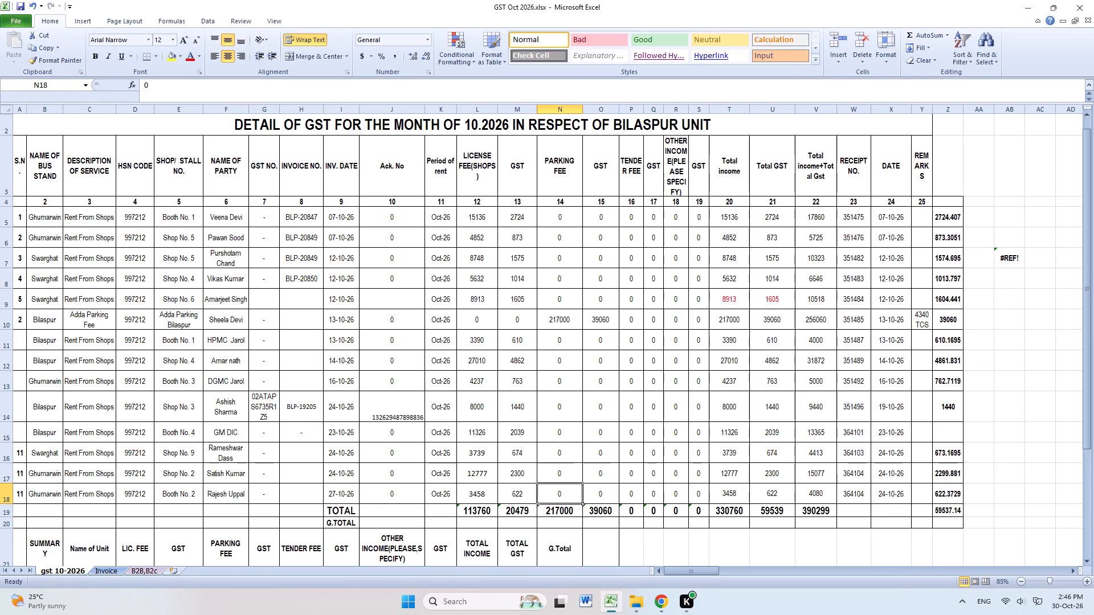
Set row 18's receipt number to 364108 and its receipt date to 27-10-26.
key(Tab)
key(Tab)
key(Tab)
key(Tab)
key(Tab)
key(Tab)
key(Tab)
key(Tab)
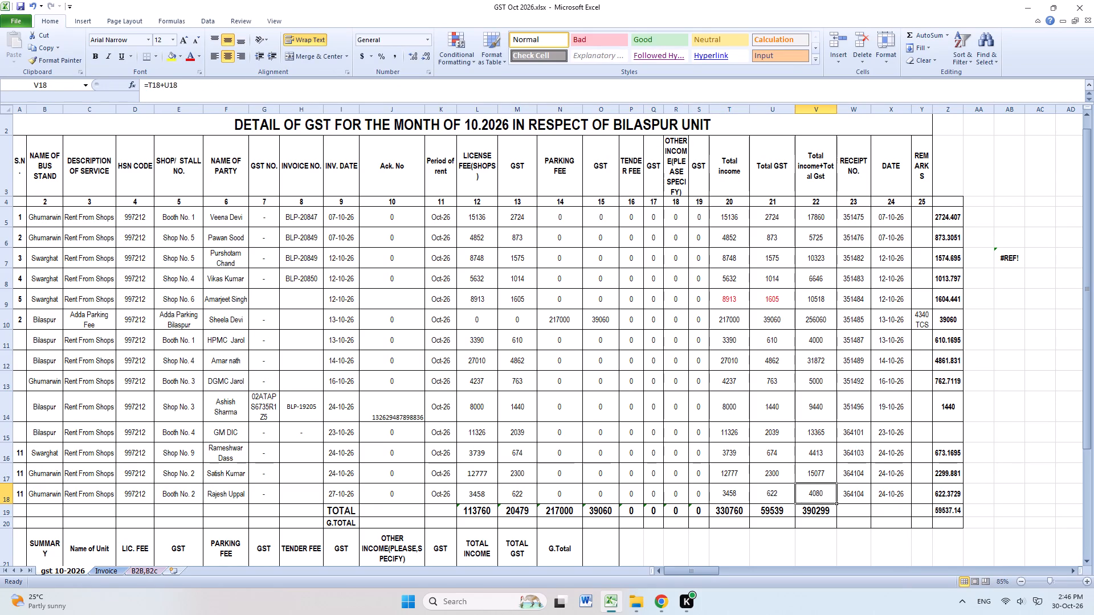
key(Tab)
double_click(867, 489)
drag(869, 495, 860, 495)
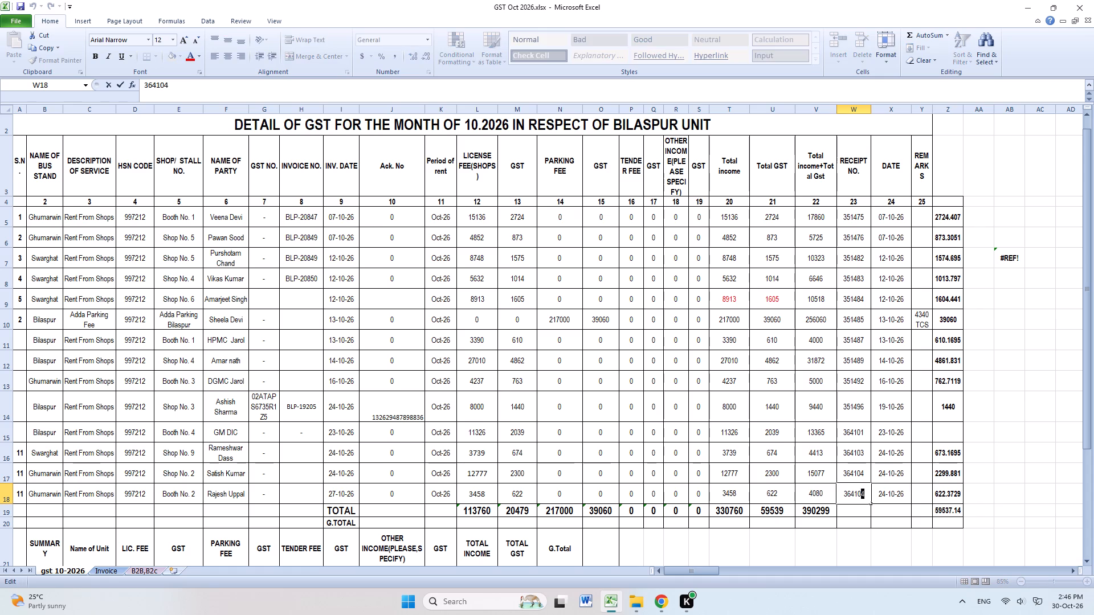
drag(860, 495, 856, 497)
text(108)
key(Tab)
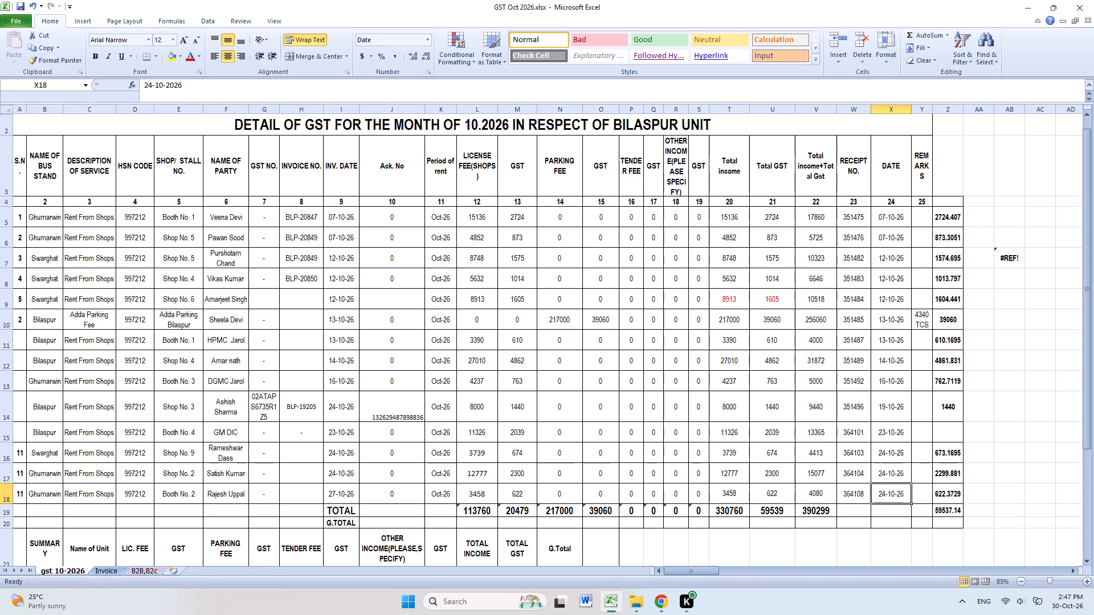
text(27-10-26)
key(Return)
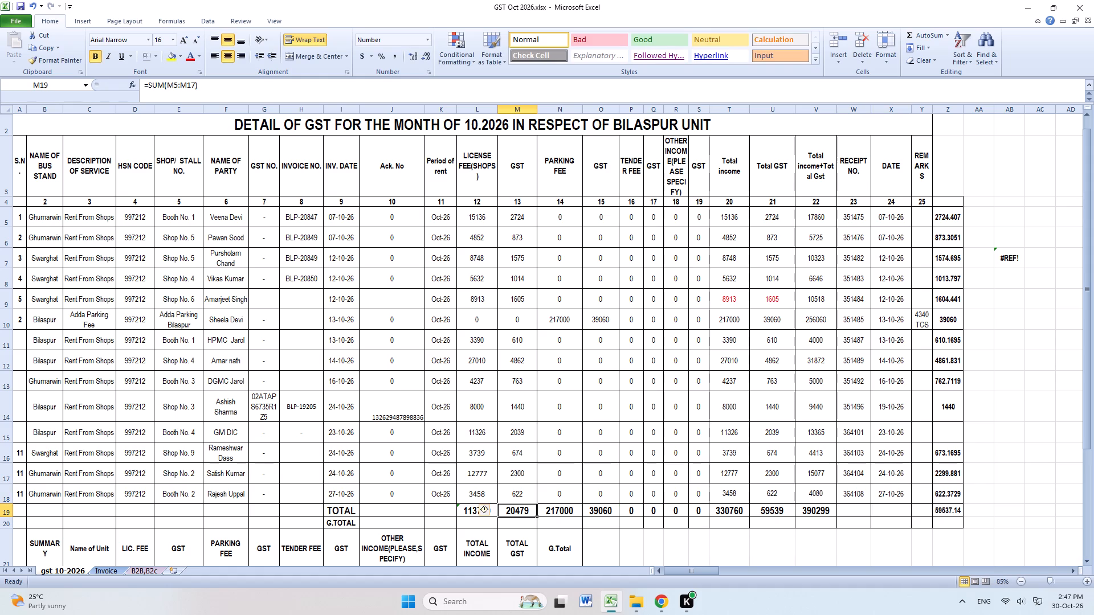
Copy the whole Booth No. 2 entry in row 18 and paste it over row 19.
click(1, 495)
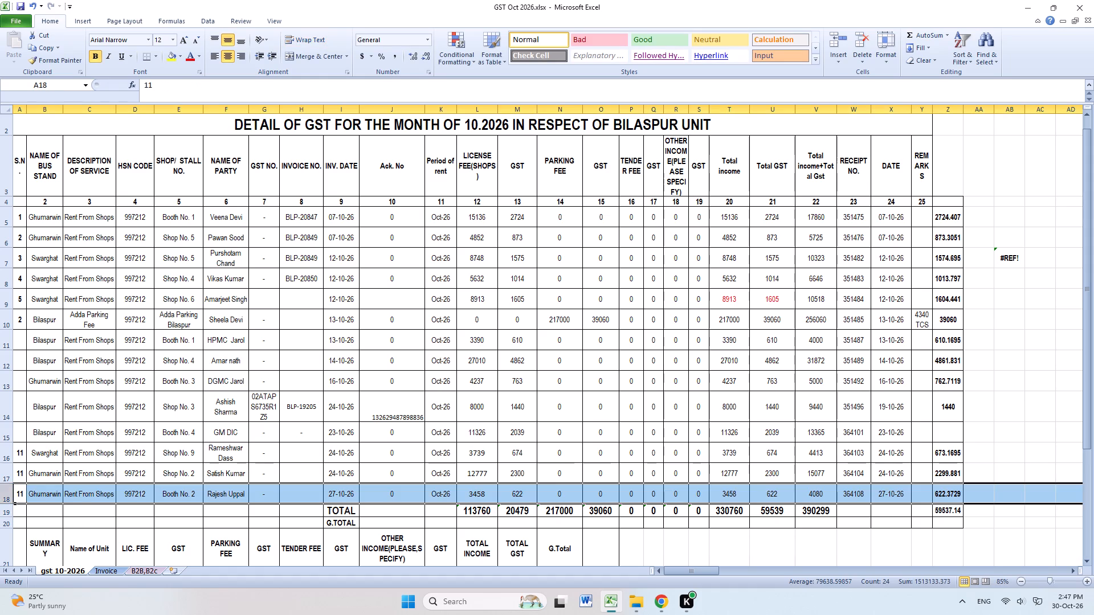
right_click(17, 493)
click(46, 355)
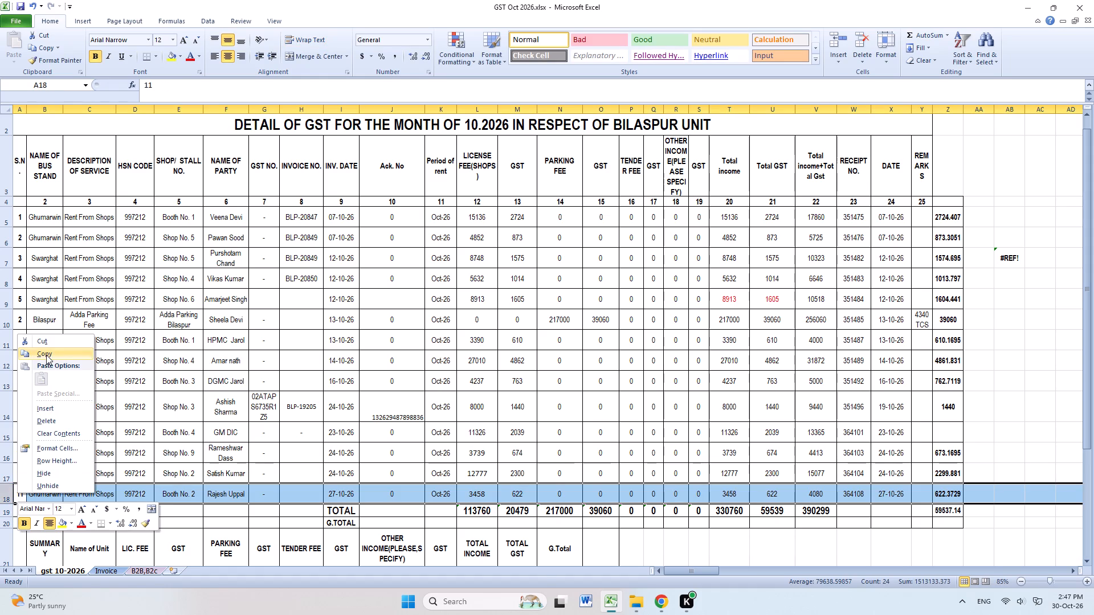
click(22, 511)
right_click(22, 511)
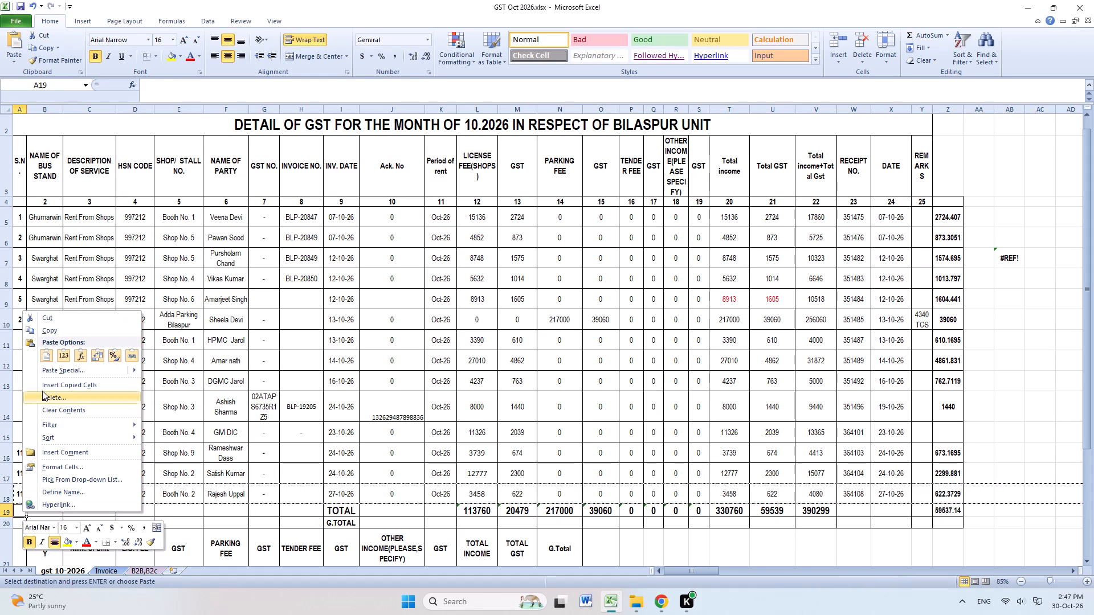
click(54, 369)
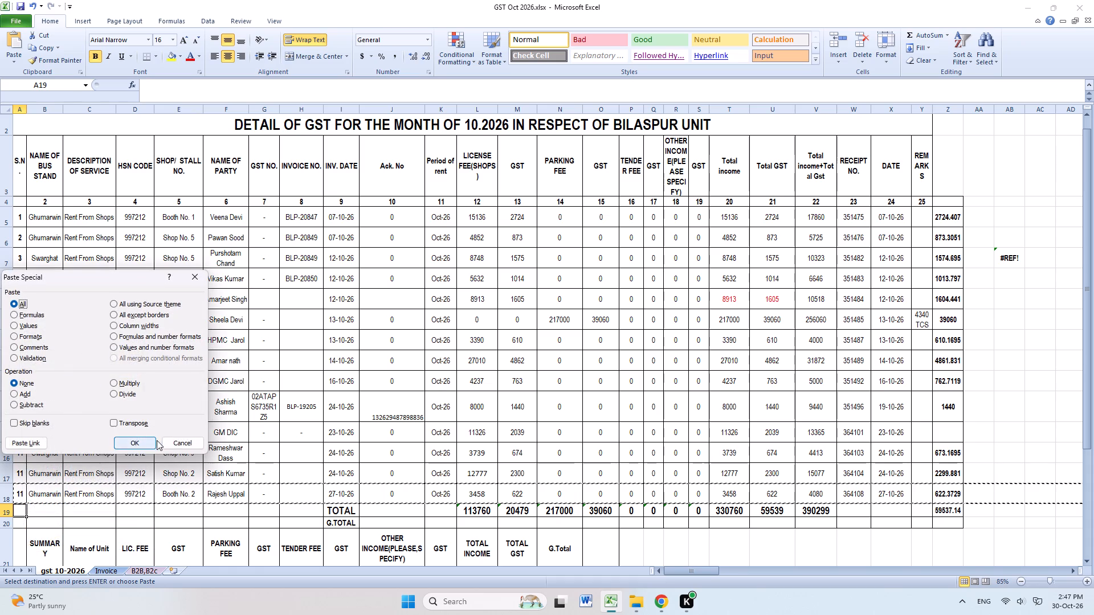
click(165, 441)
right_click(19, 511)
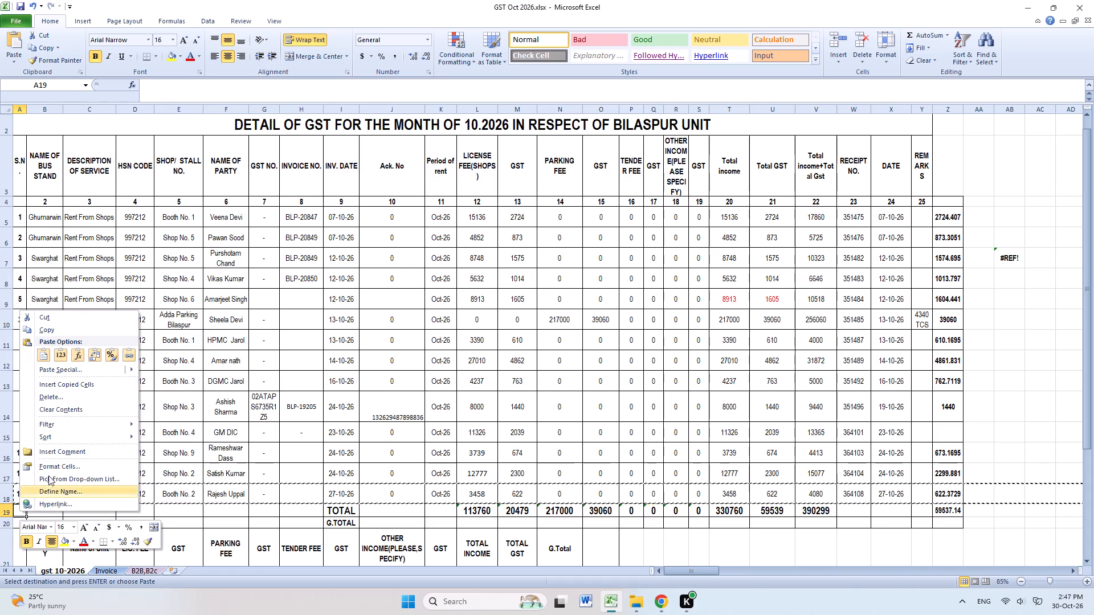
click(42, 355)
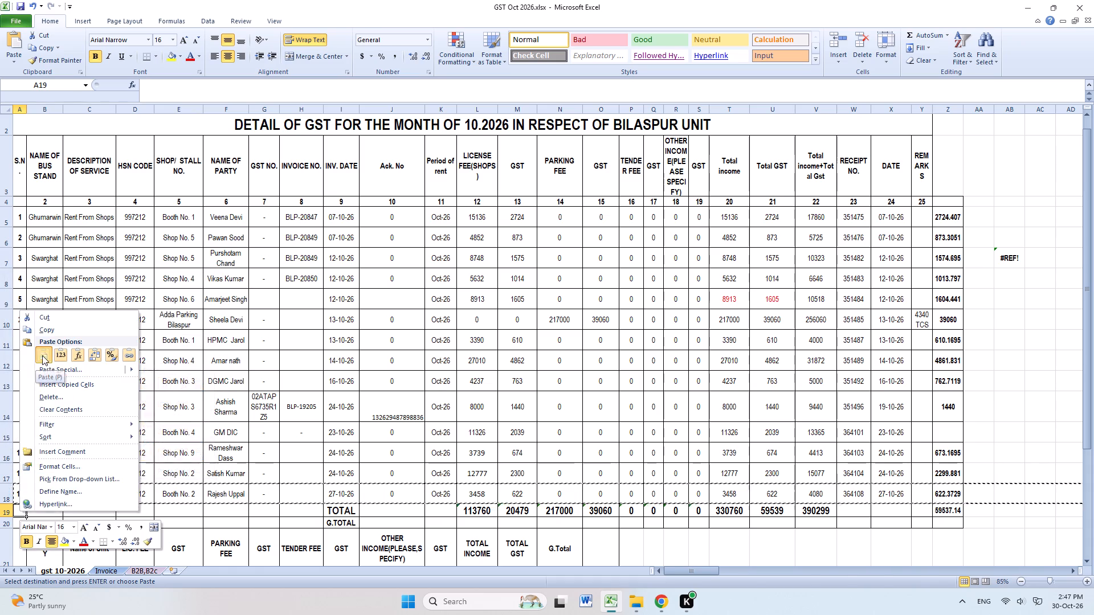
Change row 19's bus stand to Bilaspur and its shop/stall number to Booth No. 1.
click(51, 515)
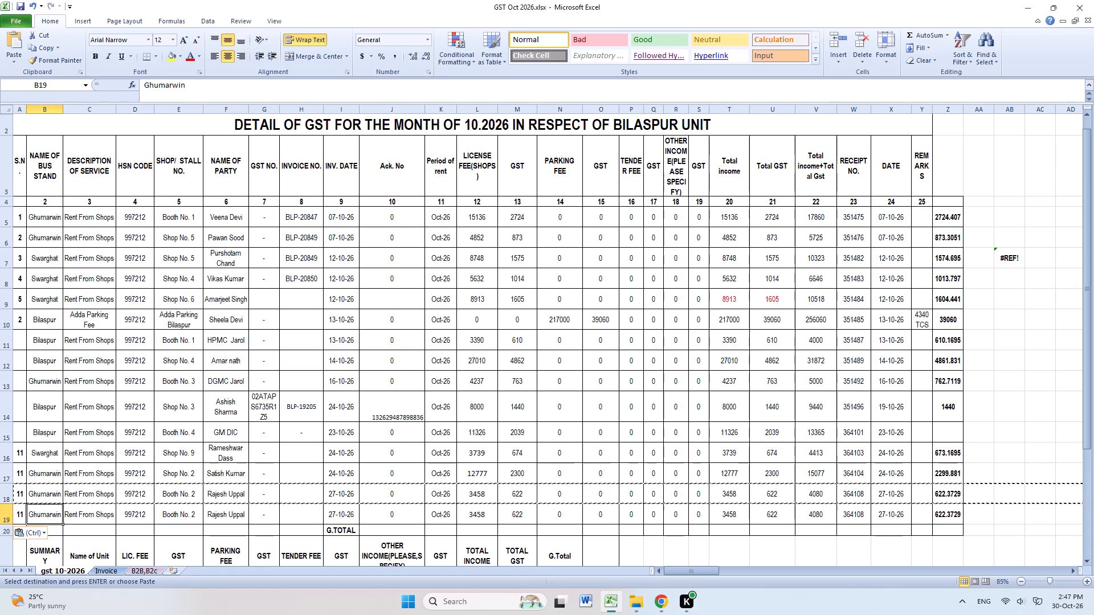
click(42, 515)
double_click(43, 519)
drag(61, 514, 16, 516)
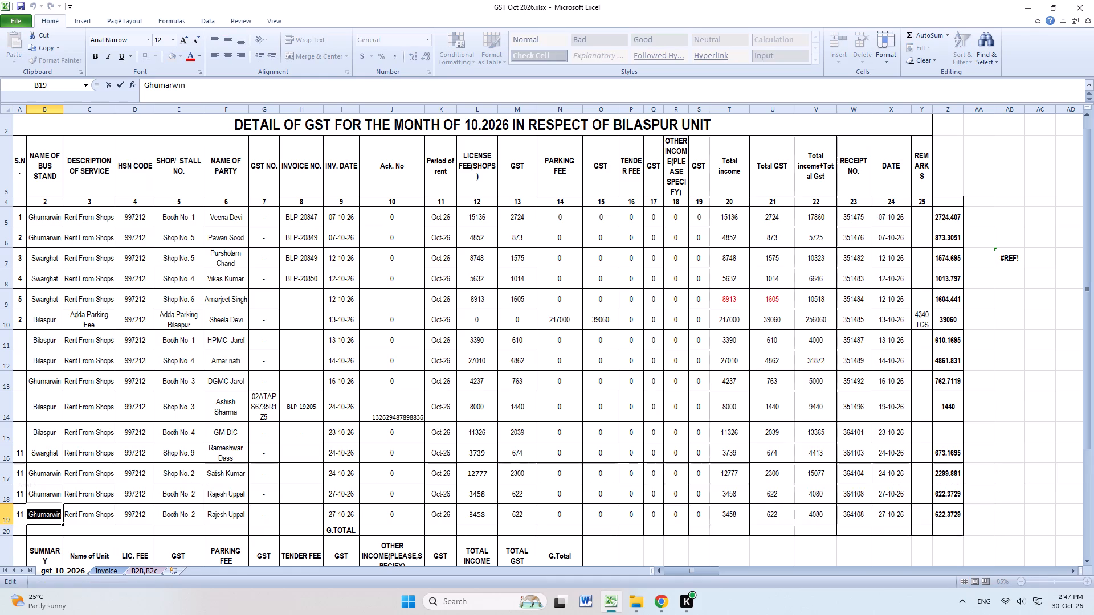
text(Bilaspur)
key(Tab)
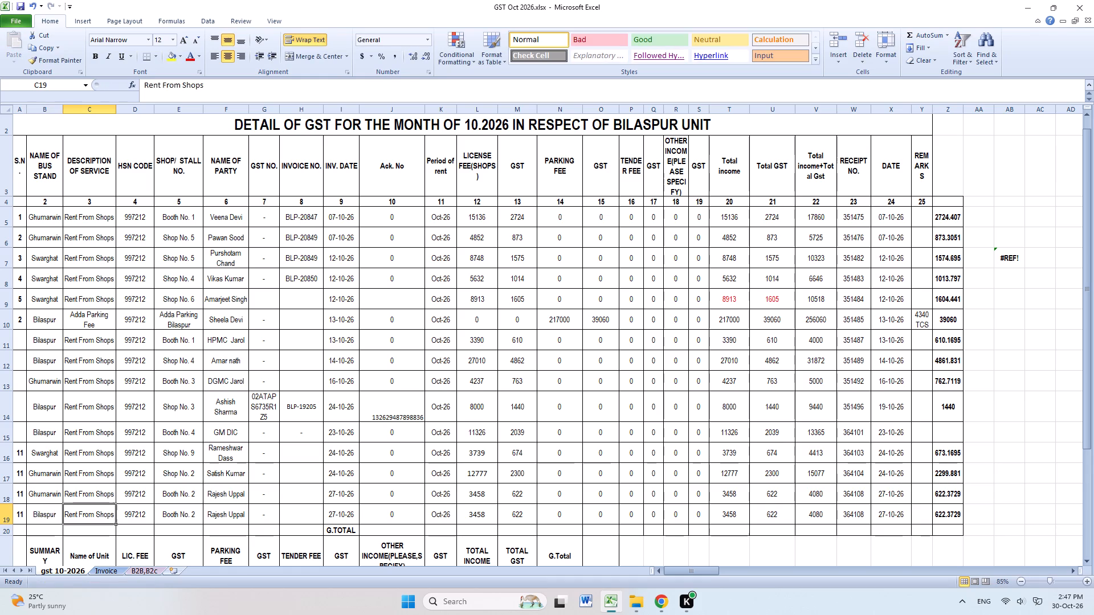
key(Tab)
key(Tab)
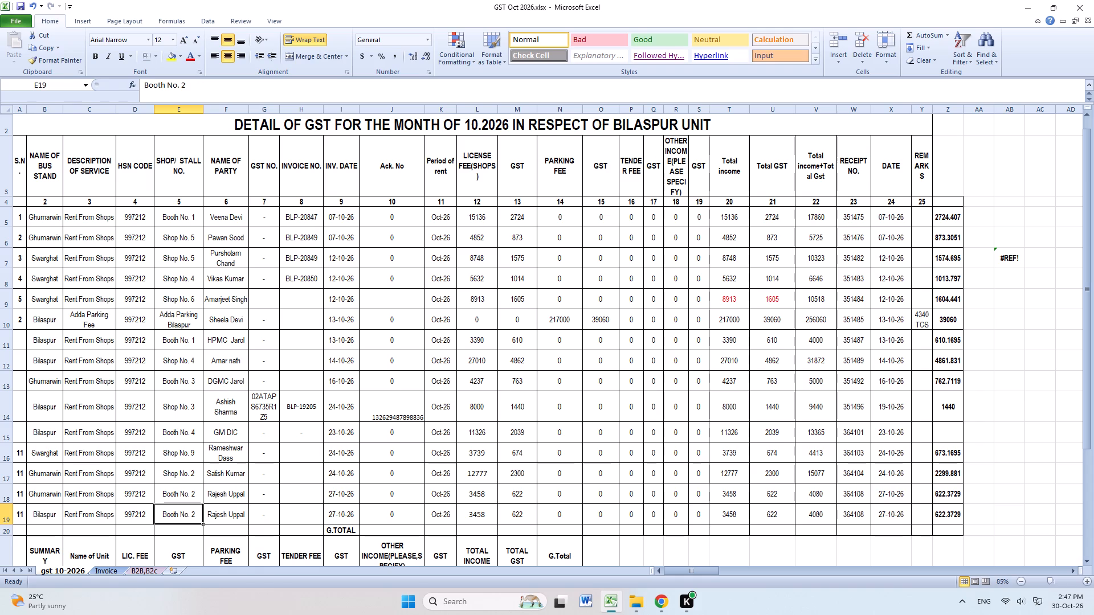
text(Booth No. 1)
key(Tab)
Enter HPMC Jarol as the party and 28-10-26 as the invoice date in row 19.
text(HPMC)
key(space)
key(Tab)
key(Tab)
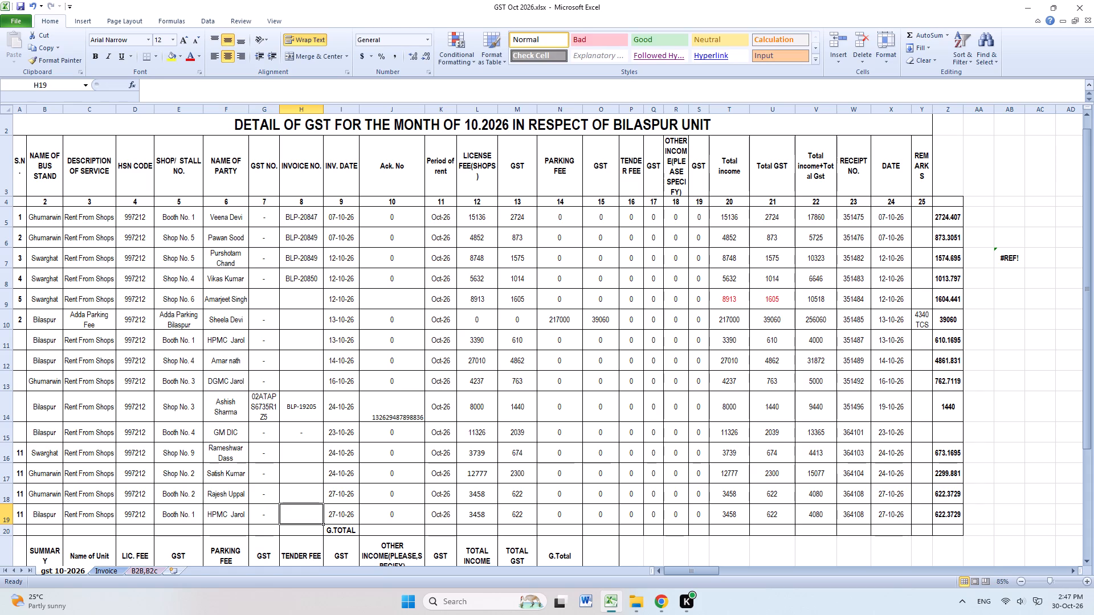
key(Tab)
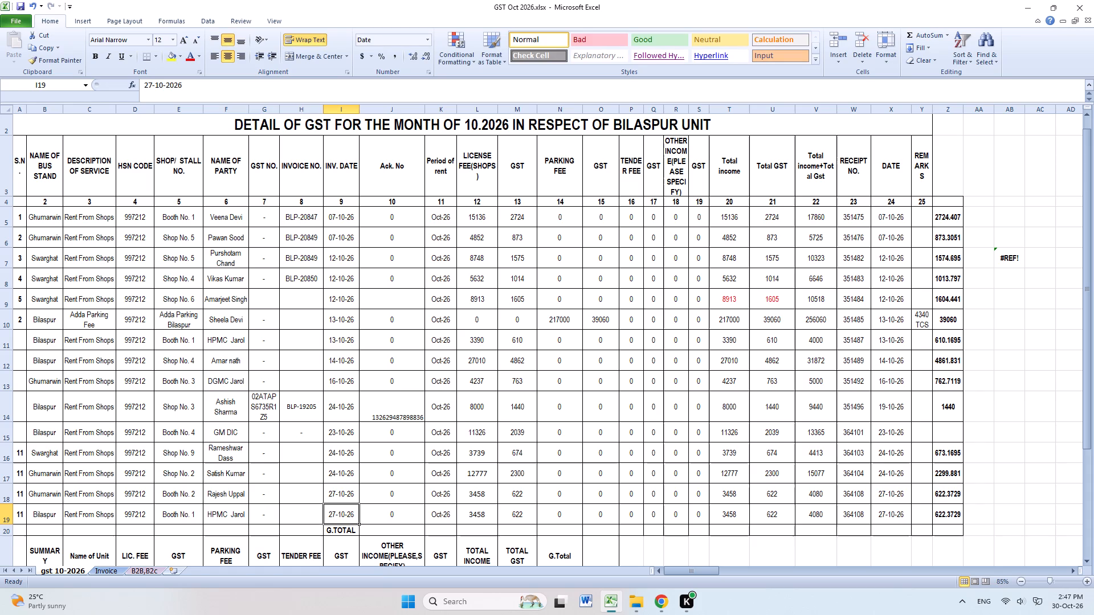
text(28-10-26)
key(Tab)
Set row 19's licence fee to 3389 and its GST to 610.
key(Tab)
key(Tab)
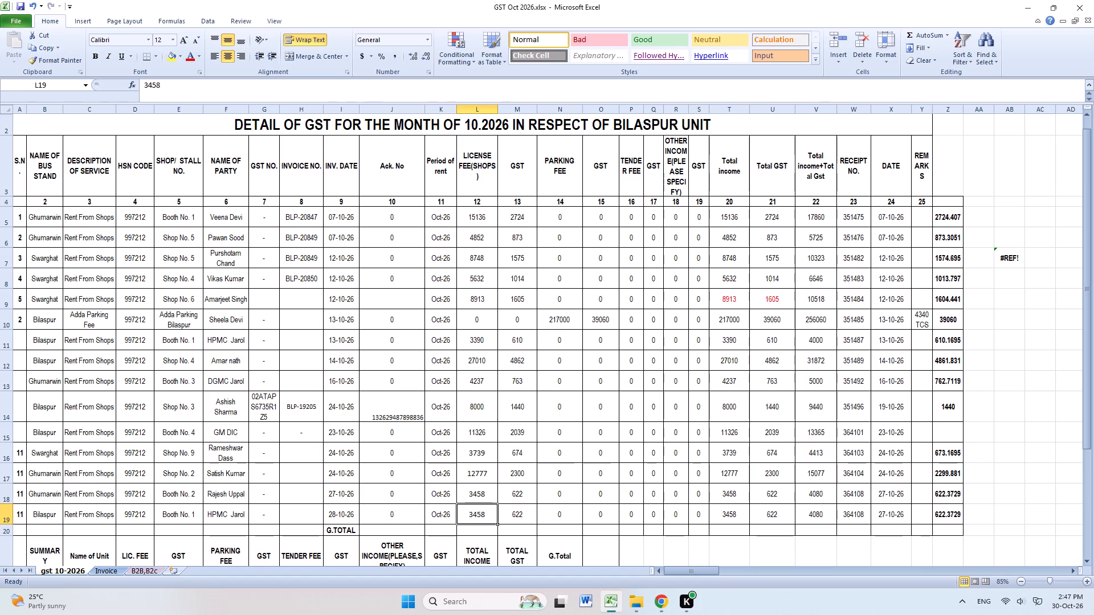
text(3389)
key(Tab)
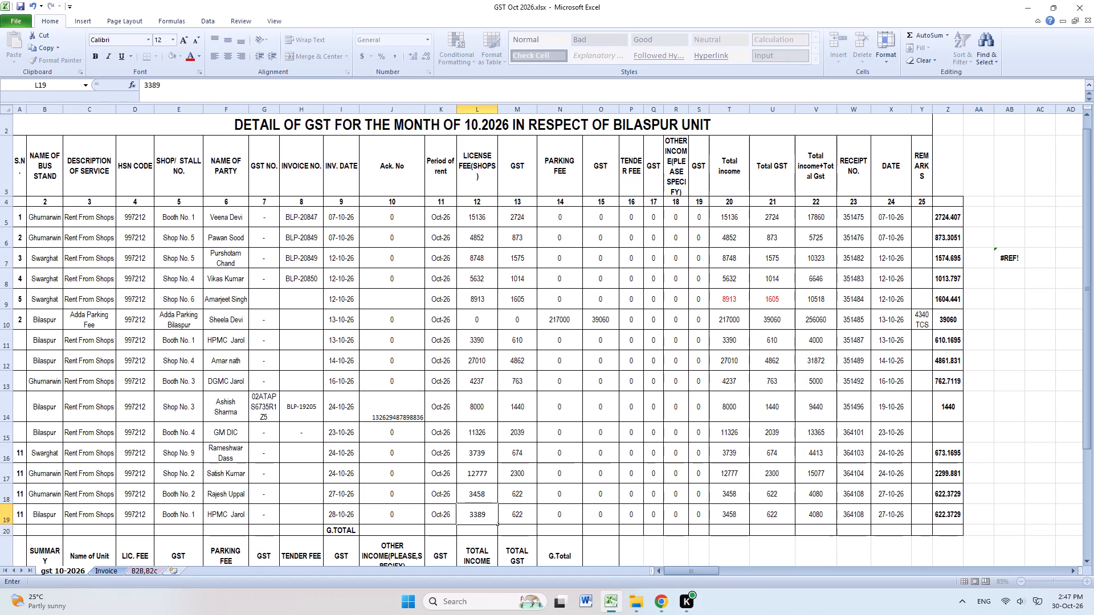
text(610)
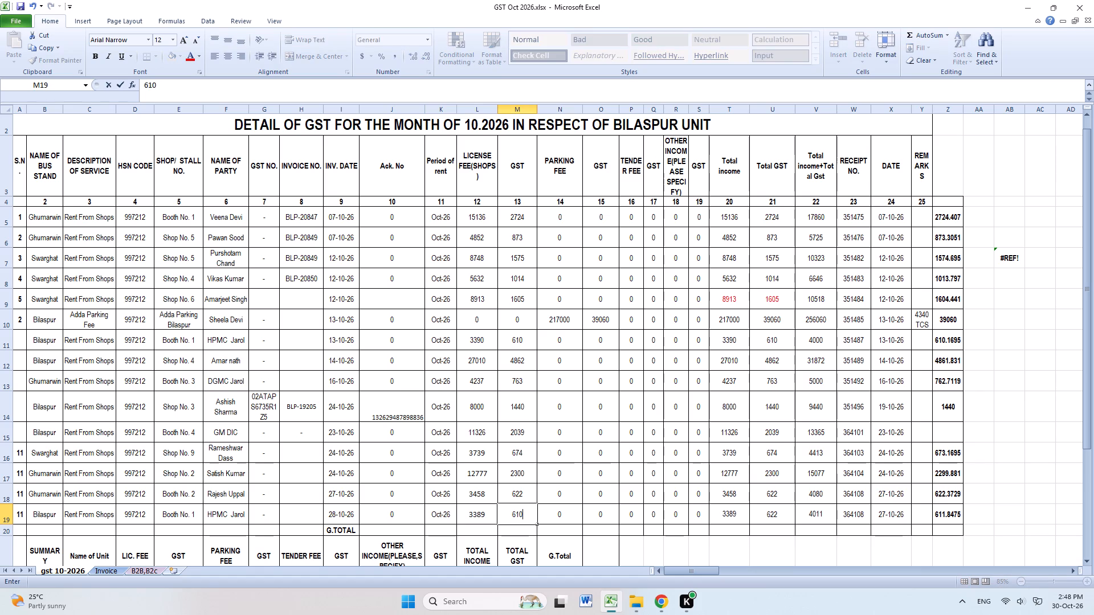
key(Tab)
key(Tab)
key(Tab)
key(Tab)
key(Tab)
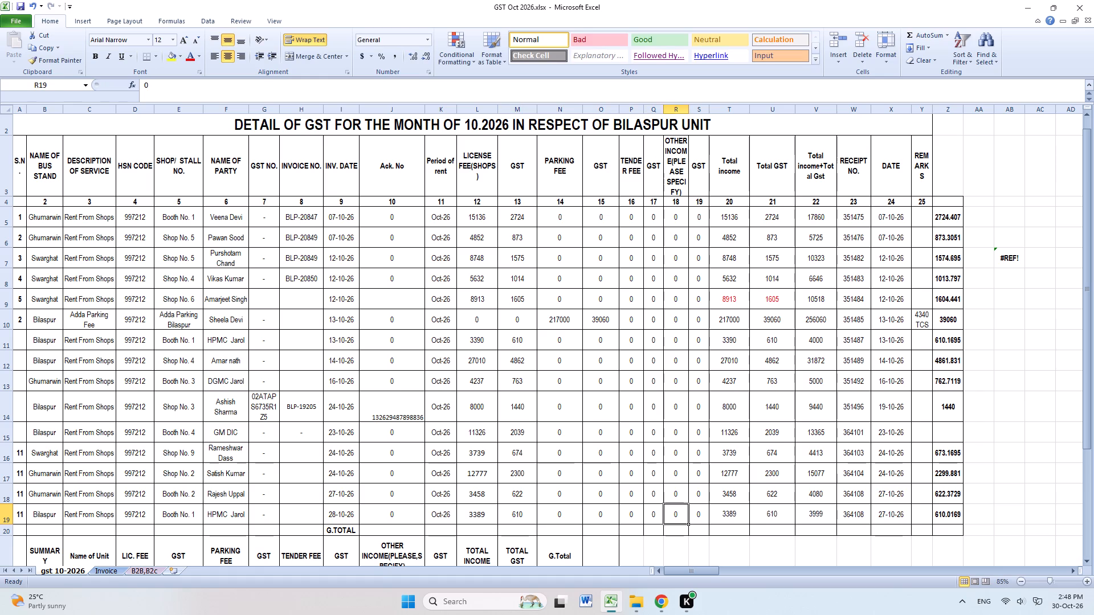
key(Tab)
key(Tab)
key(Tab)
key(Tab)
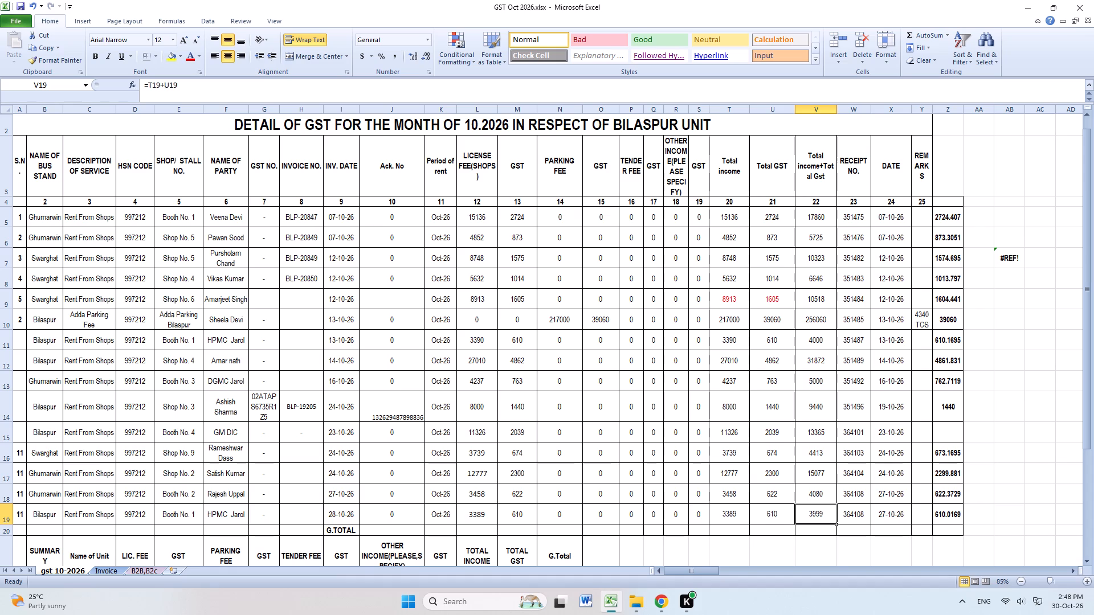
Correct row 19's licence fee to 3390.
triple_click(487, 512)
key(BackSpace)
key(BackSpace)
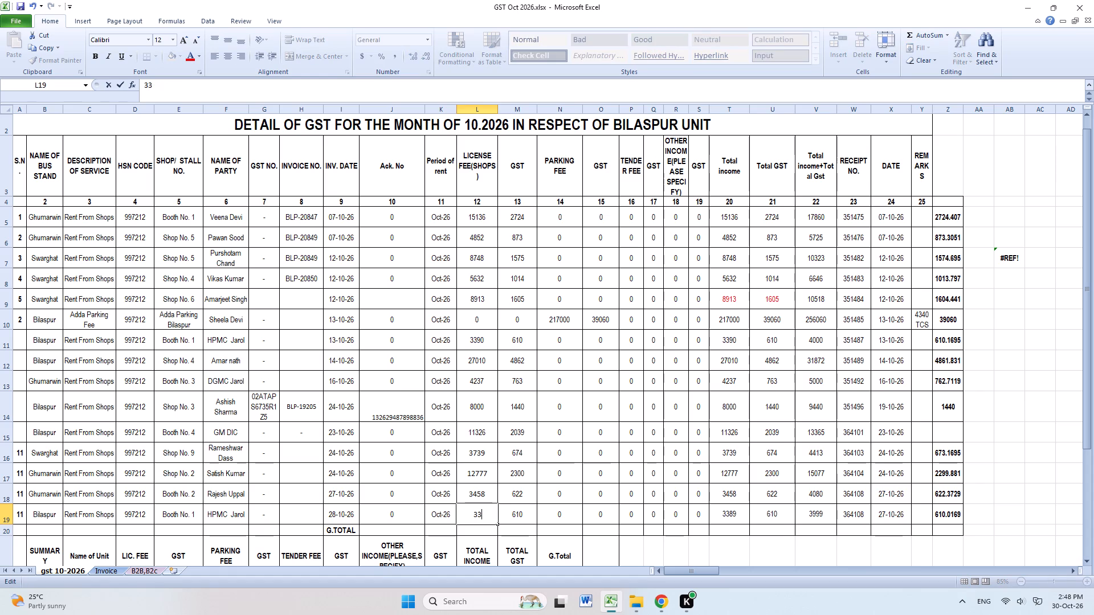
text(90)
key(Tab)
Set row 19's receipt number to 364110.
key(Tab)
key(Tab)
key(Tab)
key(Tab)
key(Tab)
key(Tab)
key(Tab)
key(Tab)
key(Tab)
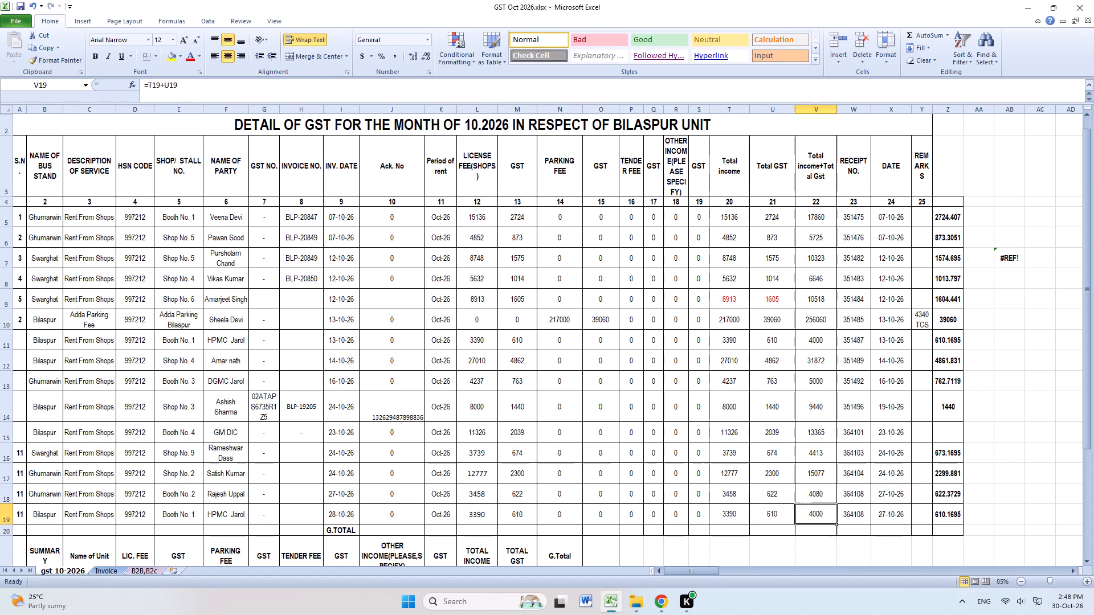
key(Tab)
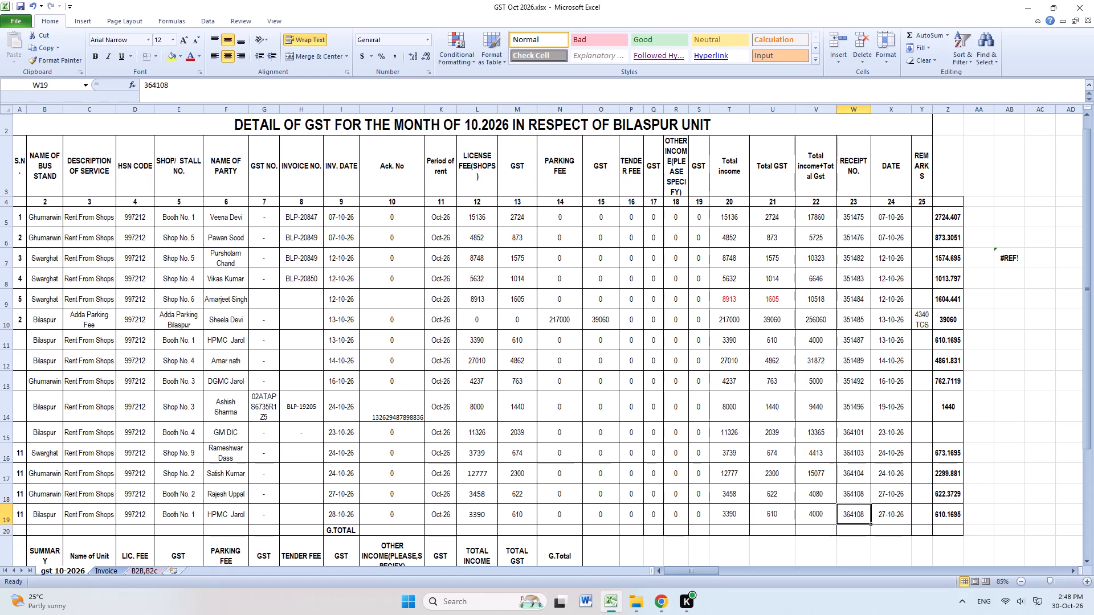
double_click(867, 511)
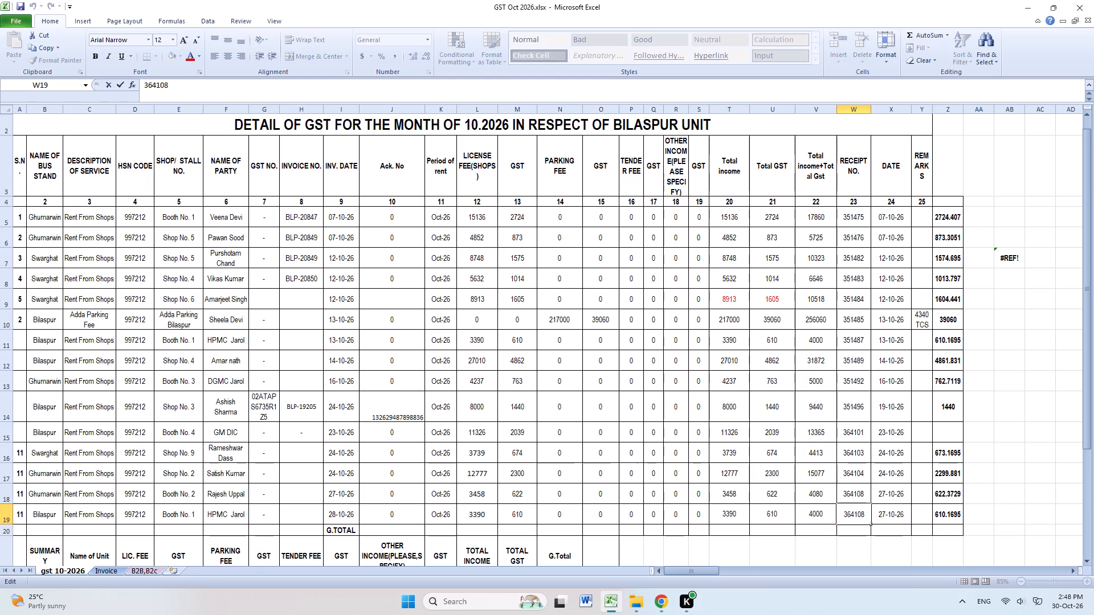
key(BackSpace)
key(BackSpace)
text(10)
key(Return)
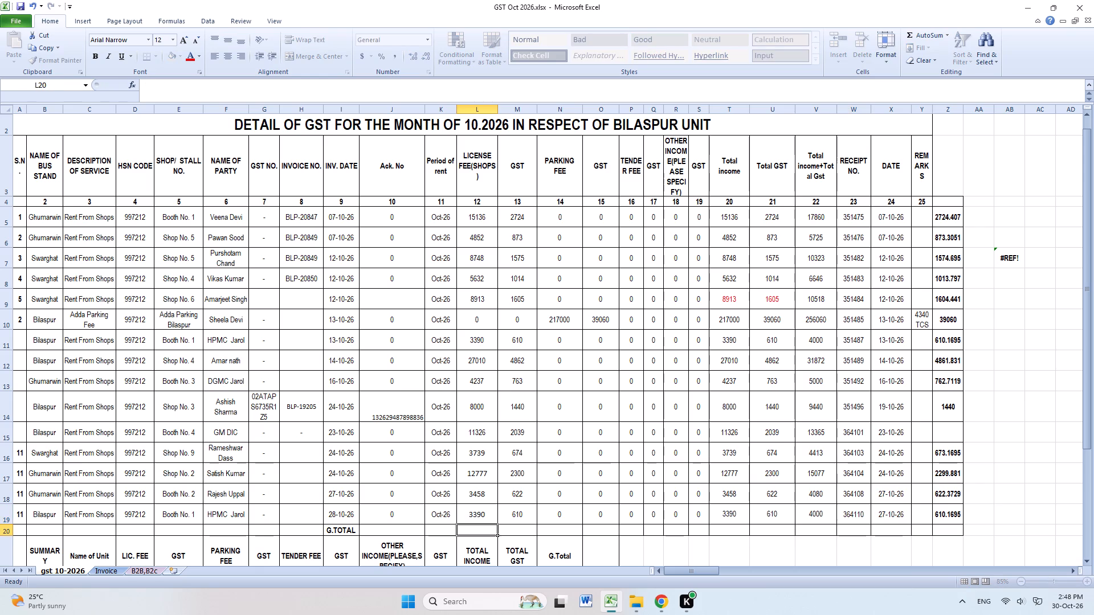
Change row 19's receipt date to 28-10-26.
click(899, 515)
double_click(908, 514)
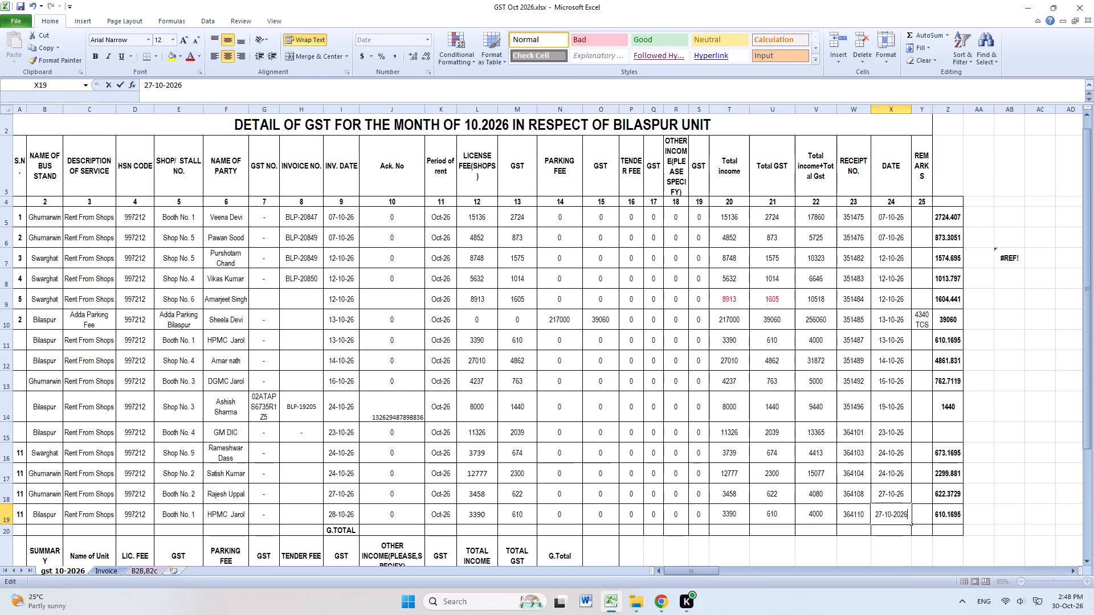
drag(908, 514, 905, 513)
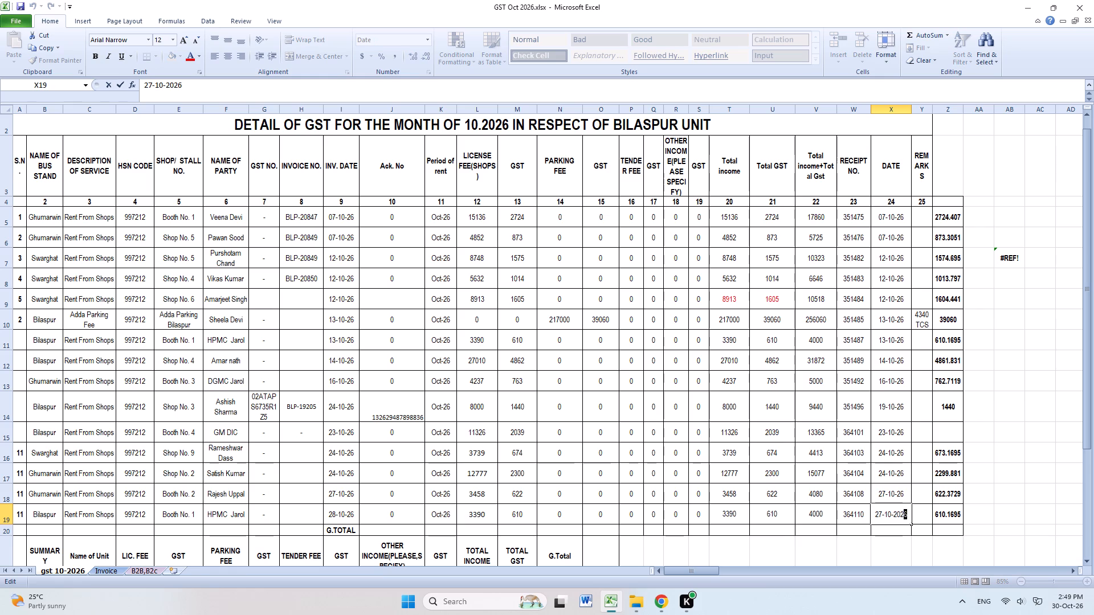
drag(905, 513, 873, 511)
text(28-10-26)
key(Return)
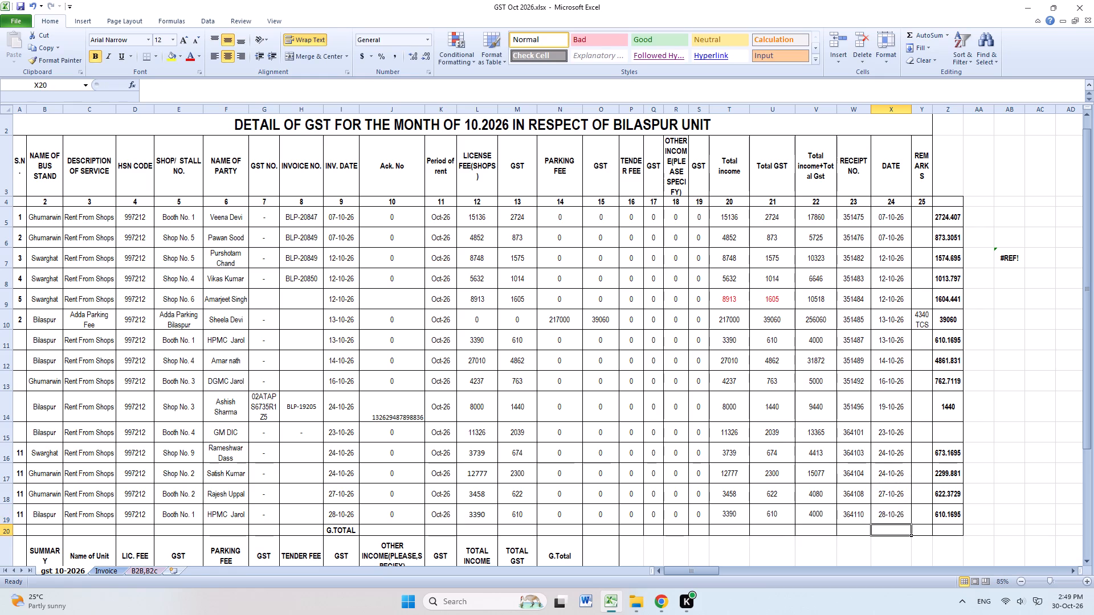
Undo the recent edits back through the HPMC Jarol entry in row 19 and row 18's receipt date, receipt number and GST changes.
scroll(659, 497, down, 4)
scroll(644, 501, up, 1)
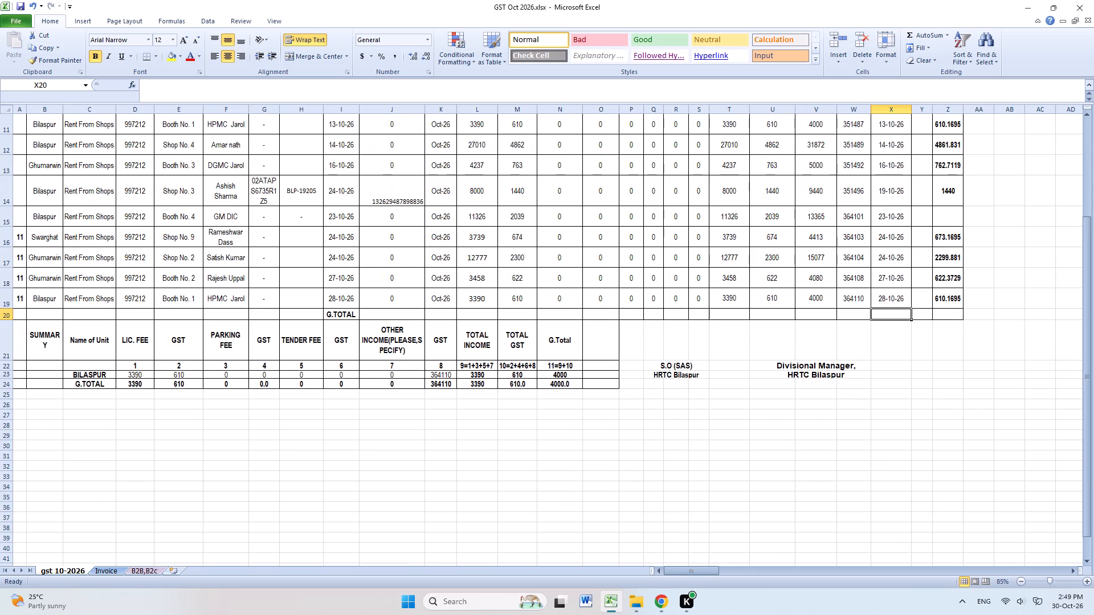
key(ctrl+z)
key(ctrl+z)
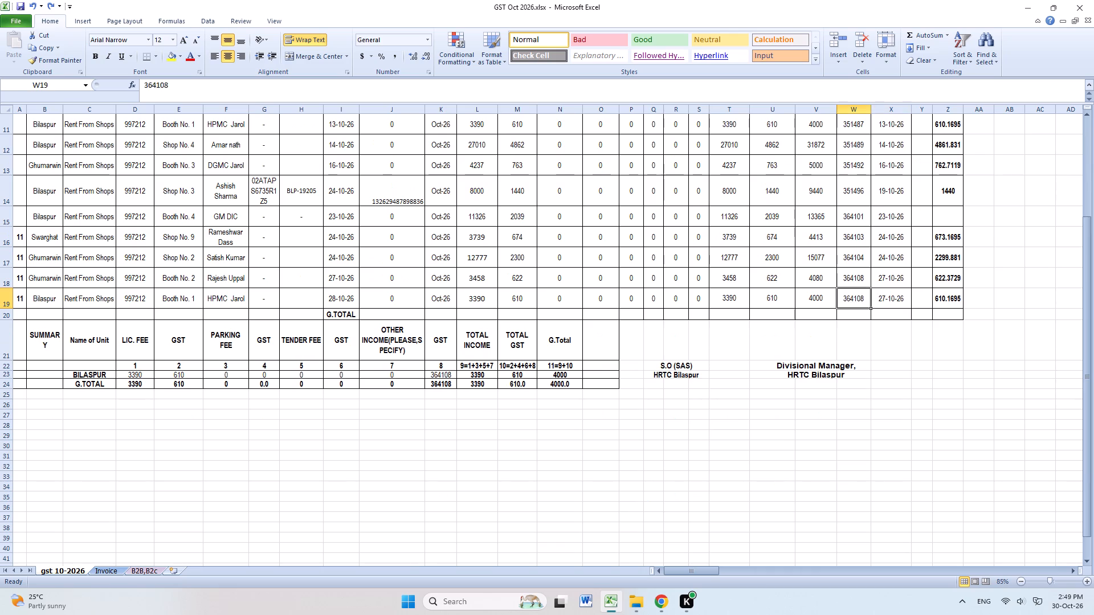
key(ctrl+z)
key(ctrl+z)
key(ctrl+z)
key(ctrl+z)
key(ctrl+z)
key(ctrl+z)
key(ctrl+z)
key(ctrl+z)
key(ctrl+z)
key(ctrl+z)
key(ctrl+z)
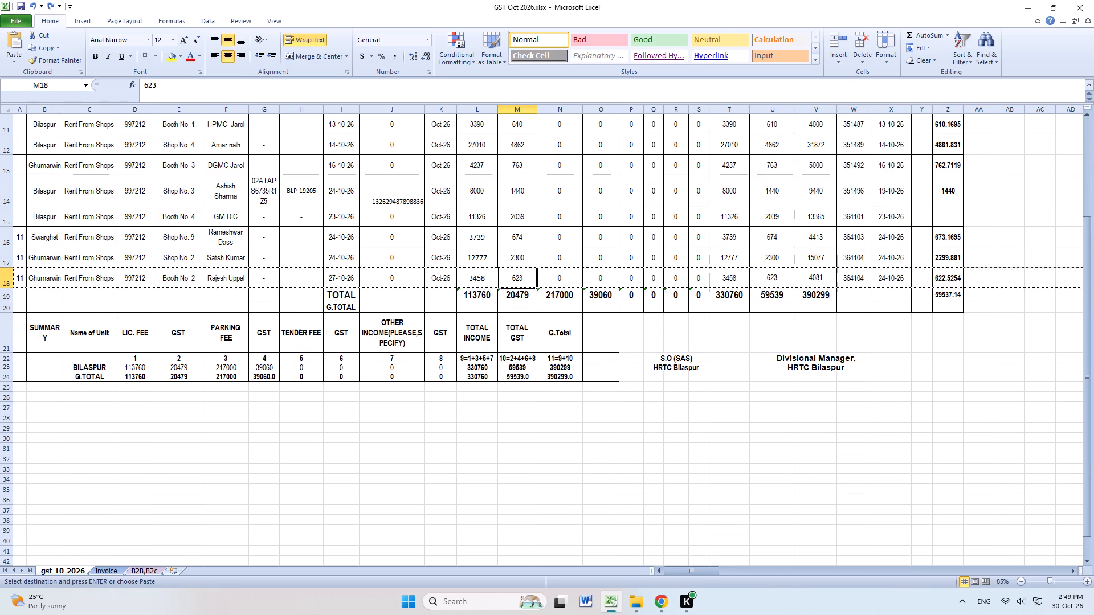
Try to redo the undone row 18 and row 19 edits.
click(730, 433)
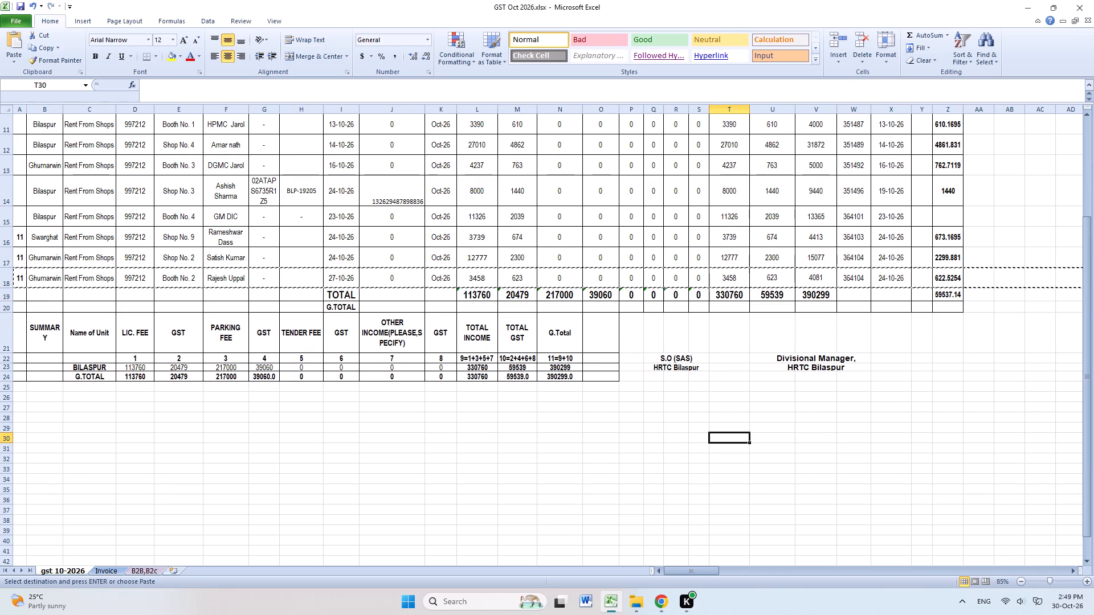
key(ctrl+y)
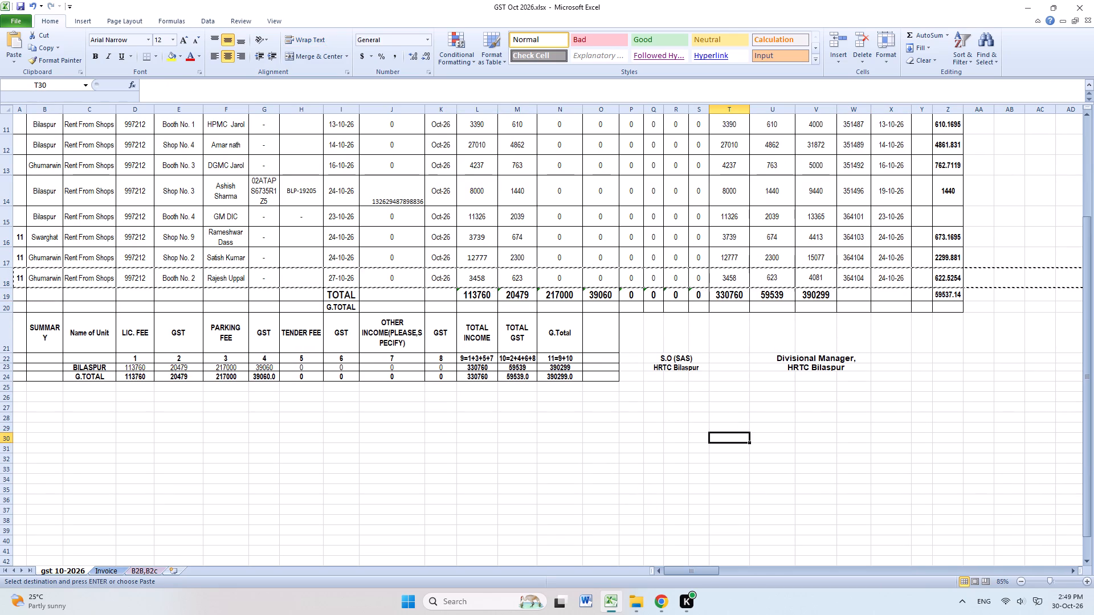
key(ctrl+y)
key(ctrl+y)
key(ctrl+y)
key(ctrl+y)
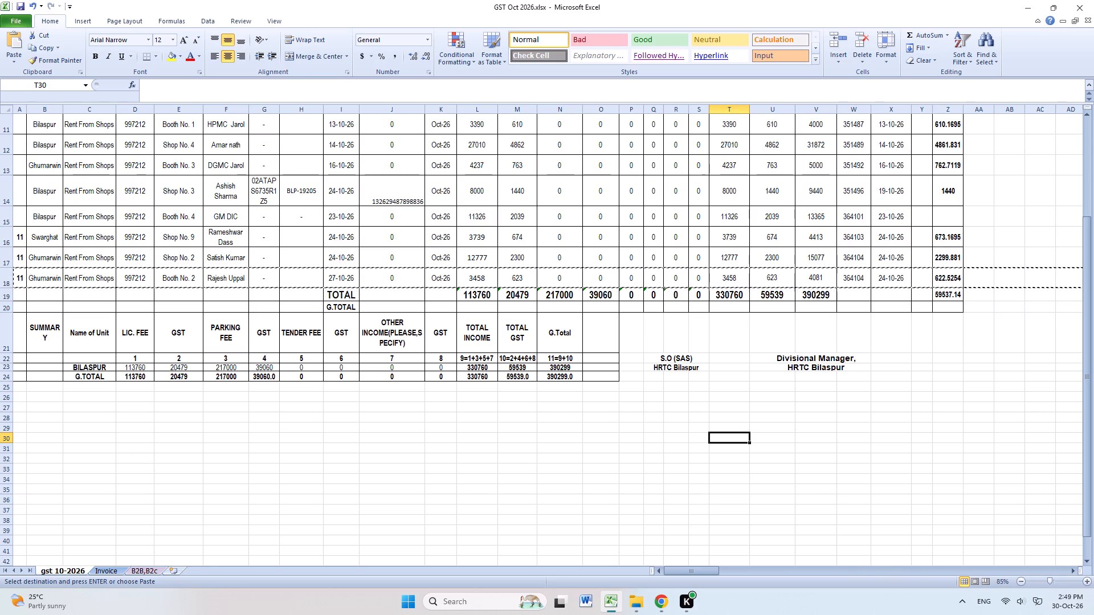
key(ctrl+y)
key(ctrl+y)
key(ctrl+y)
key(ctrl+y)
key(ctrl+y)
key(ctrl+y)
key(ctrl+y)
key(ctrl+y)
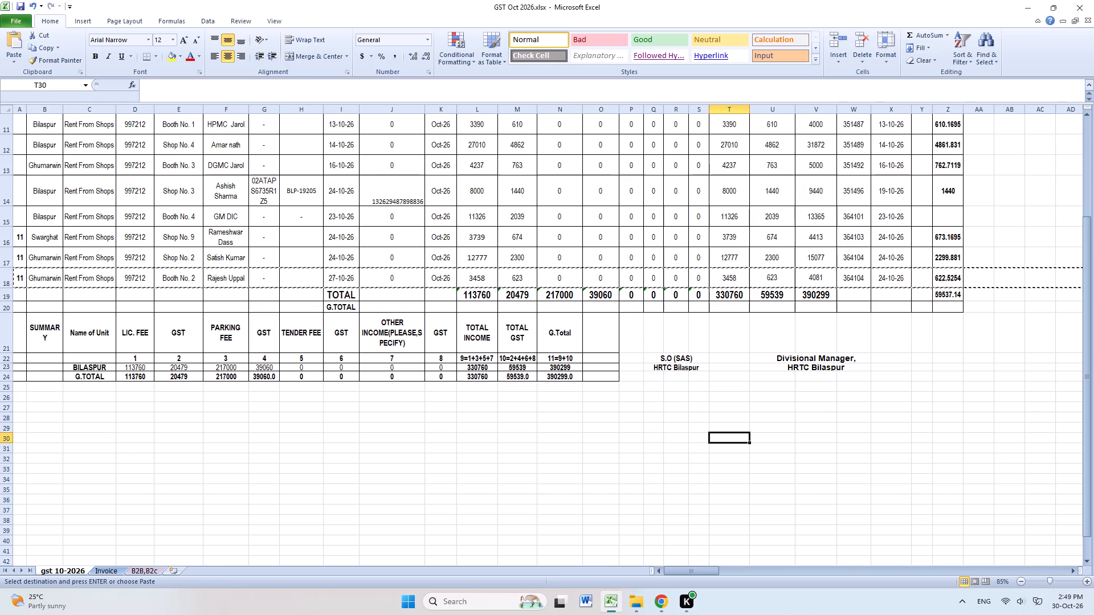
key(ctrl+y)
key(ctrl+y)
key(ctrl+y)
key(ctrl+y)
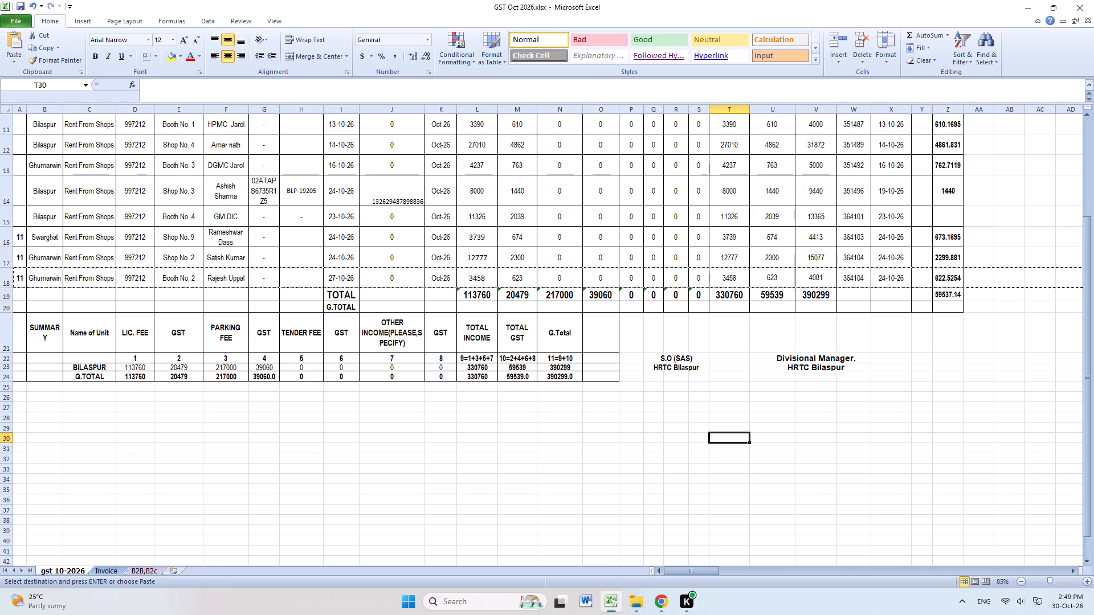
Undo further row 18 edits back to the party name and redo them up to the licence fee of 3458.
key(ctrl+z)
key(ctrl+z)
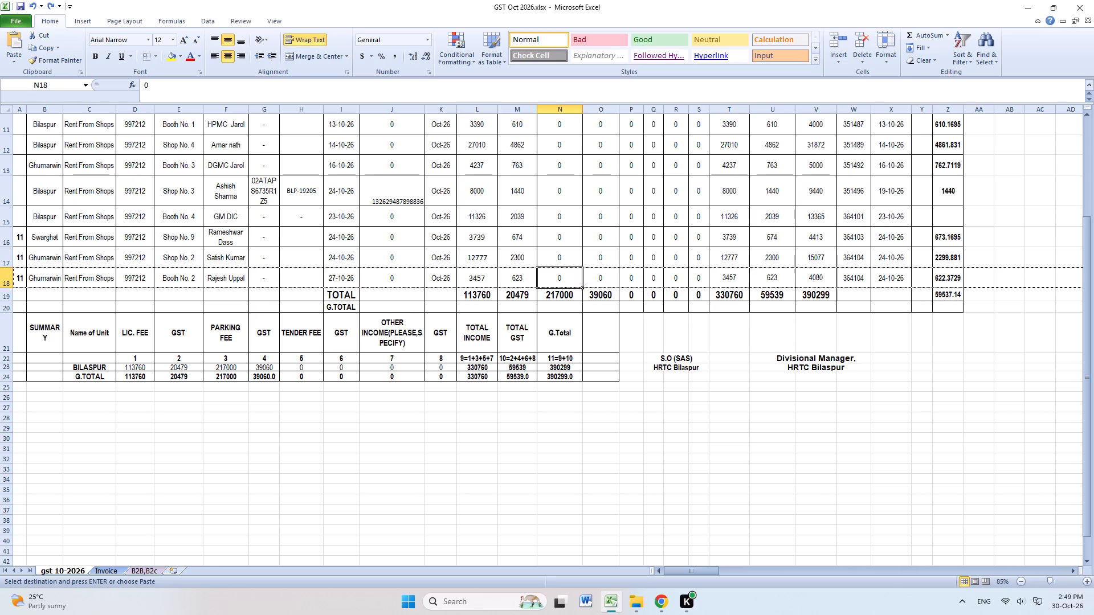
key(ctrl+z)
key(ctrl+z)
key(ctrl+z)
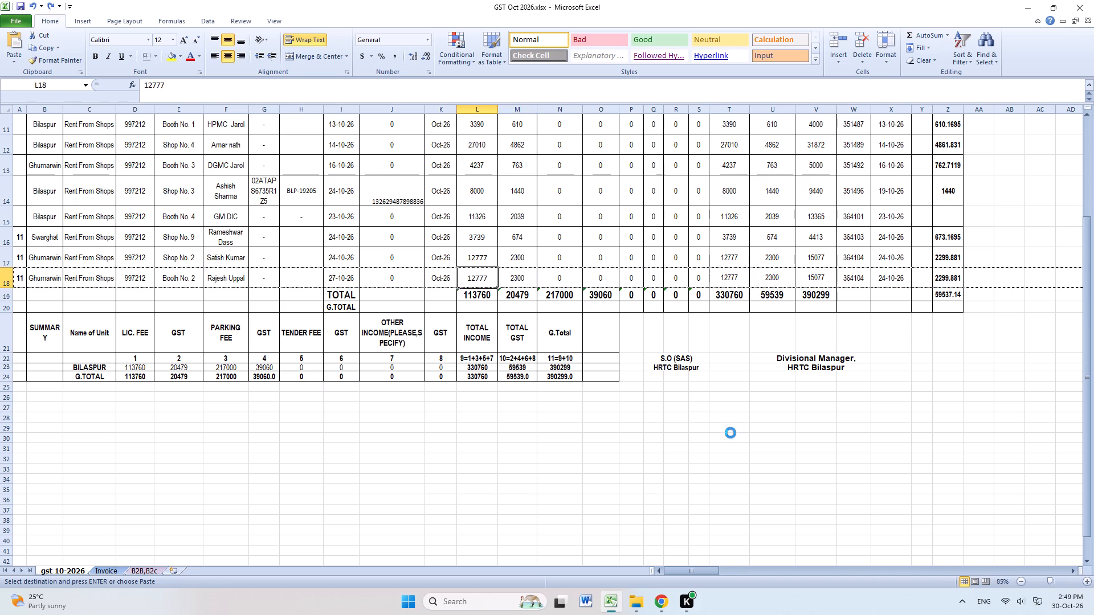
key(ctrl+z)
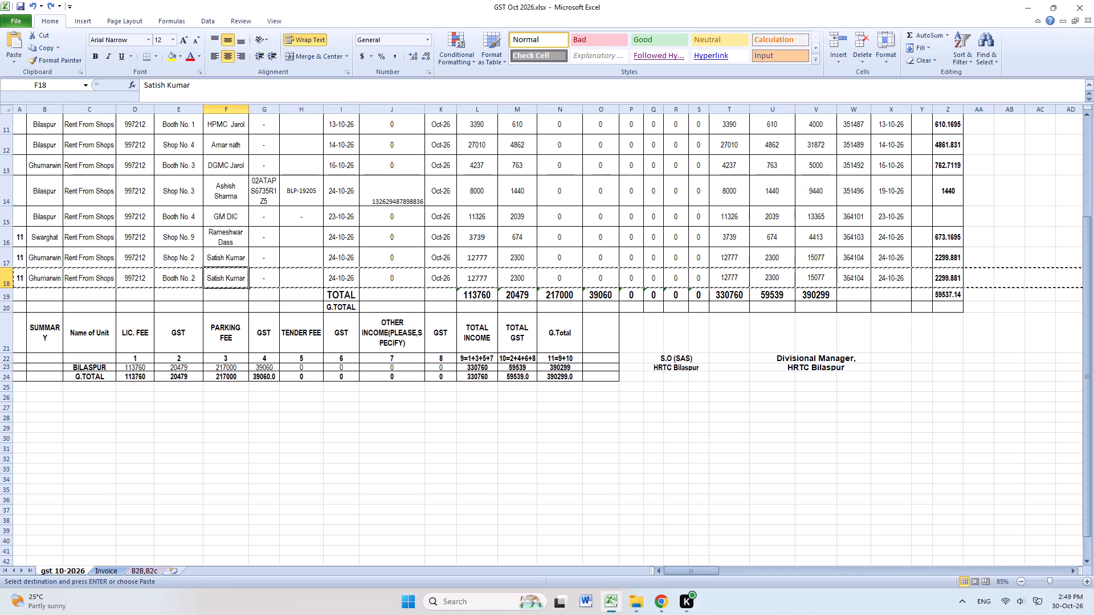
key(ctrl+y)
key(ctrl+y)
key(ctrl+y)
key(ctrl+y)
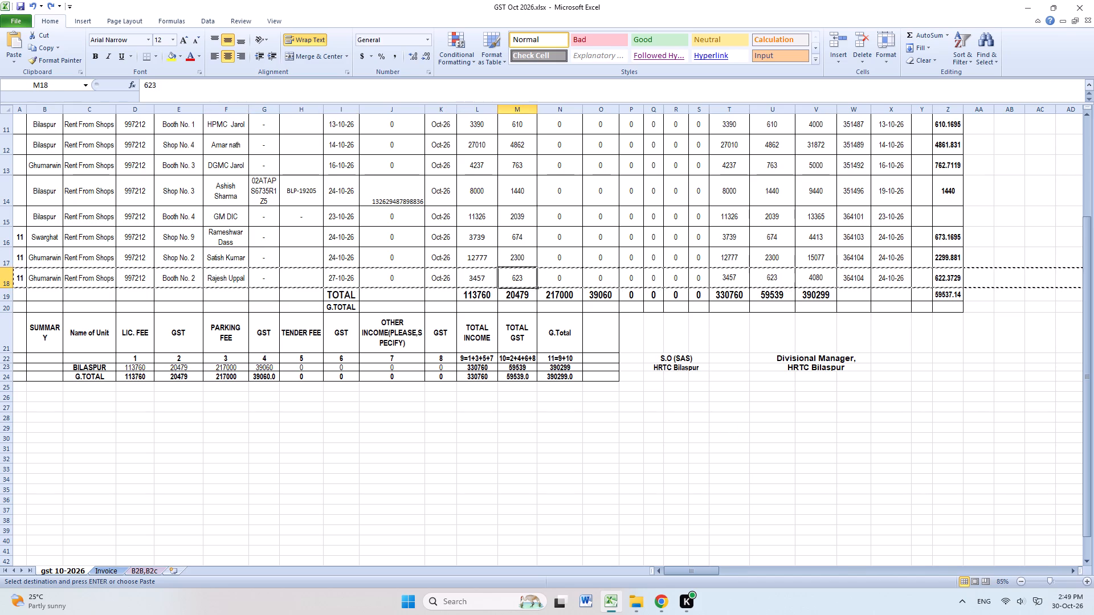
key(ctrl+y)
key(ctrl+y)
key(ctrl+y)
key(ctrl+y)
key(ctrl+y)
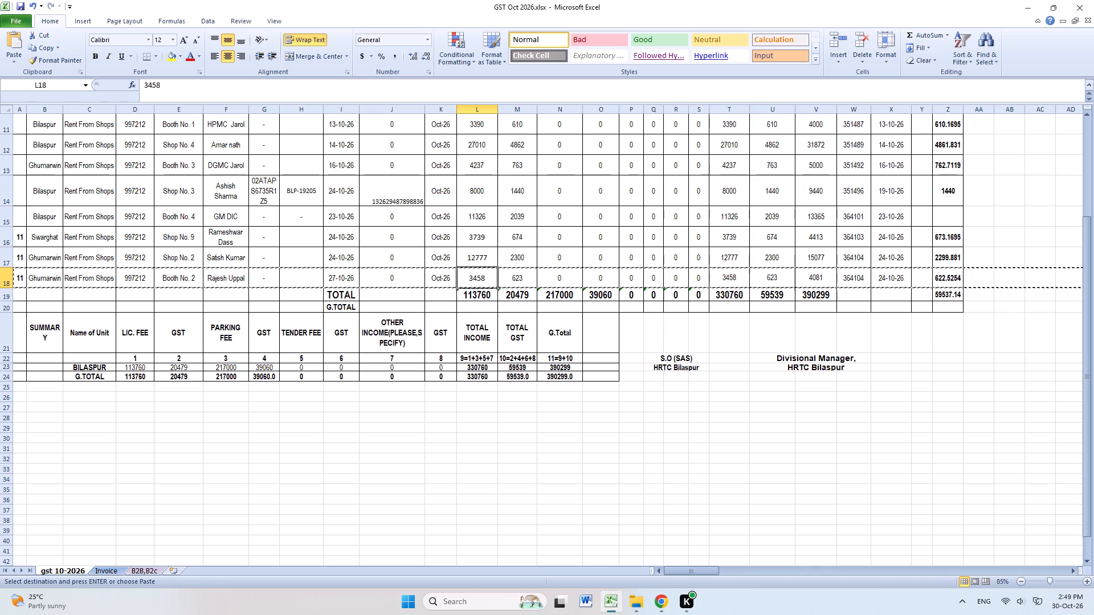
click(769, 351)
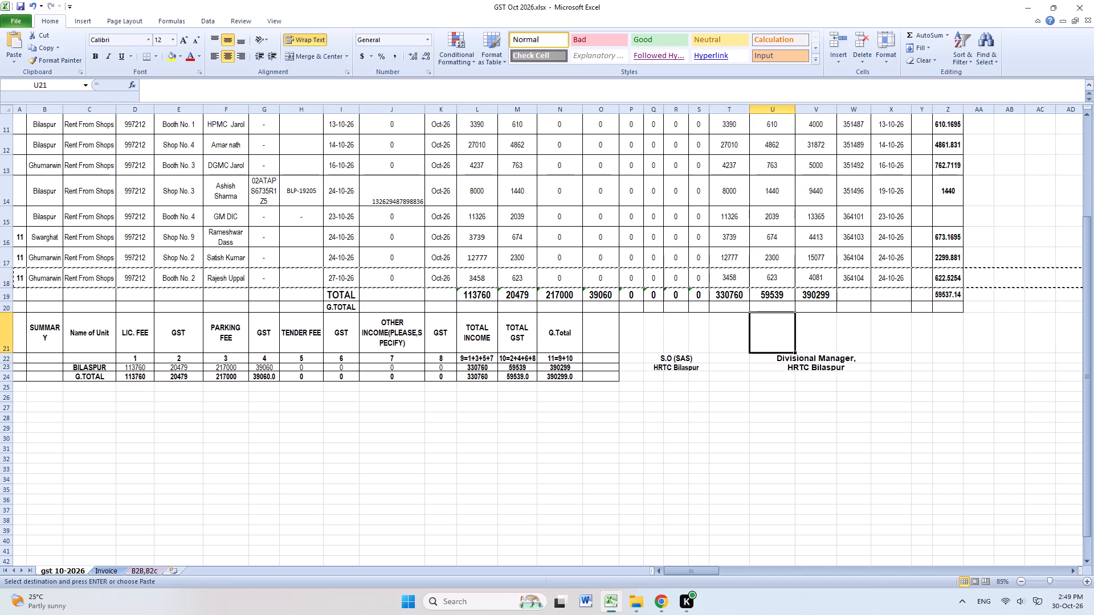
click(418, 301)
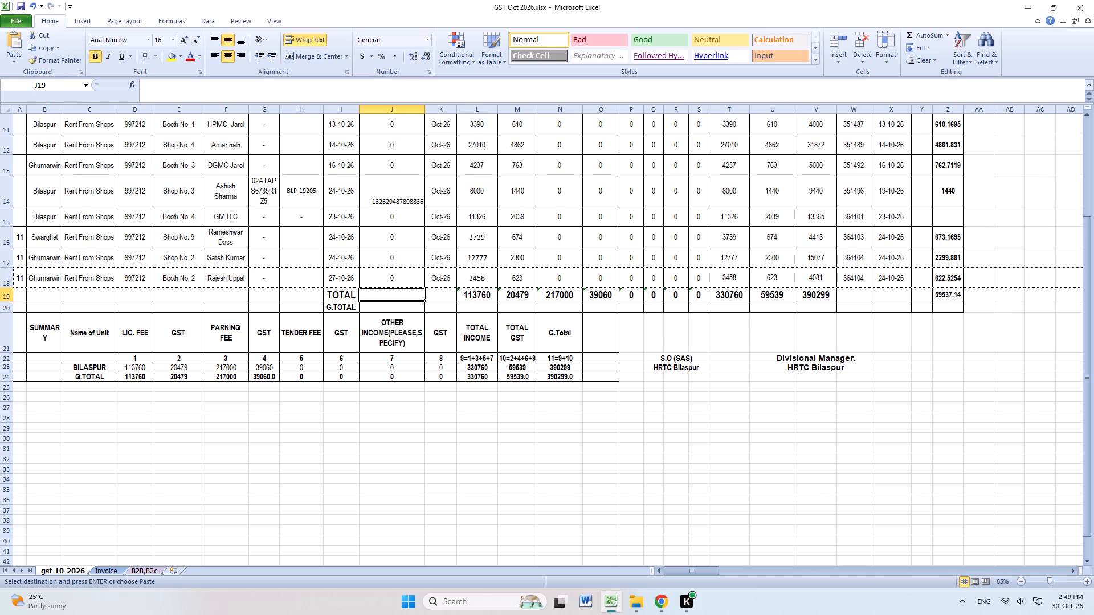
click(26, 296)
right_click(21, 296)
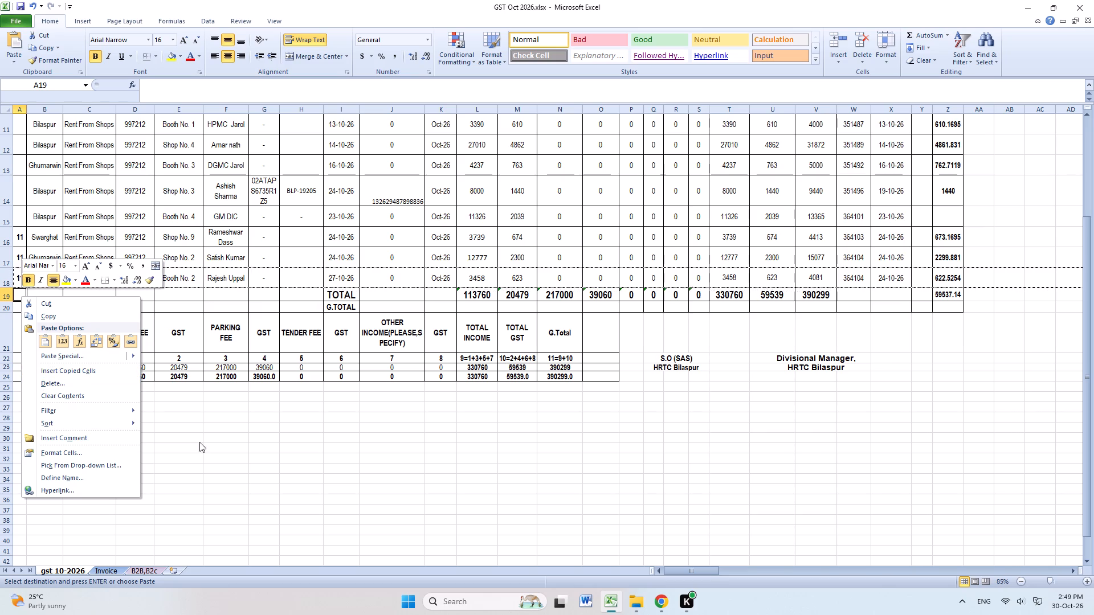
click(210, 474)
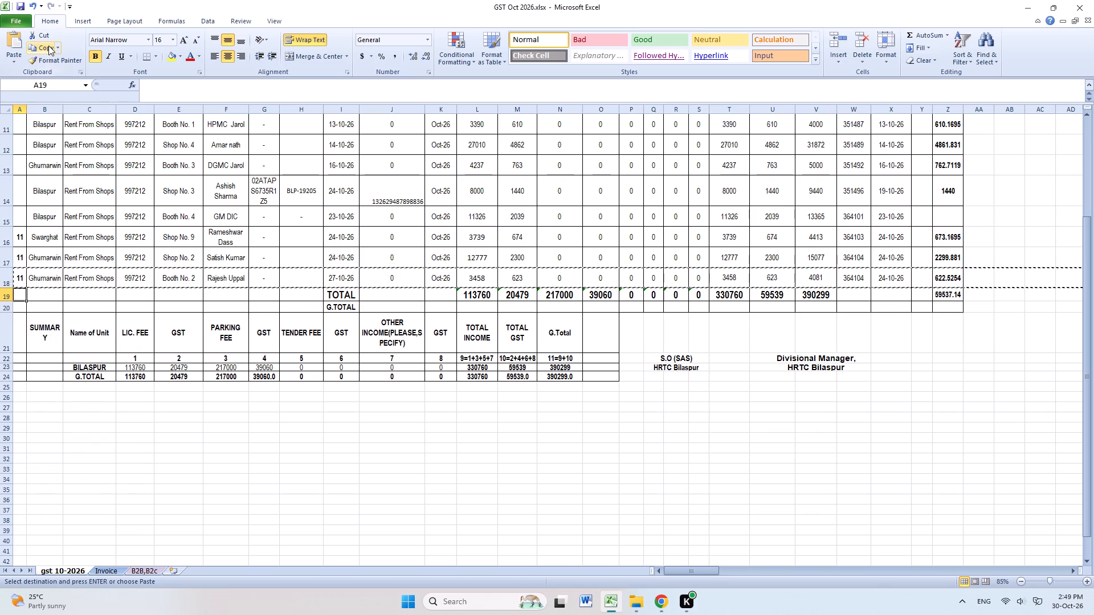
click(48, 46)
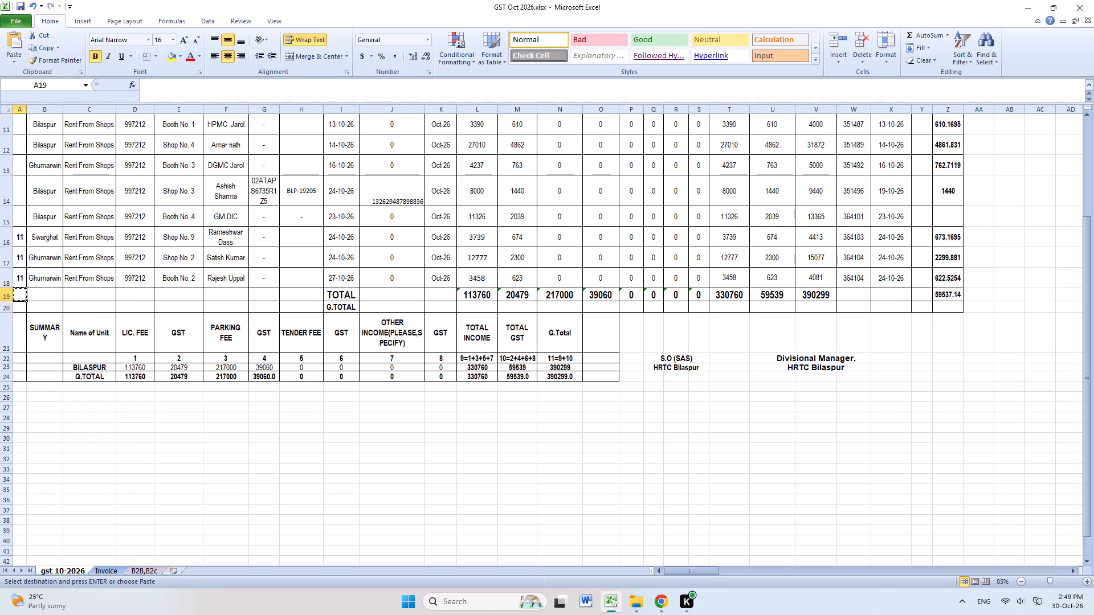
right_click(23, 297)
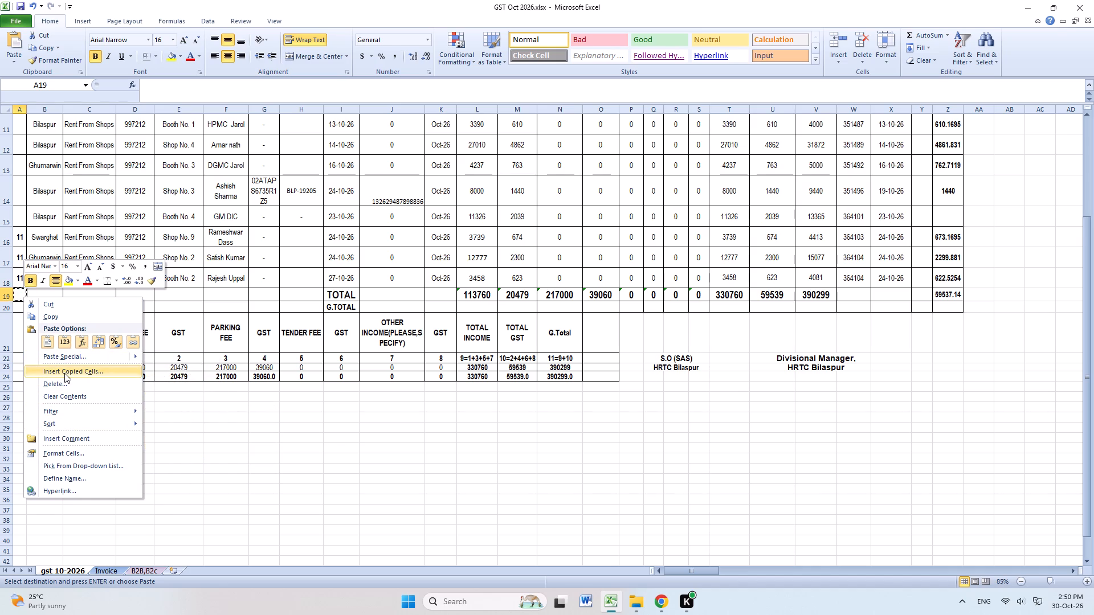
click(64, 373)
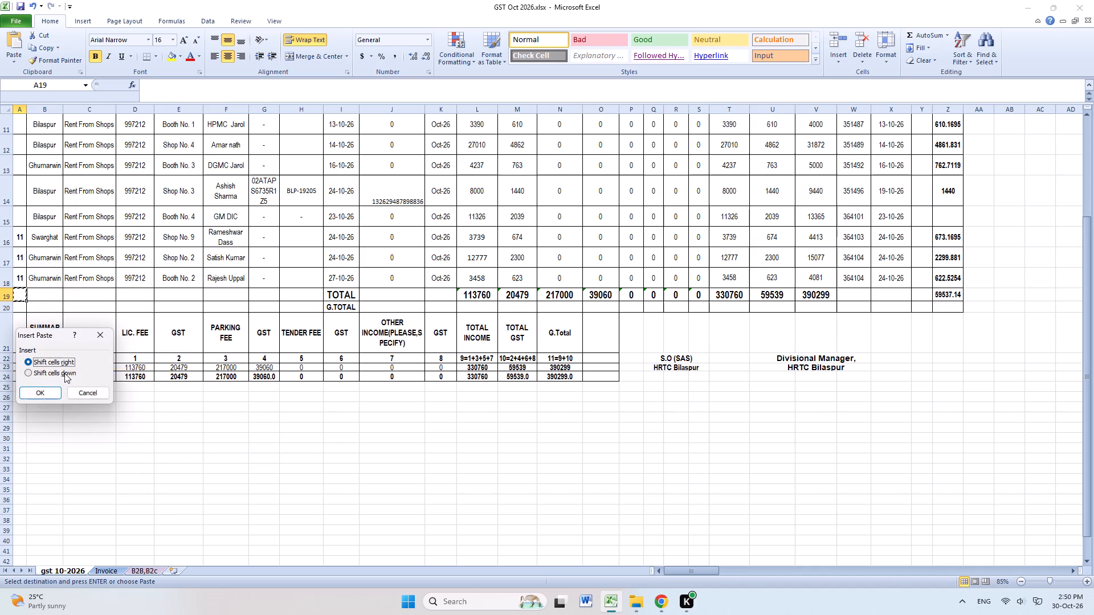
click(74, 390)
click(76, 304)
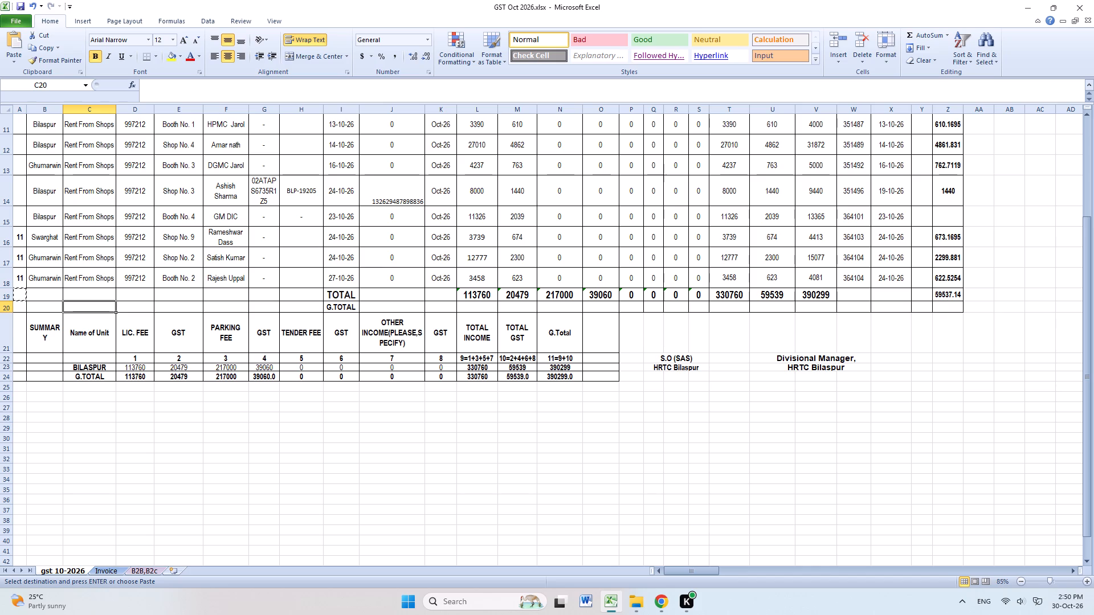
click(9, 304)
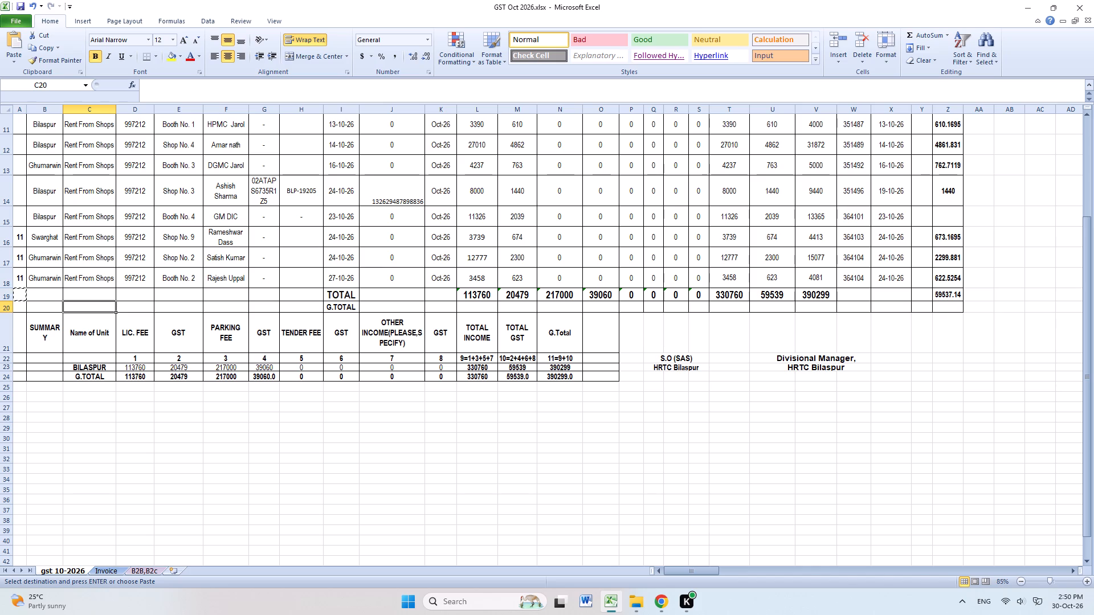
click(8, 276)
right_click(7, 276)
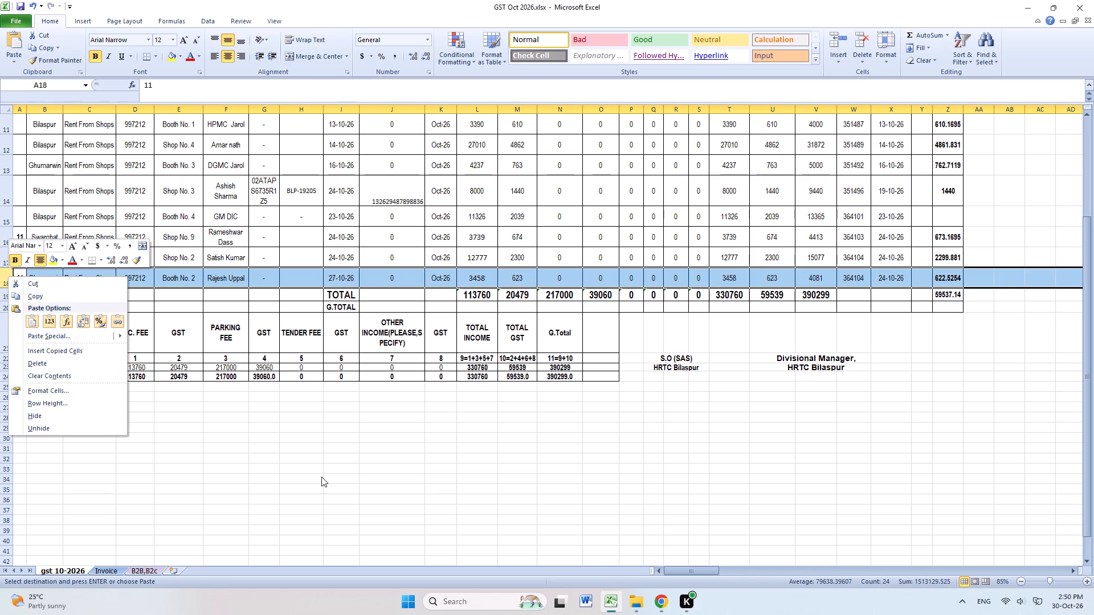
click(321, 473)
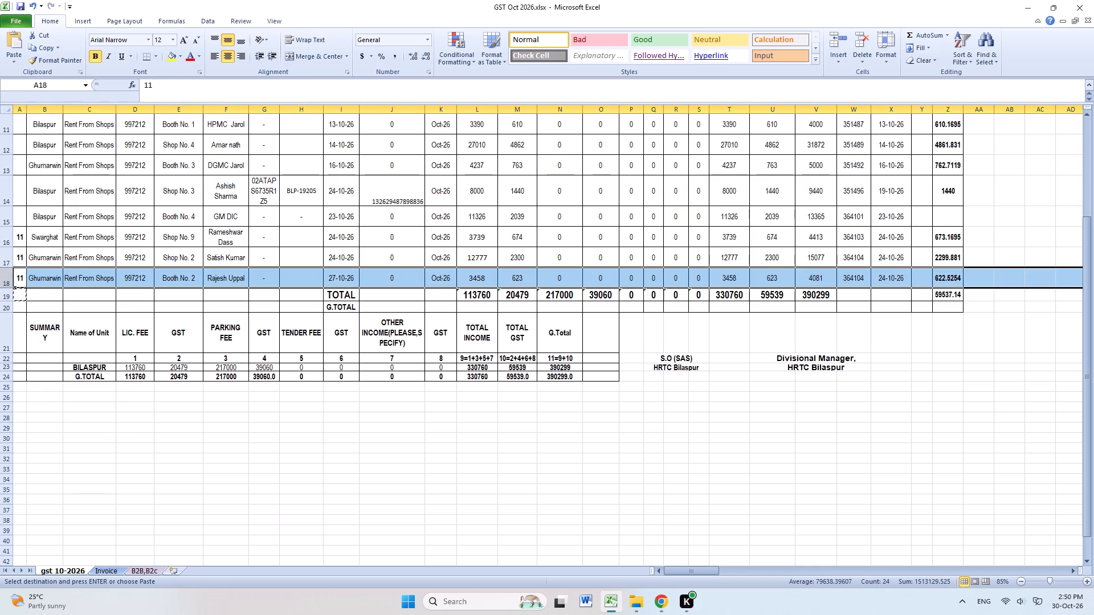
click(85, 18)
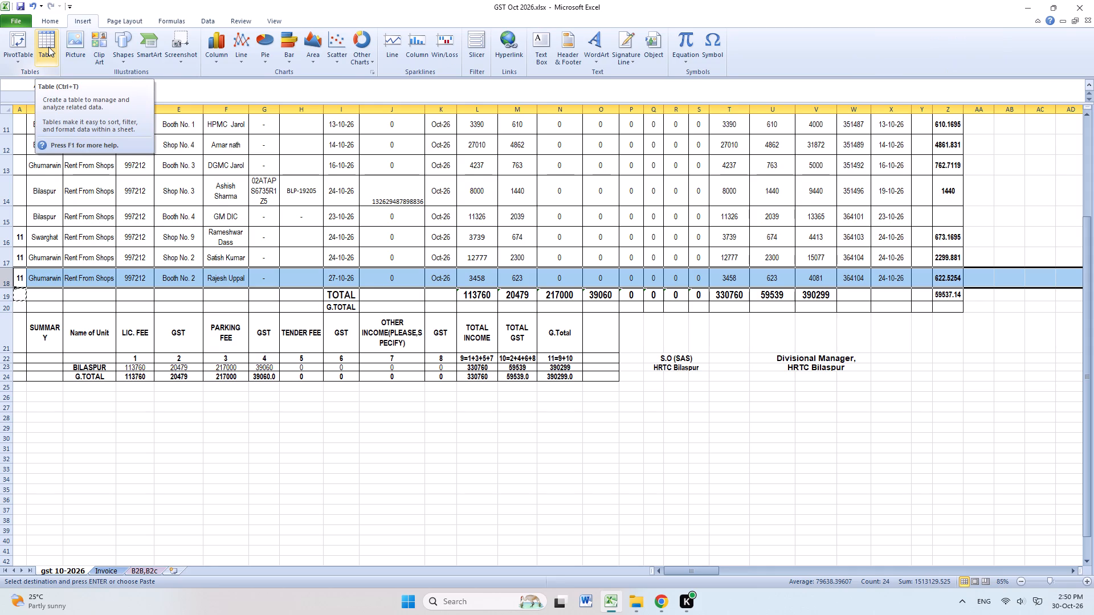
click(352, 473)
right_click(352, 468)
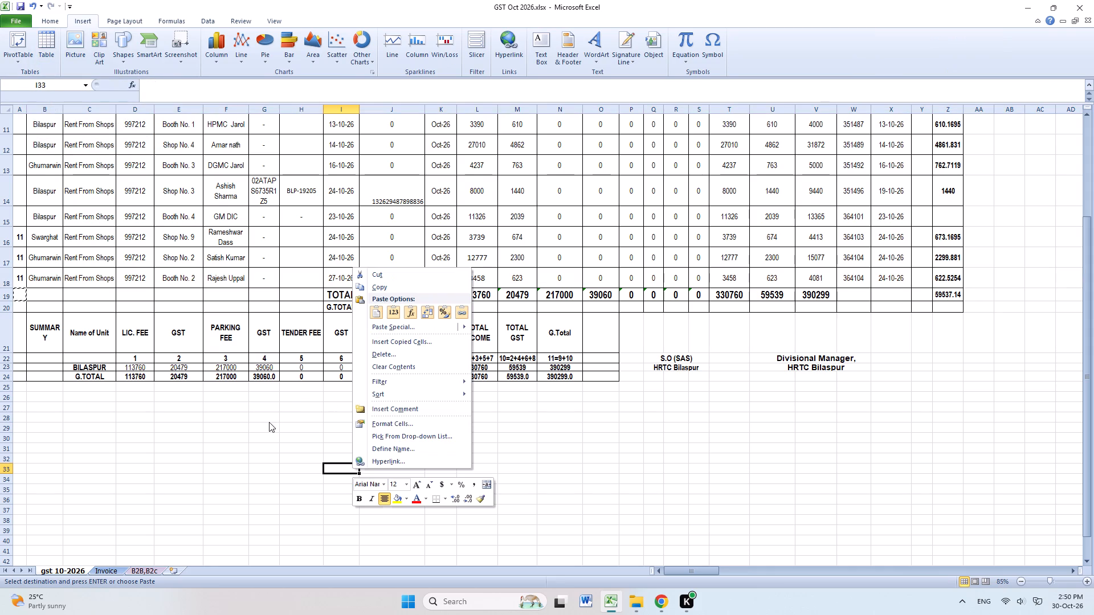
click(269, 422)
Save the GST Oct 2026 workbook and close it.
triple_click(19, 6)
click(19, 6)
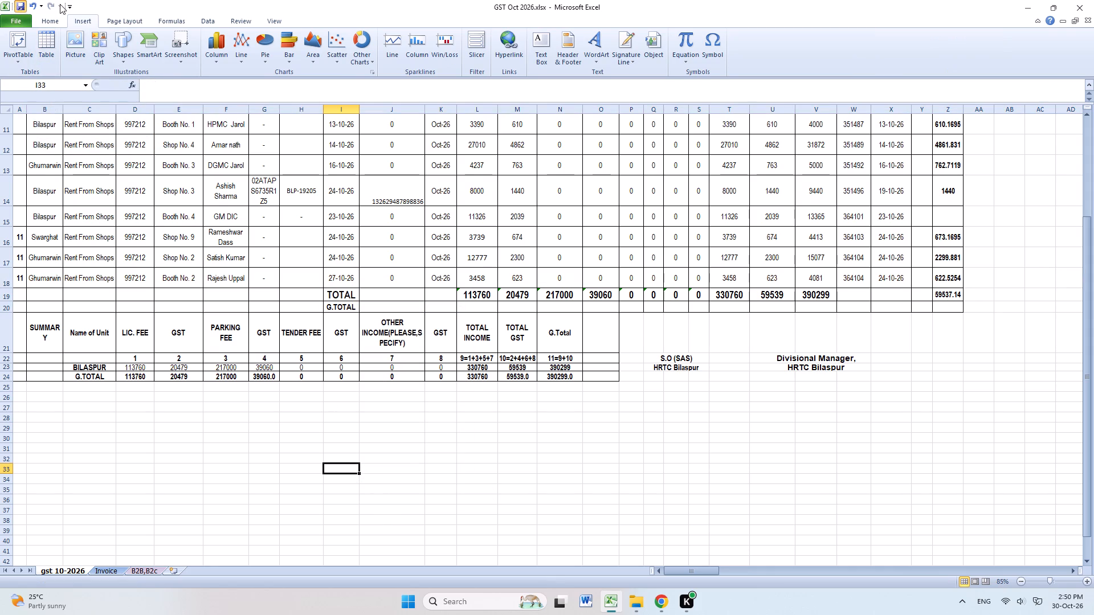
click(1083, 0)
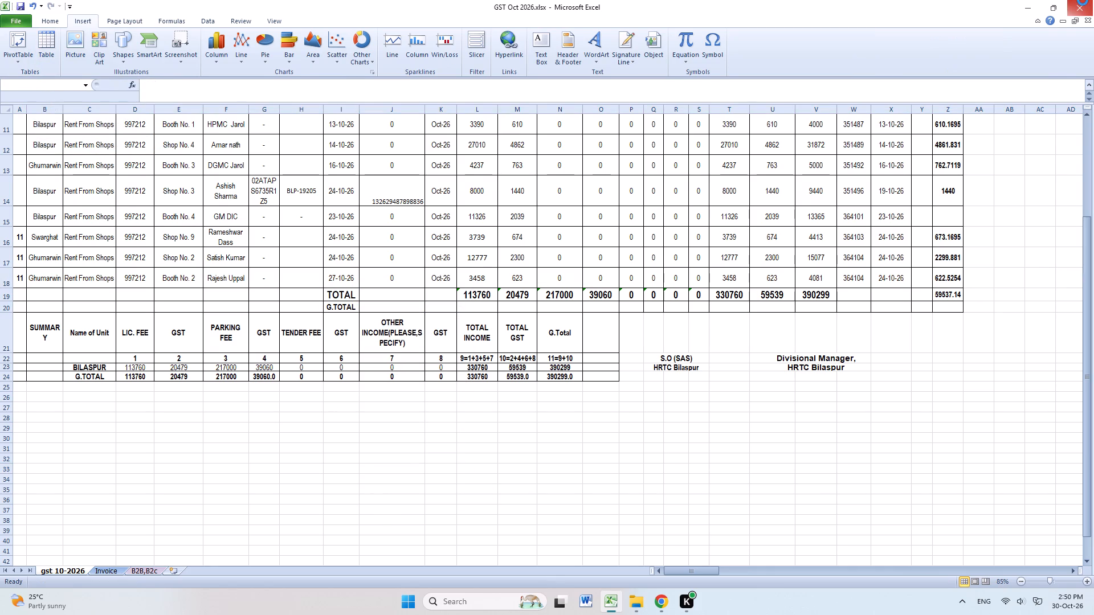
Close the File Explorer window.
click(484, 308)
click(1084, 11)
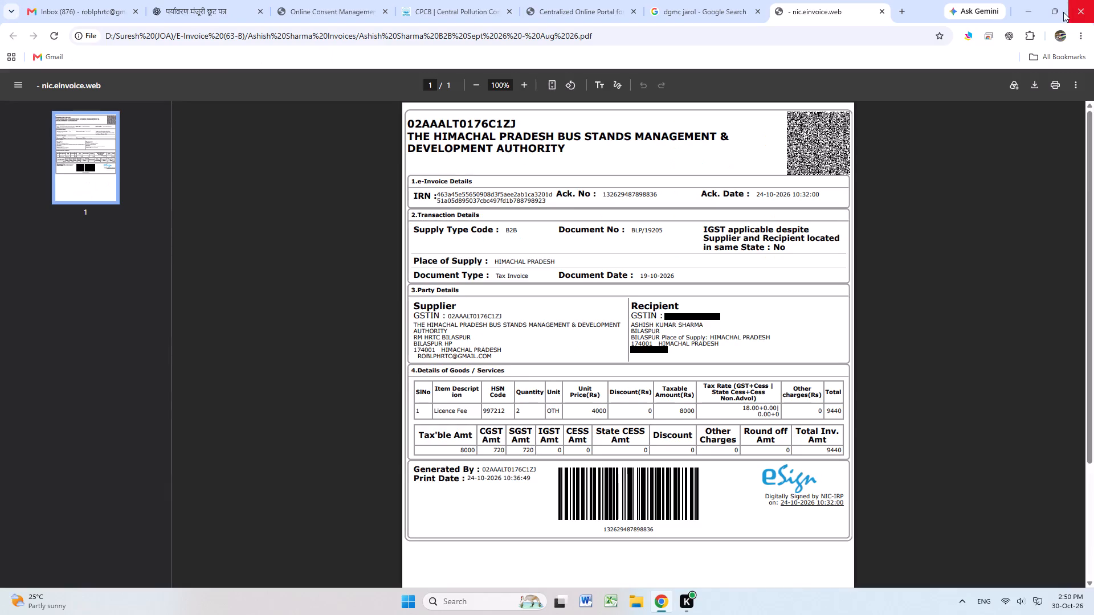
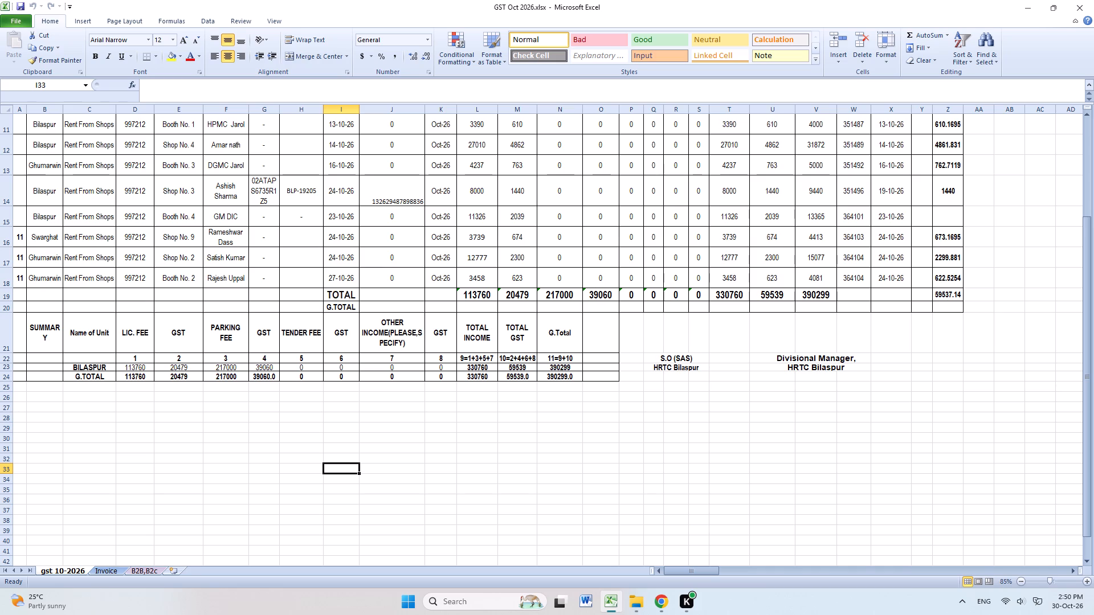
Insert six blank rows at row 19, between the last shop entry and the TOTAL row.
click(18, 293)
right_click(18, 293)
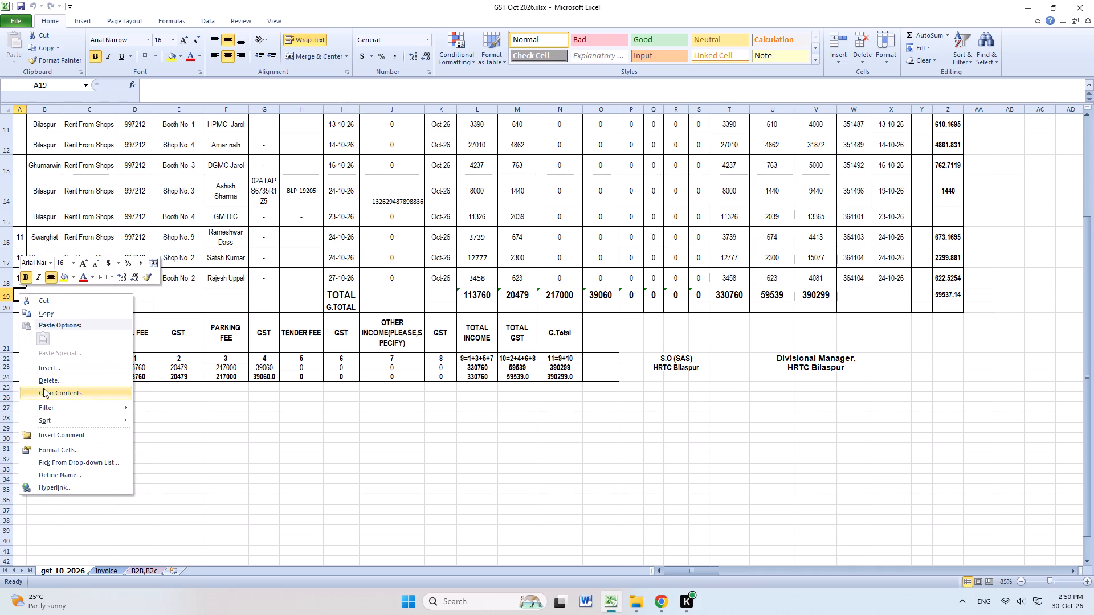
click(54, 370)
click(45, 371)
click(40, 396)
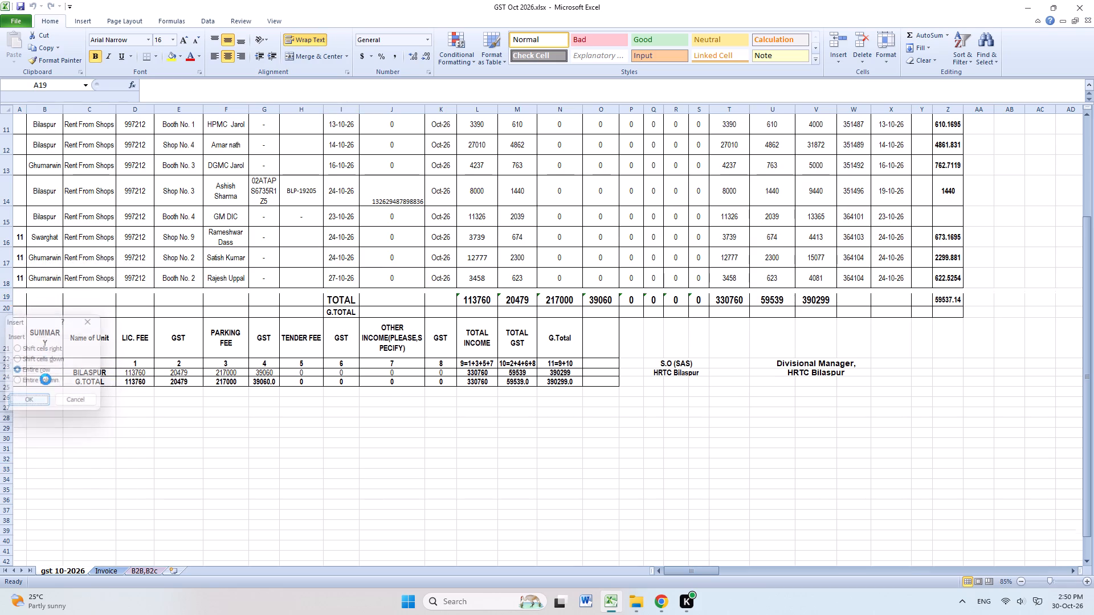
right_click(16, 292)
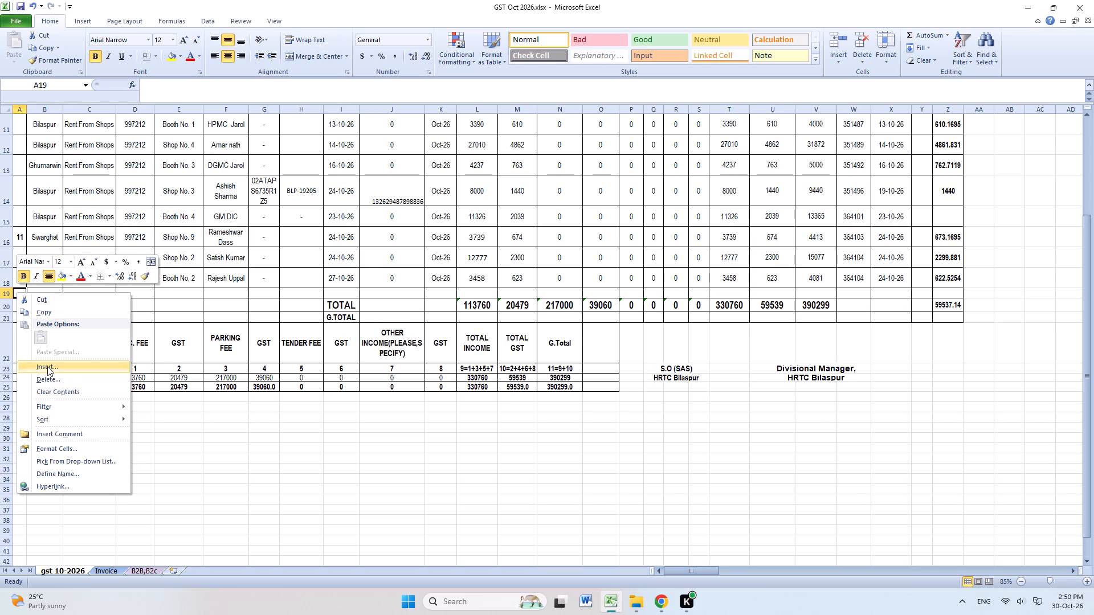
click(47, 366)
click(44, 369)
click(40, 392)
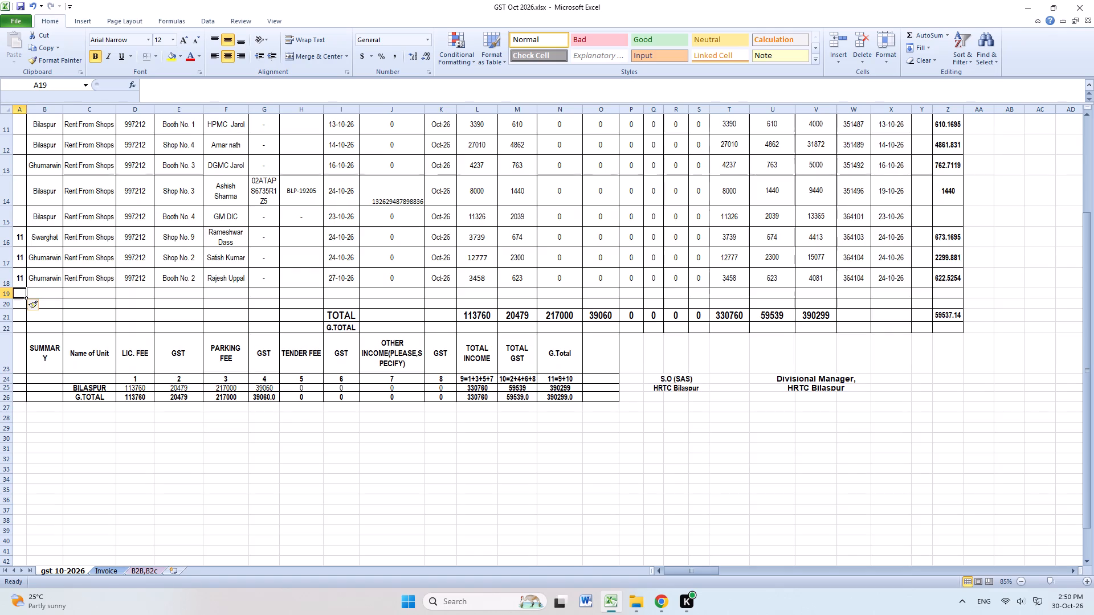
right_click(25, 294)
right_click(19, 296)
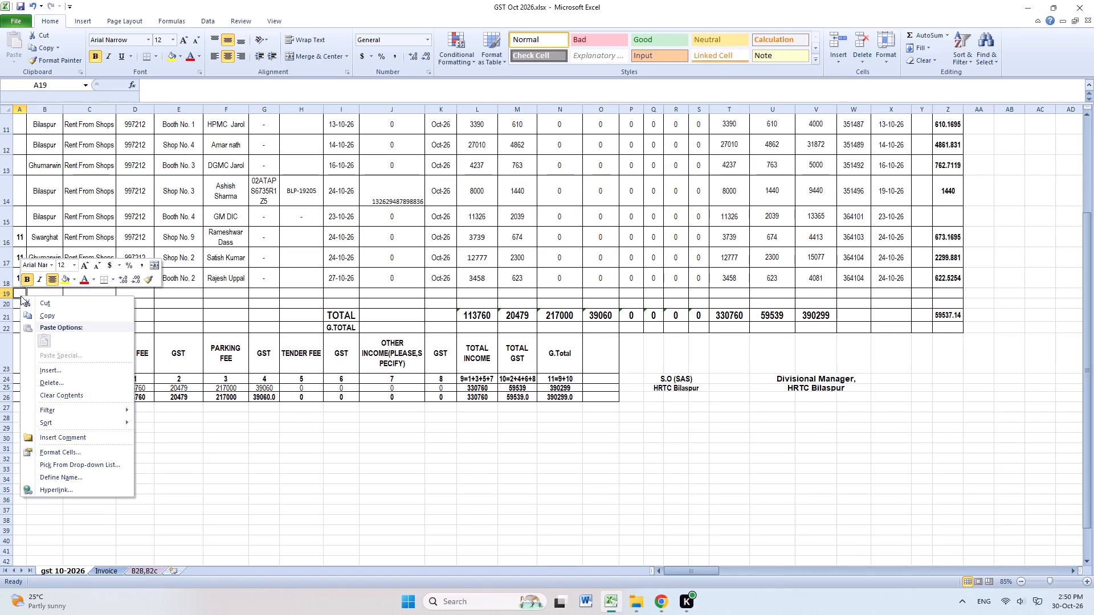
click(50, 374)
click(42, 374)
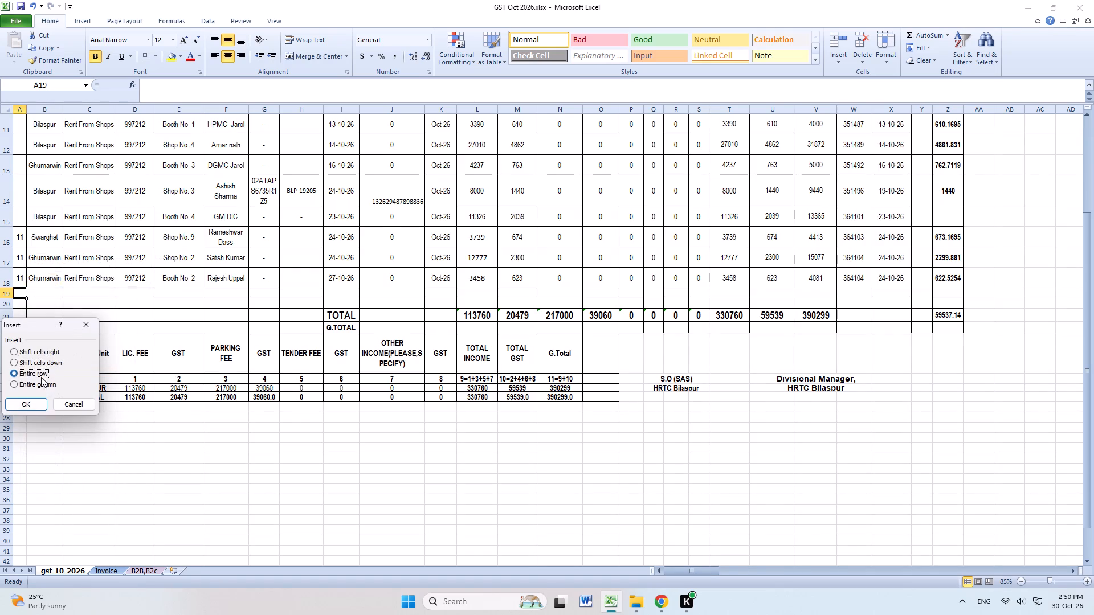
click(37, 400)
right_click(22, 296)
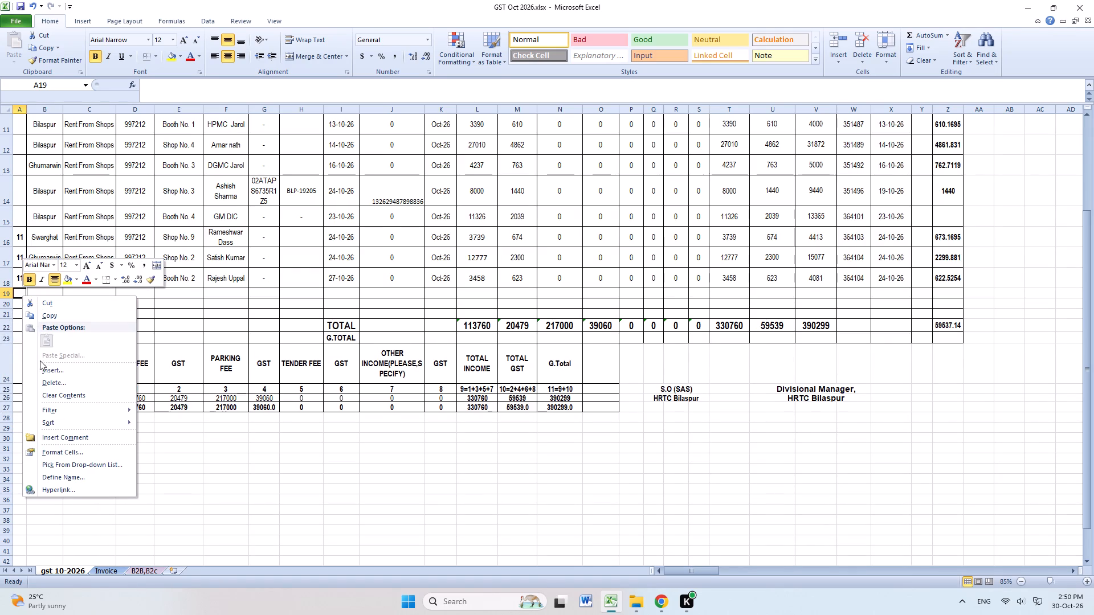
click(40, 364)
click(40, 365)
click(37, 392)
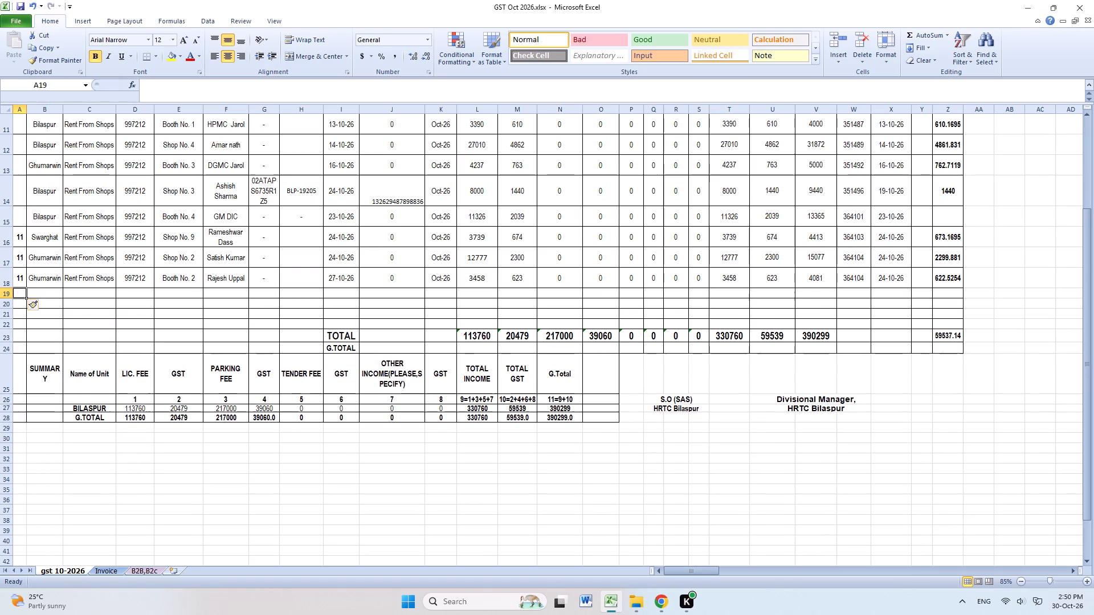
right_click(22, 294)
click(38, 364)
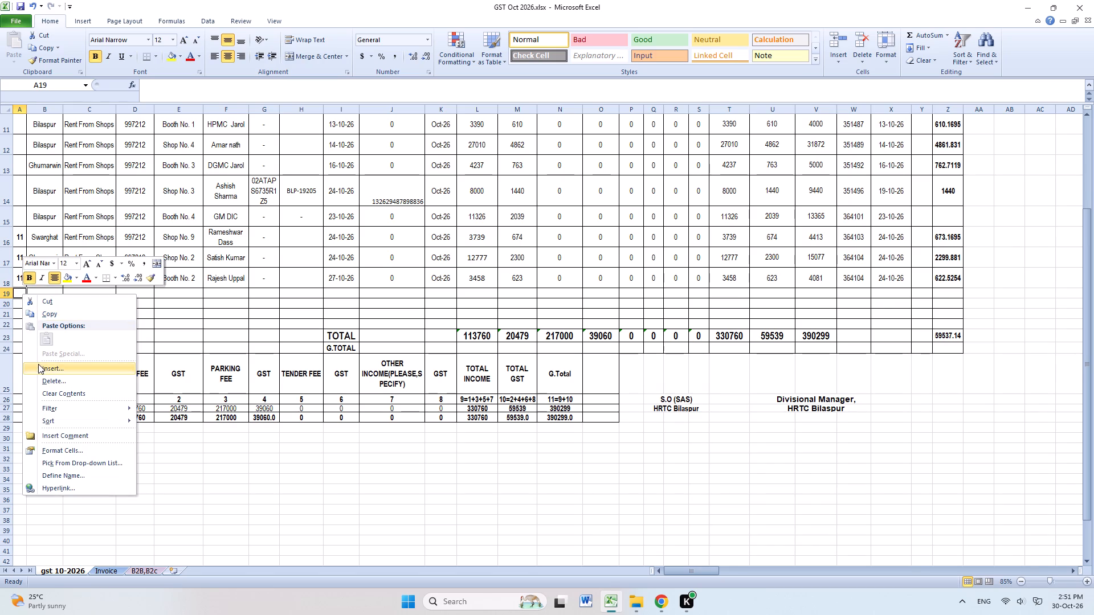
click(35, 366)
click(29, 393)
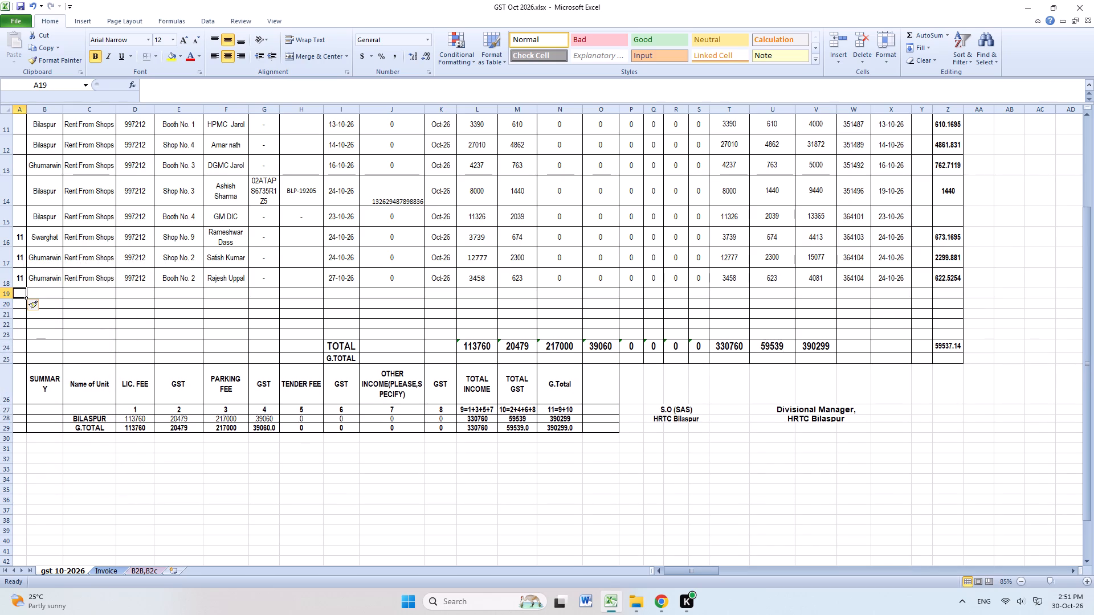
right_click(20, 294)
click(40, 368)
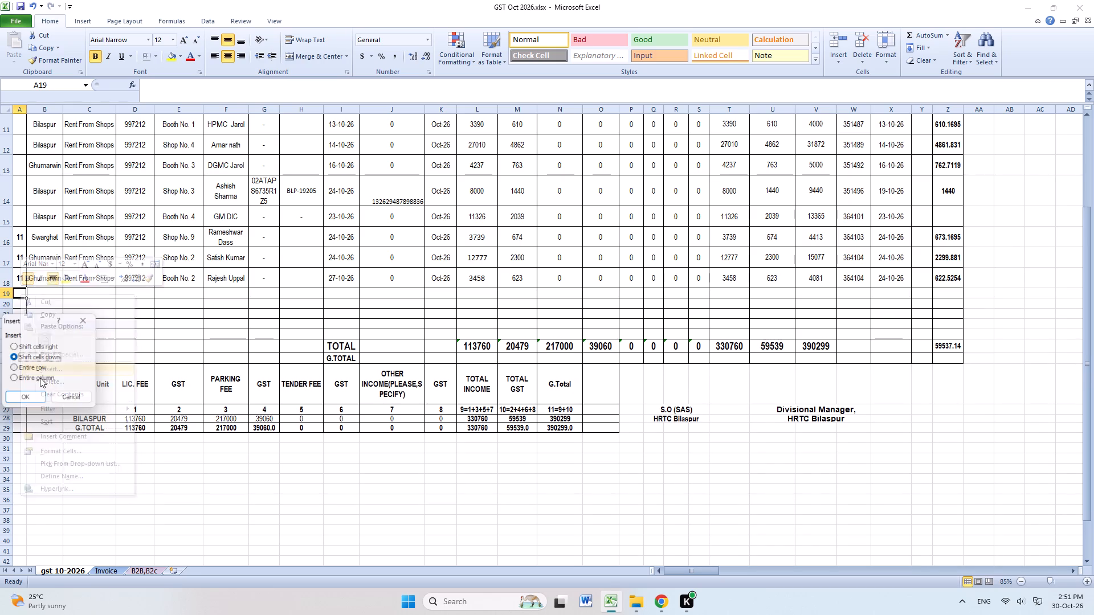
click(40, 368)
click(33, 399)
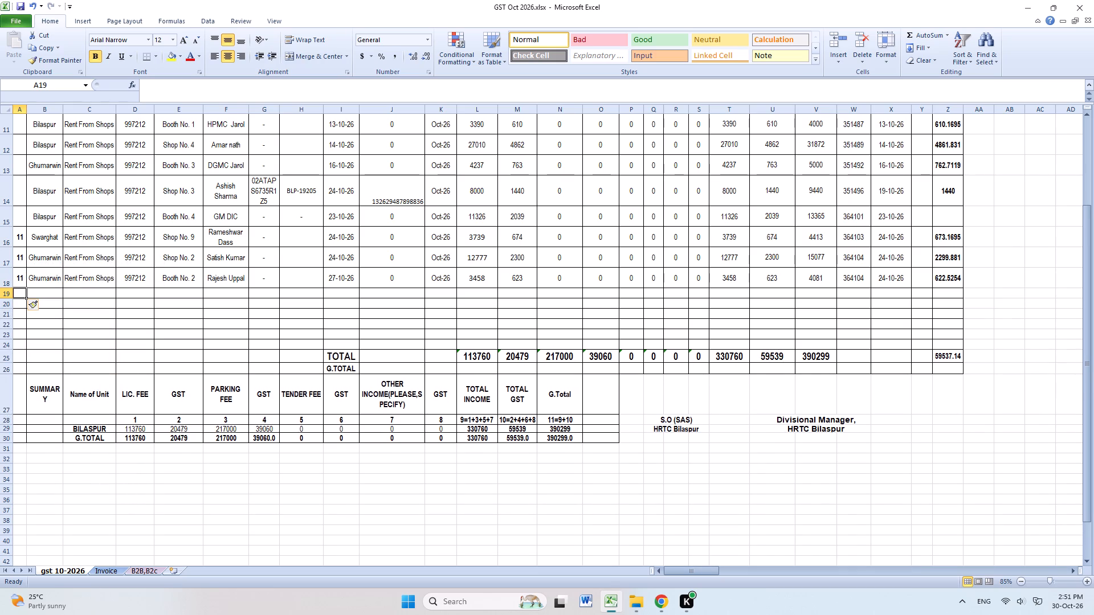
click(119, 325)
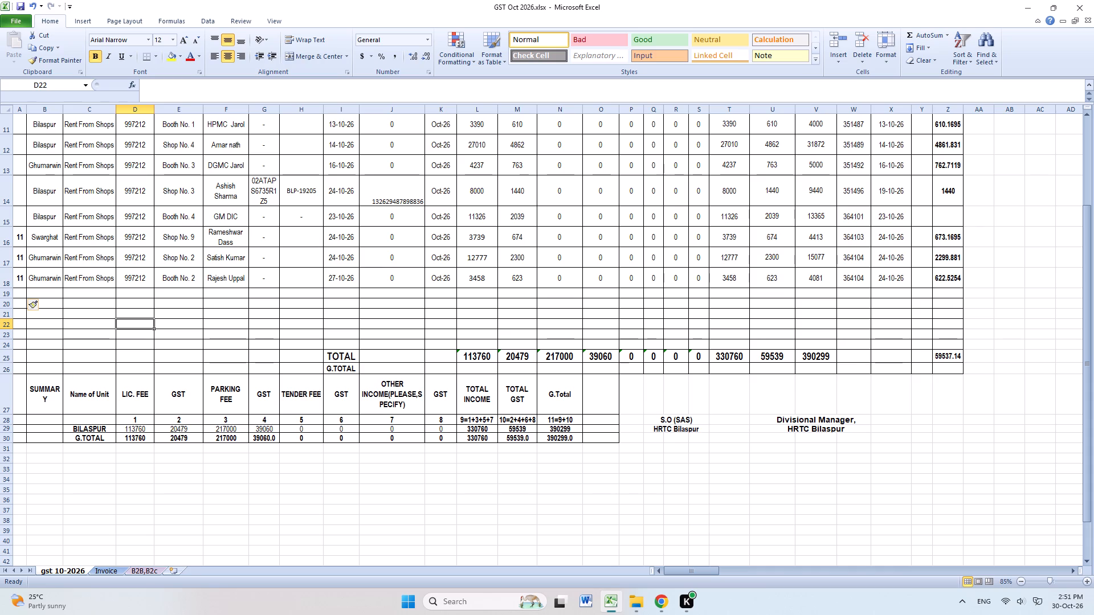
Set the GST amount in column M of row 18, the Ghumarwin Booth No. 2 entry, to 622.
click(485, 276)
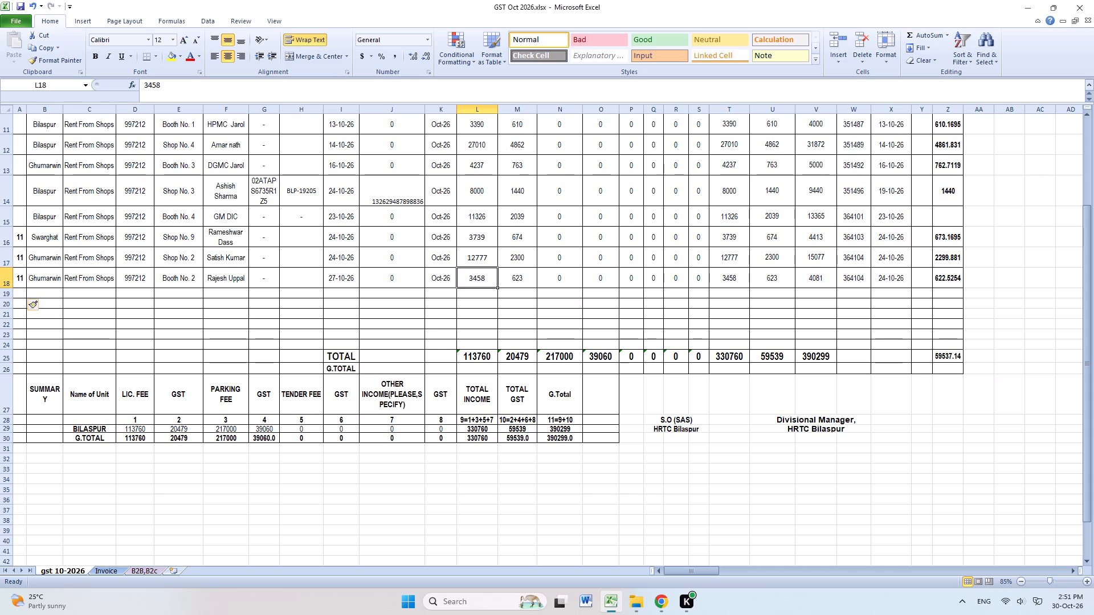
click(525, 281)
double_click(526, 279)
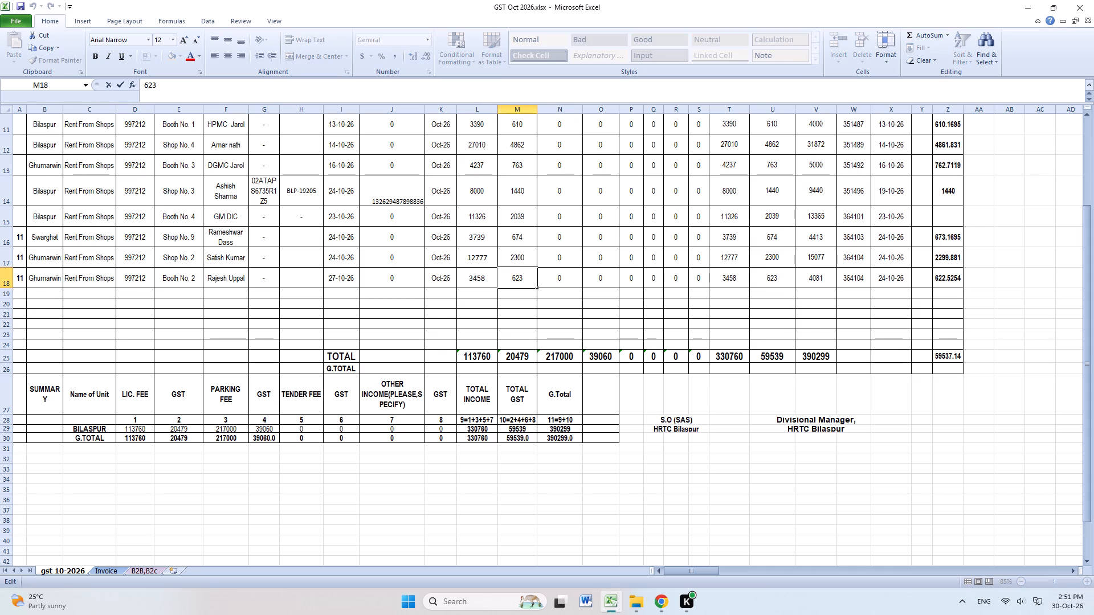
key(BackSpace)
key(2)
click(724, 280)
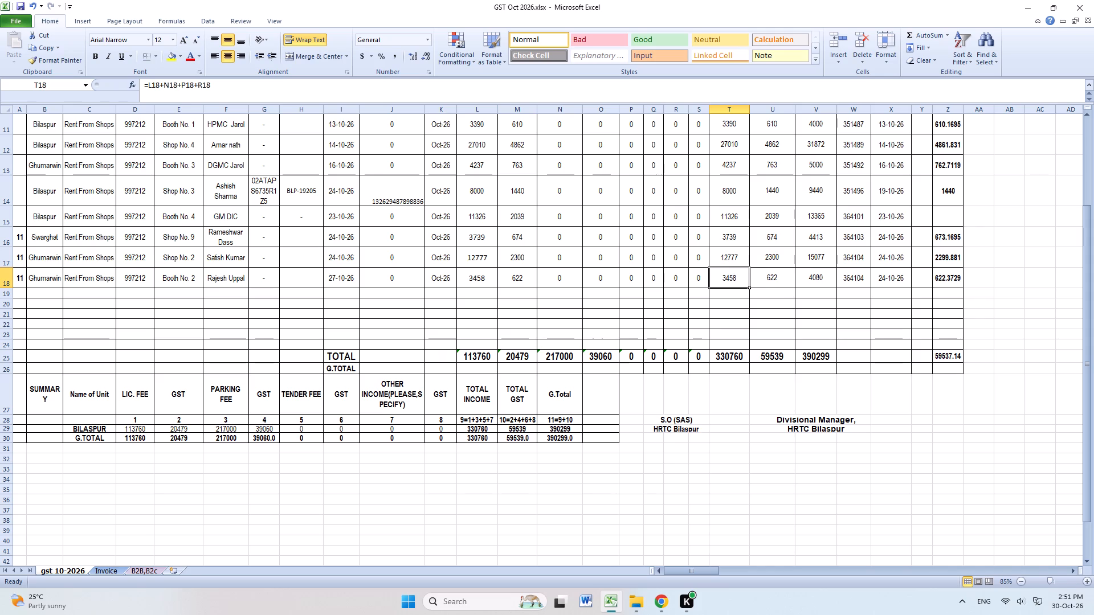
click(844, 280)
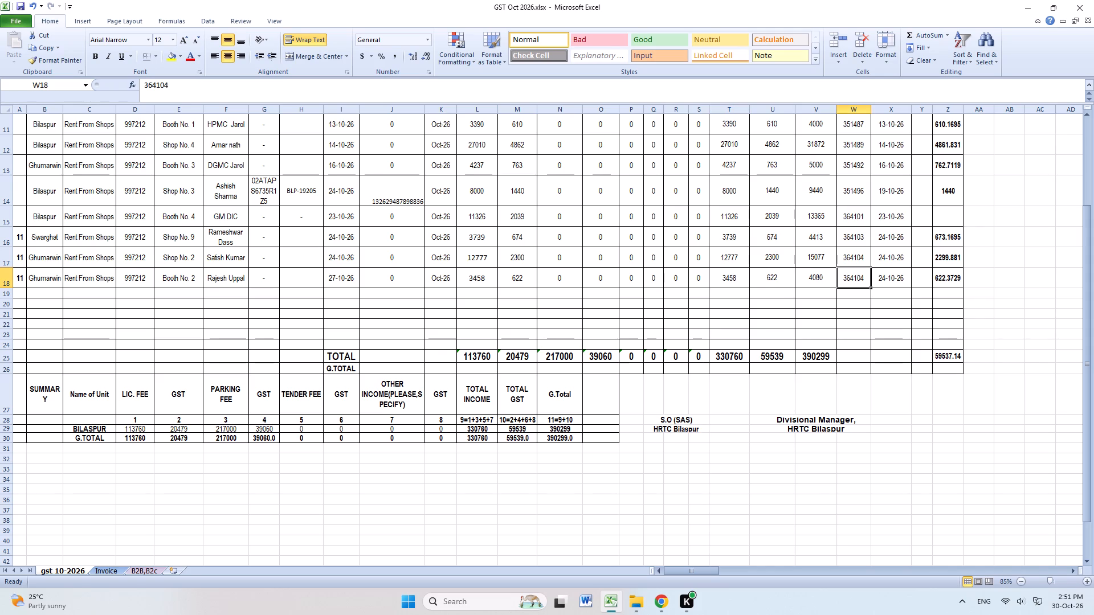
double_click(865, 278)
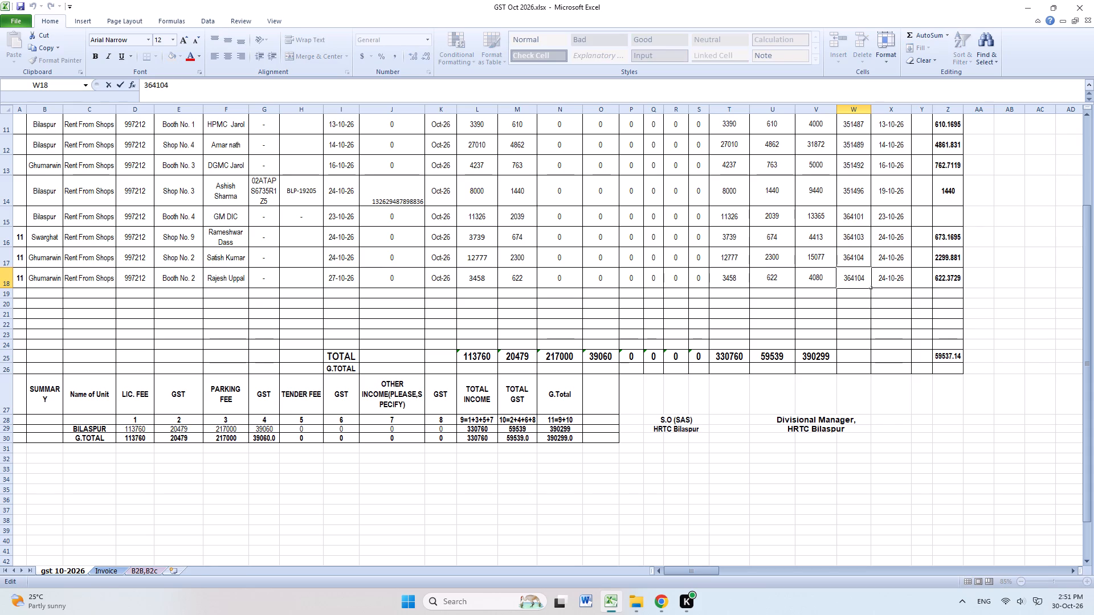
key(BackSpace)
key(8)
Set the receipt date in column X of row 18 to 27-10-26.
click(907, 278)
double_click(909, 277)
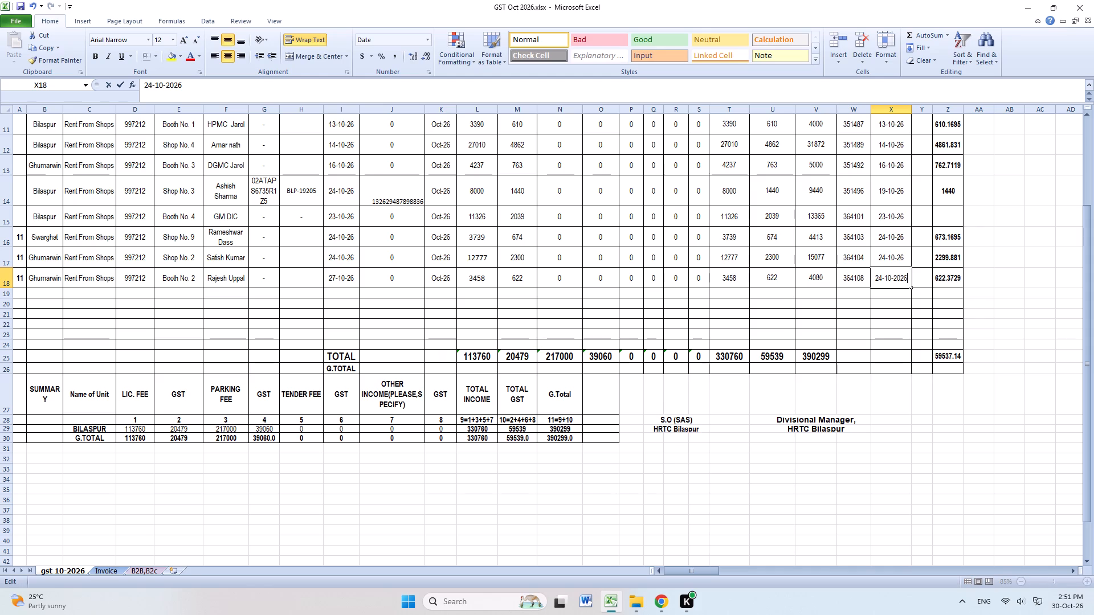
drag(910, 276, 872, 278)
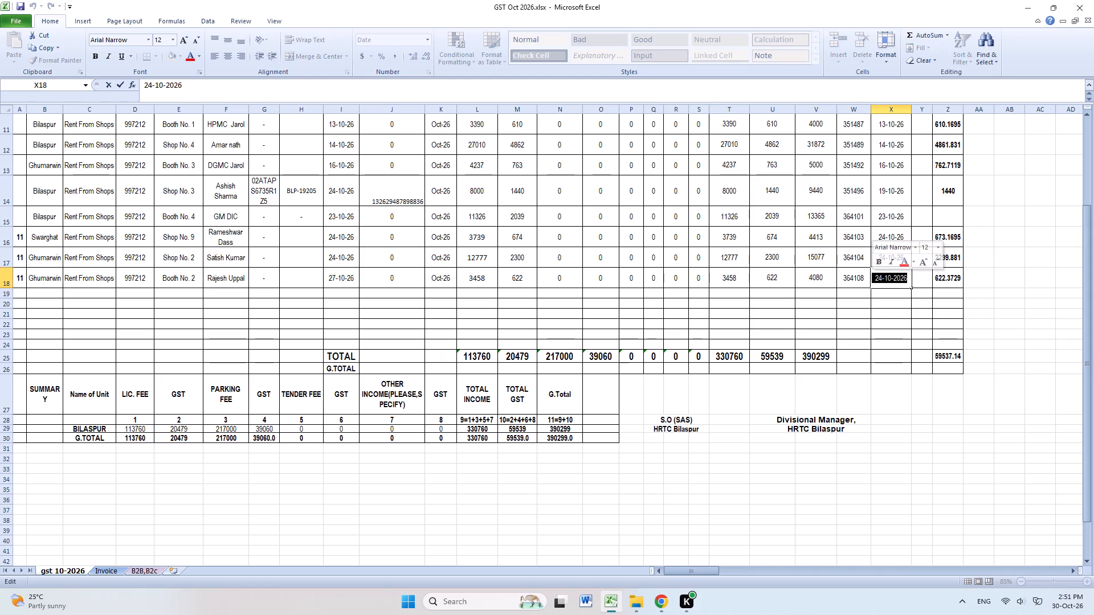
text(217-)
key(BackSpace)
key(BackSpace)
key(BackSpace)
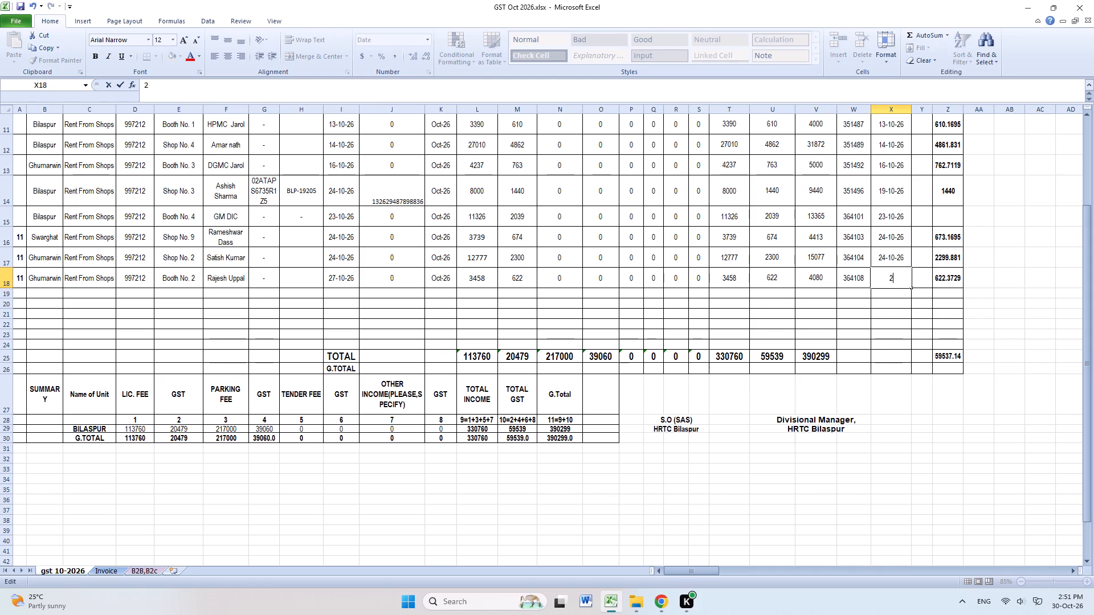
key(BackSpace)
text(27-10-26)
key(Return)
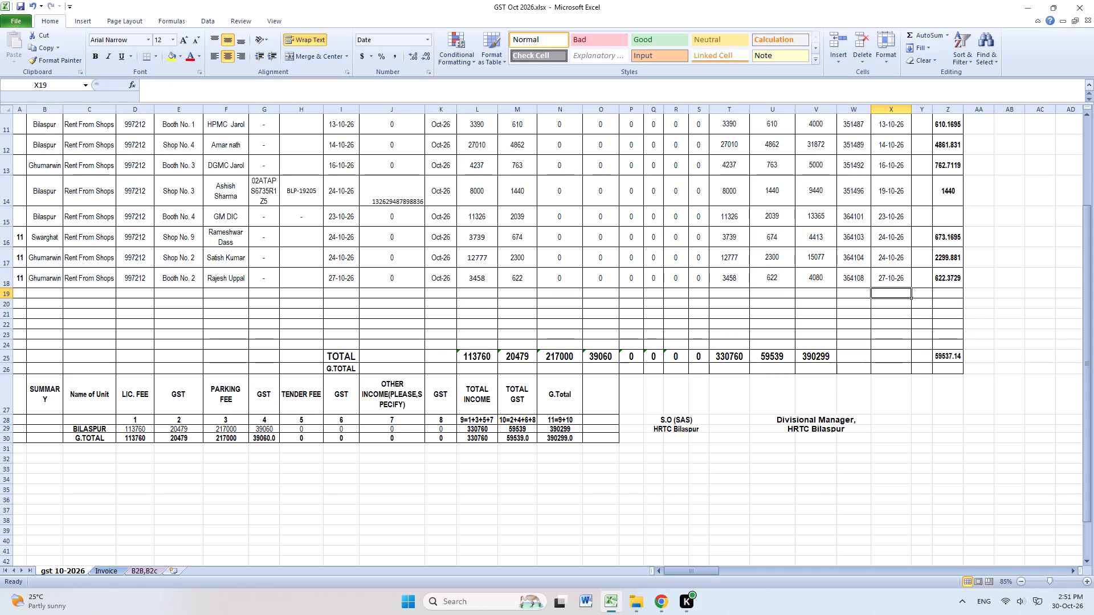
Check row 18's date, month, licence fee, total and receipt details, comparing the receipt number with row 17.
click(862, 264)
click(860, 281)
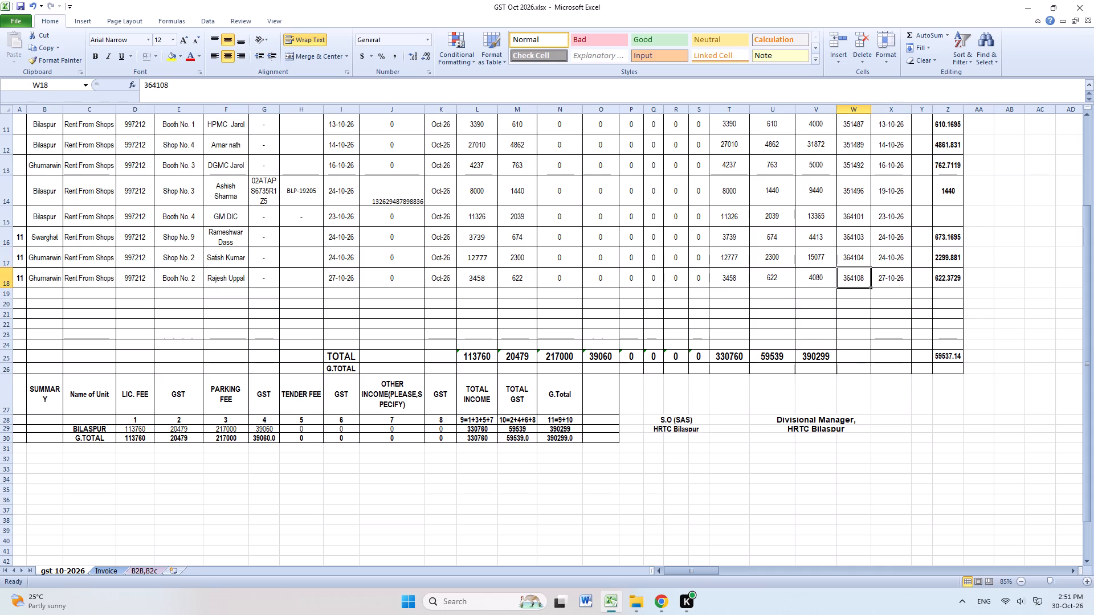
click(863, 260)
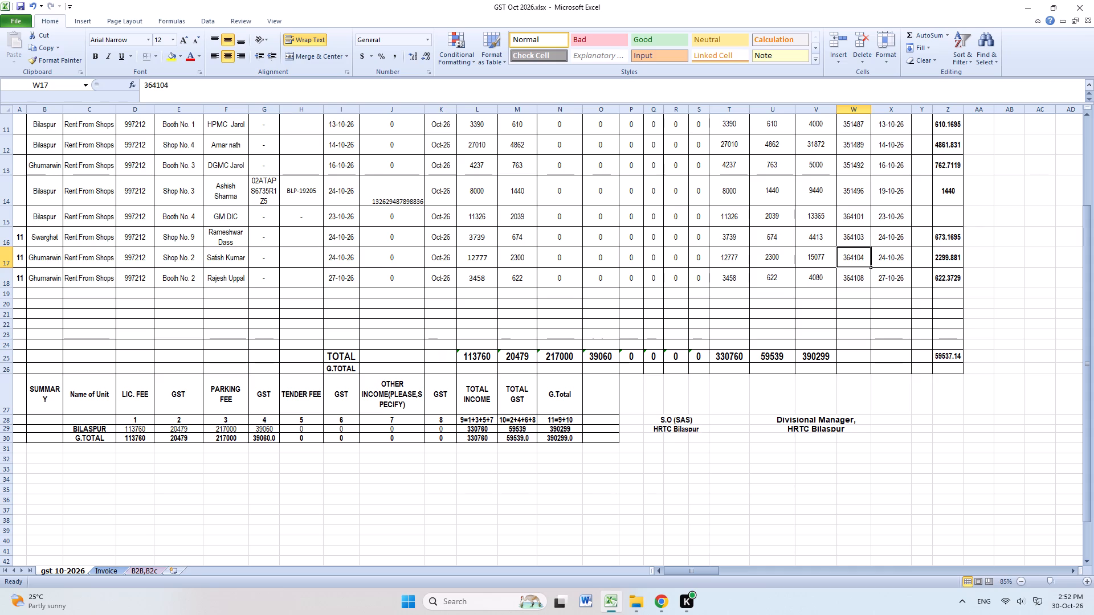
click(856, 281)
click(484, 281)
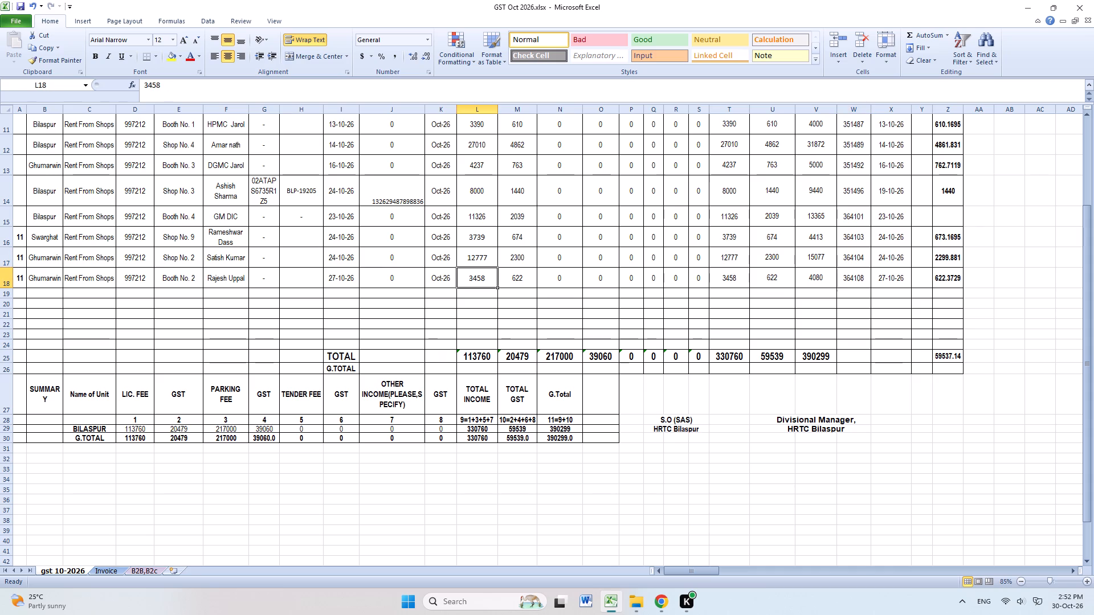
click(338, 276)
click(437, 281)
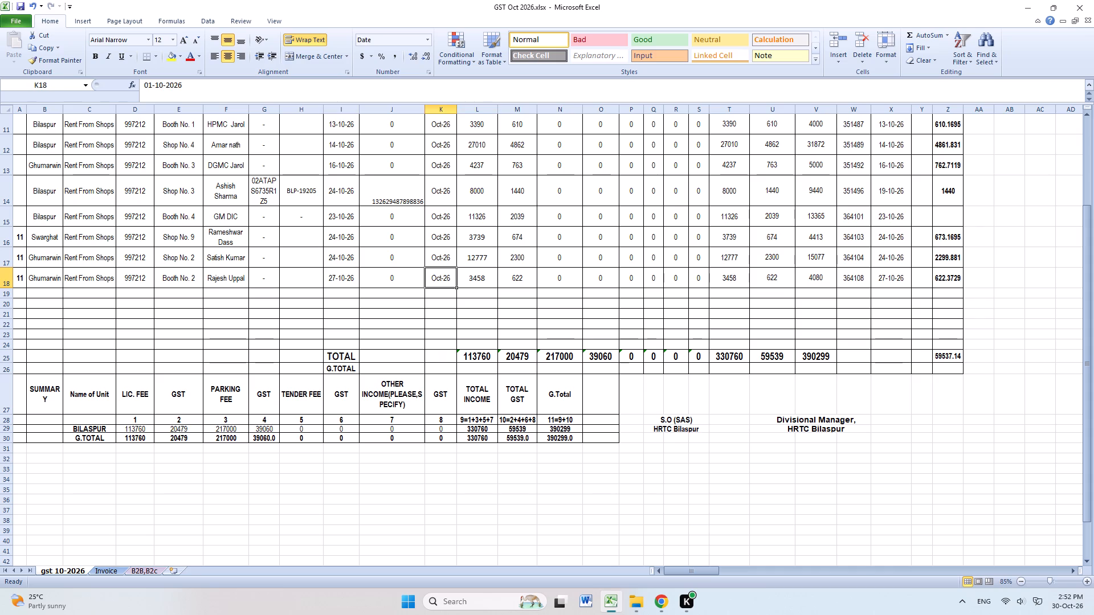
click(463, 285)
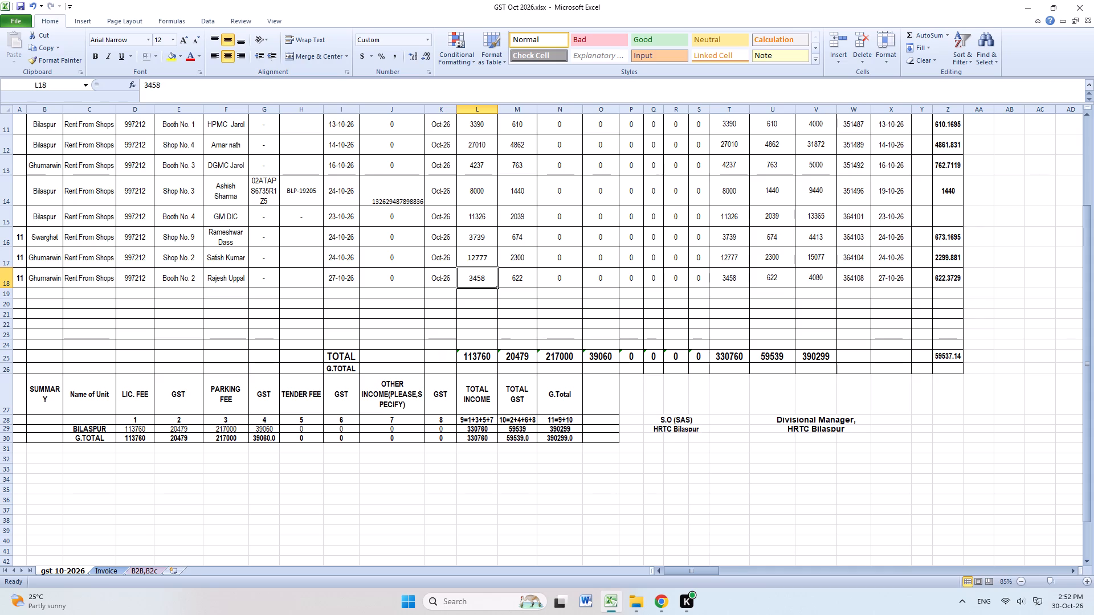
click(816, 280)
click(864, 278)
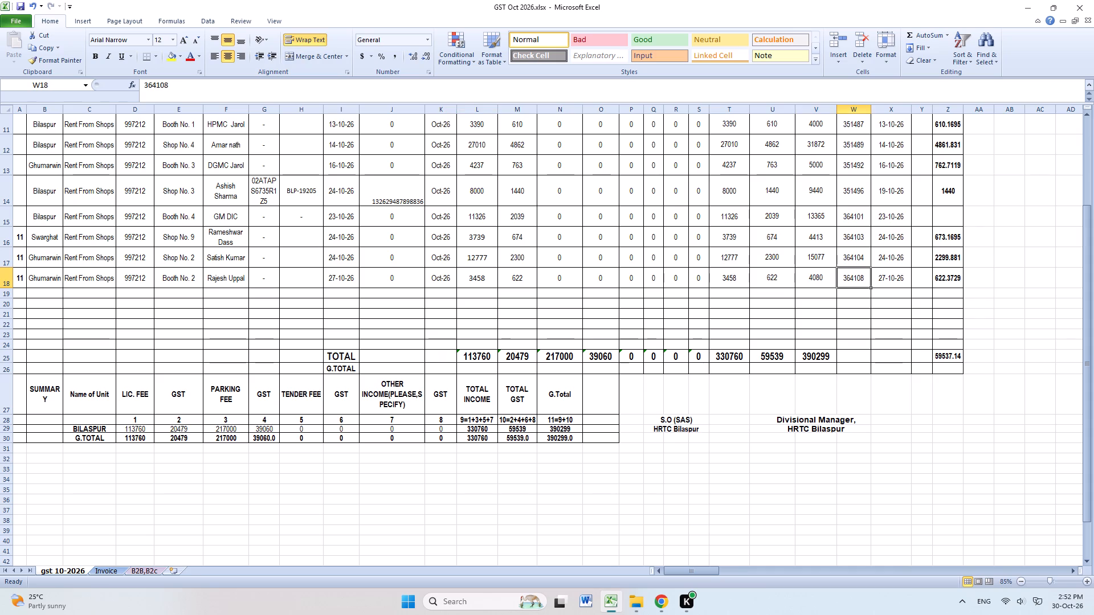
click(880, 281)
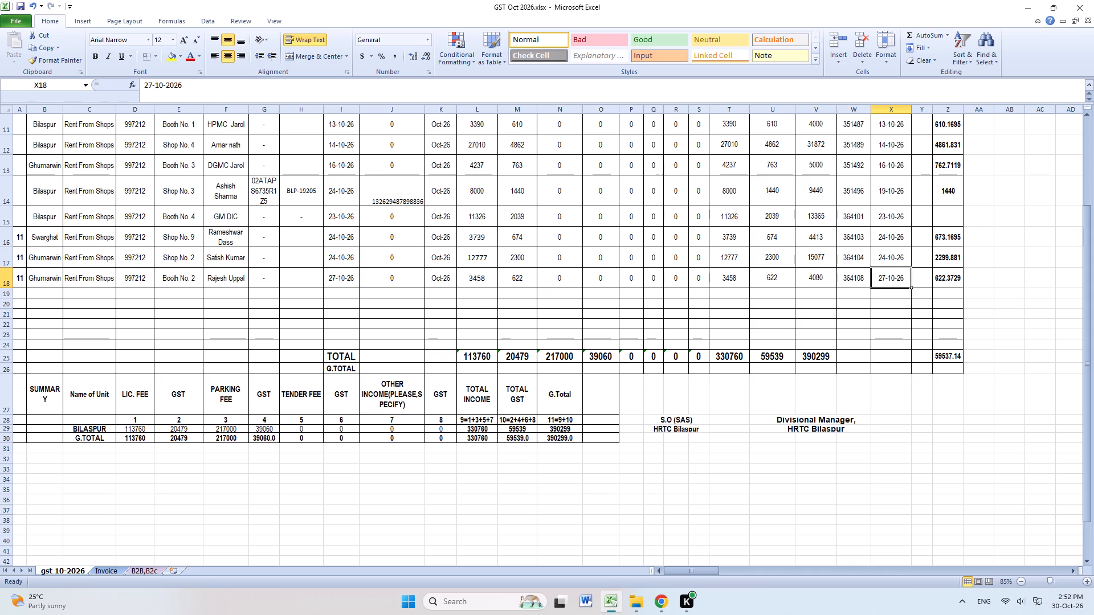
Start a new entry in row 19 with unit Bilaspur, description Rent From Shops and code 997212.
click(44, 293)
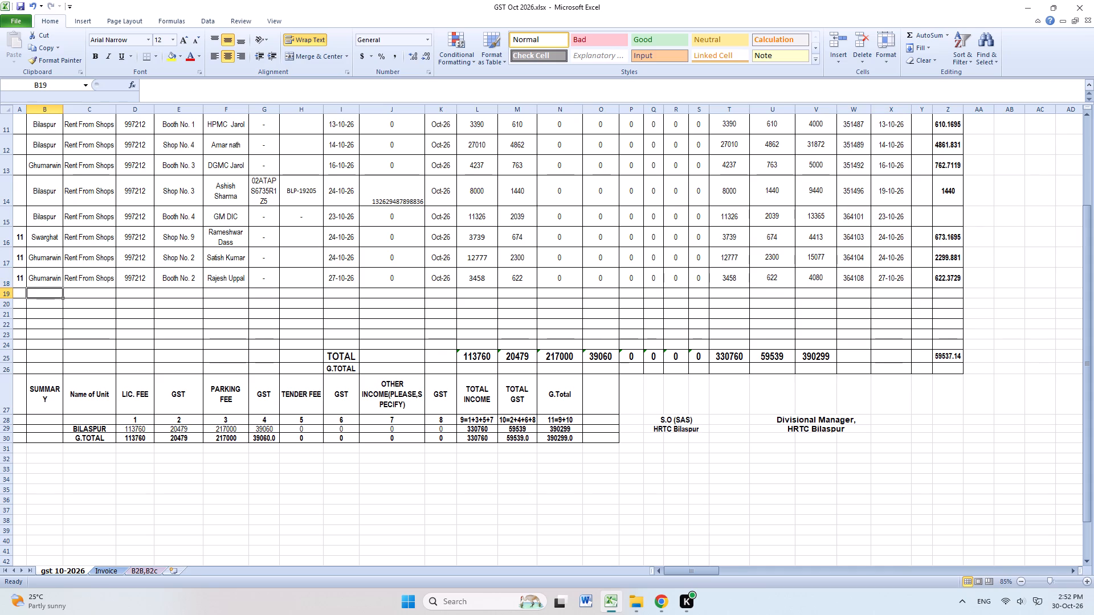
key(b)
key(Tab)
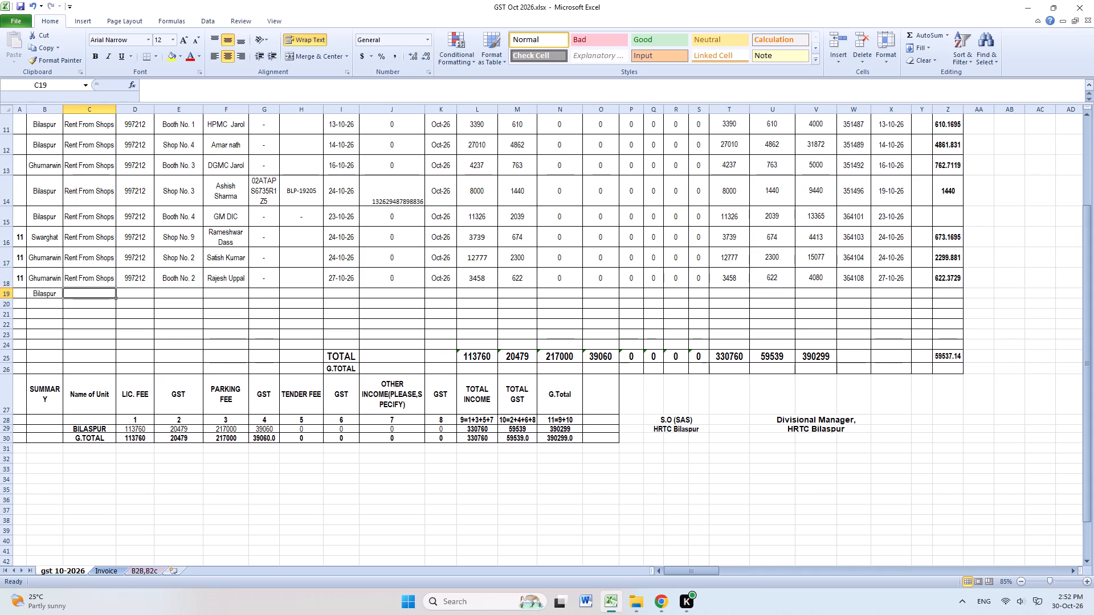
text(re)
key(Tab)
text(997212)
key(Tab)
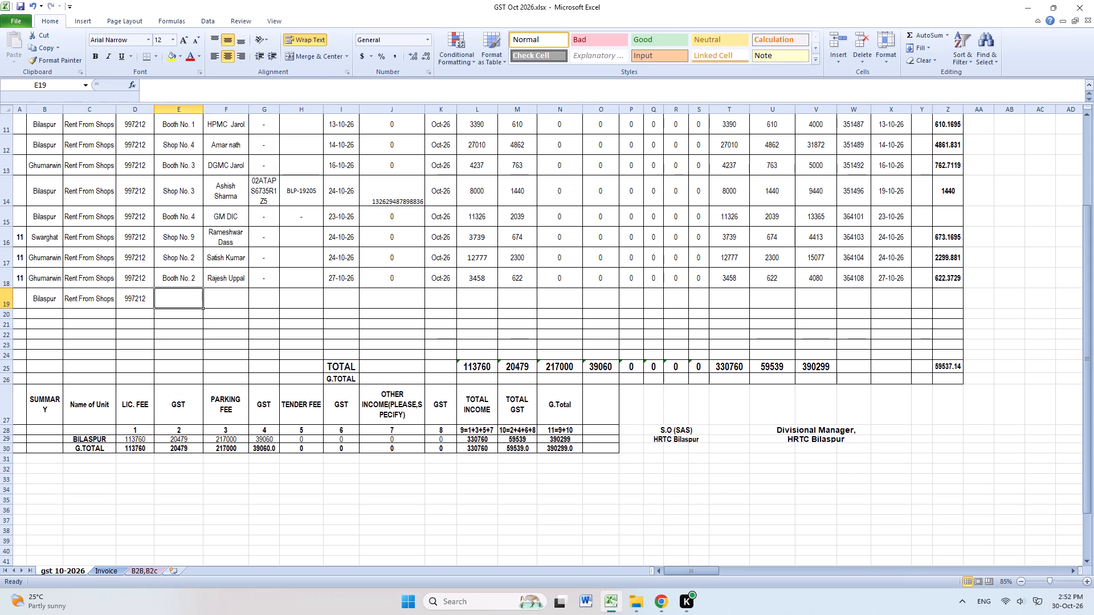
Enter Booth No. 1 as the shop/stall number in row 19.
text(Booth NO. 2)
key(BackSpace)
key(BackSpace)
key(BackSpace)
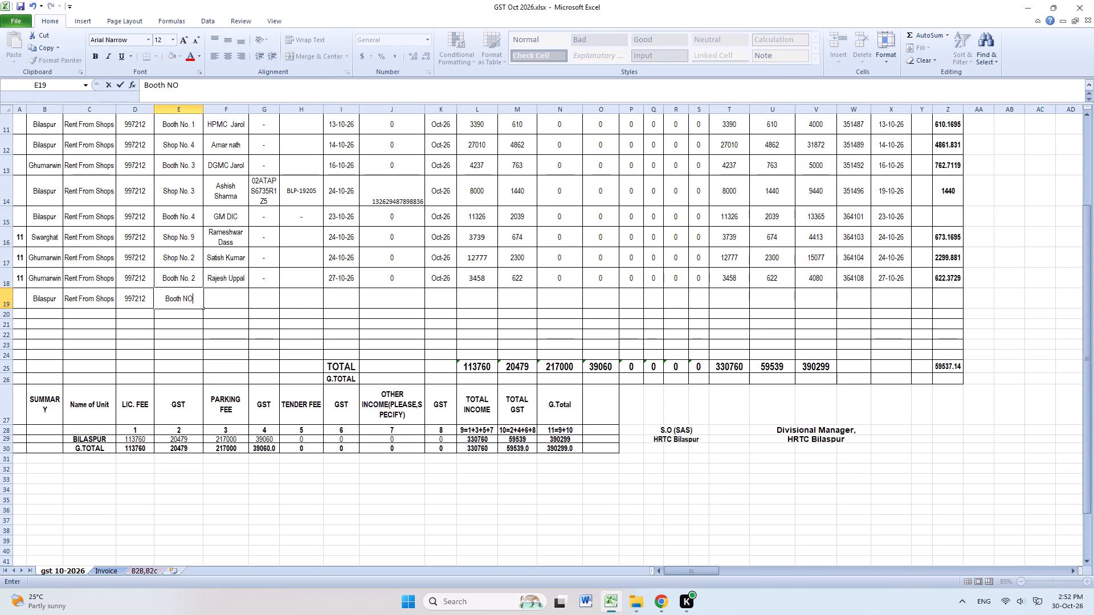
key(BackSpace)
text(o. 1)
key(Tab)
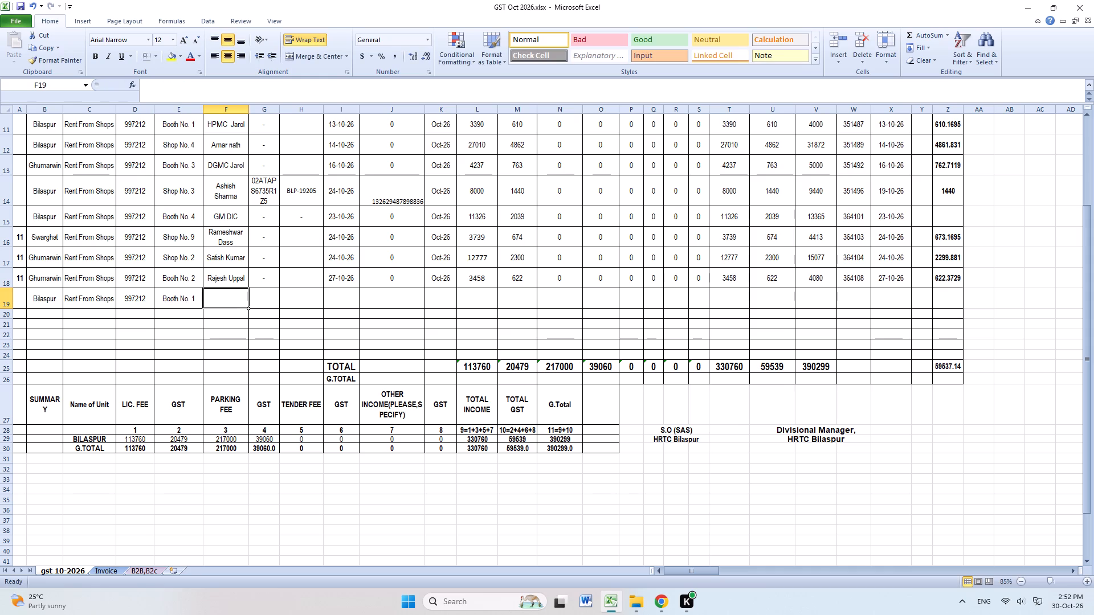
Enter HPMC Jarol as the name of party in row 19.
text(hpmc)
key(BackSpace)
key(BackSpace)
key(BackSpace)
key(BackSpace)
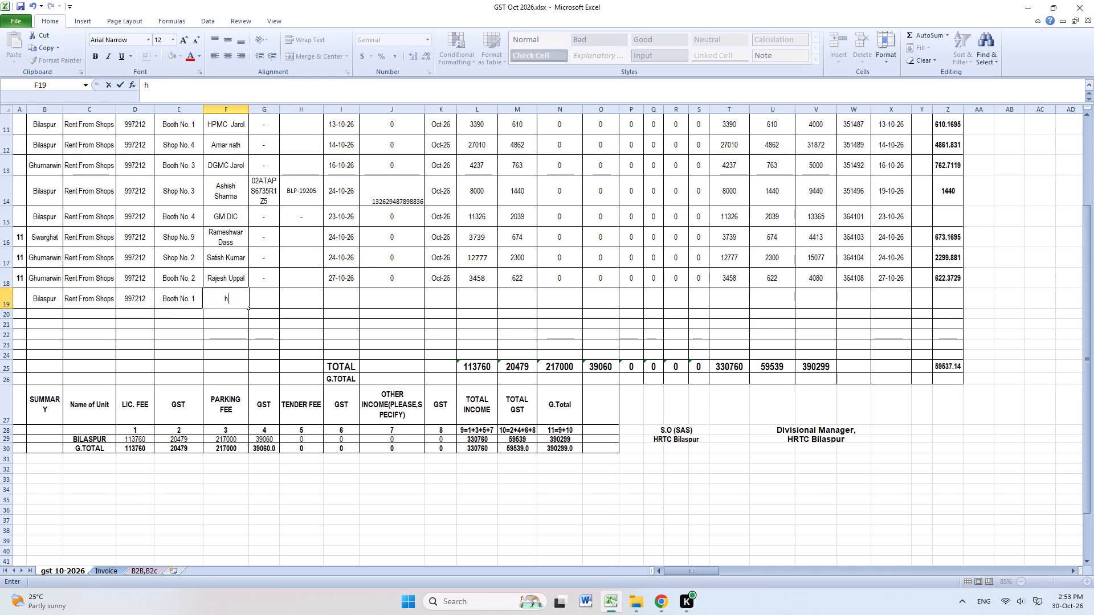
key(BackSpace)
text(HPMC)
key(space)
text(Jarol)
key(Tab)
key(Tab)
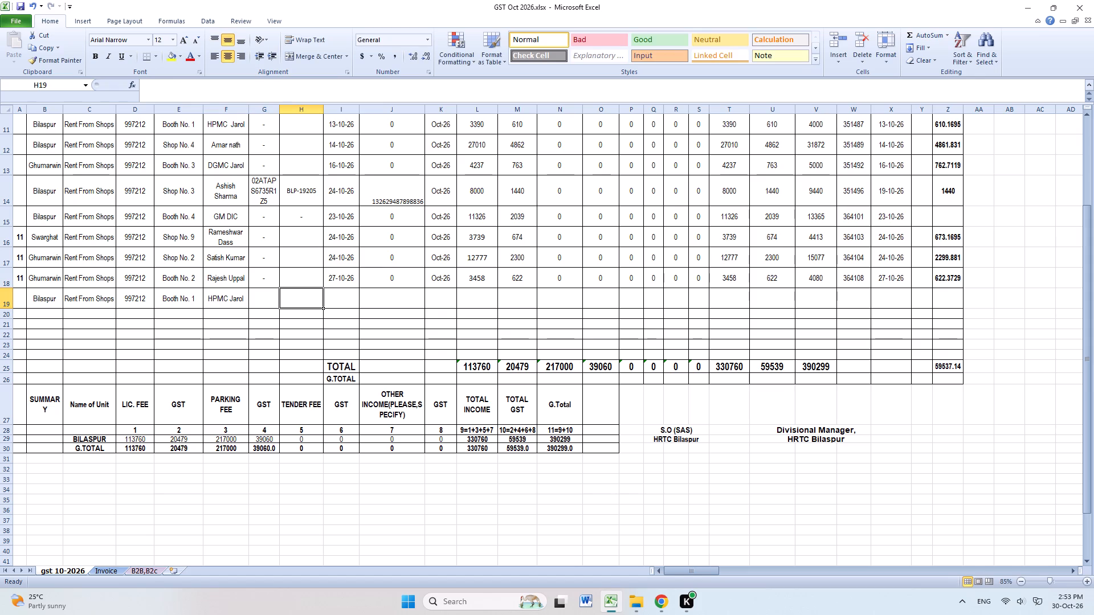
Fill row 19's invoice details with a dash for the GST number, invoice date 28-10-26 and acknowledgement number 0.
click(279, 301)
click(268, 300)
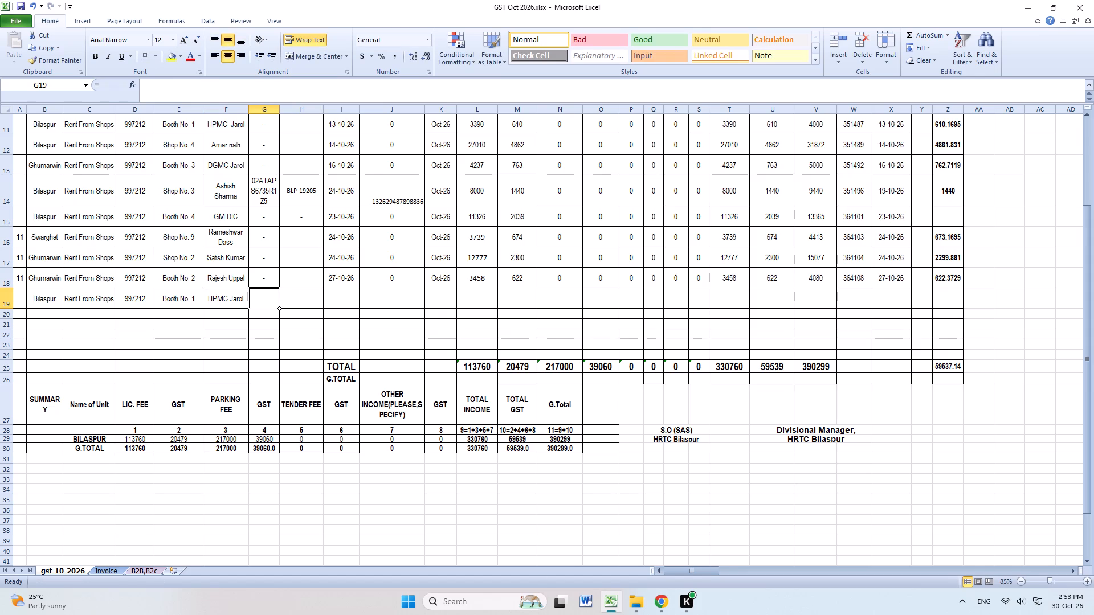
key(minus)
key(Tab)
key(Tab)
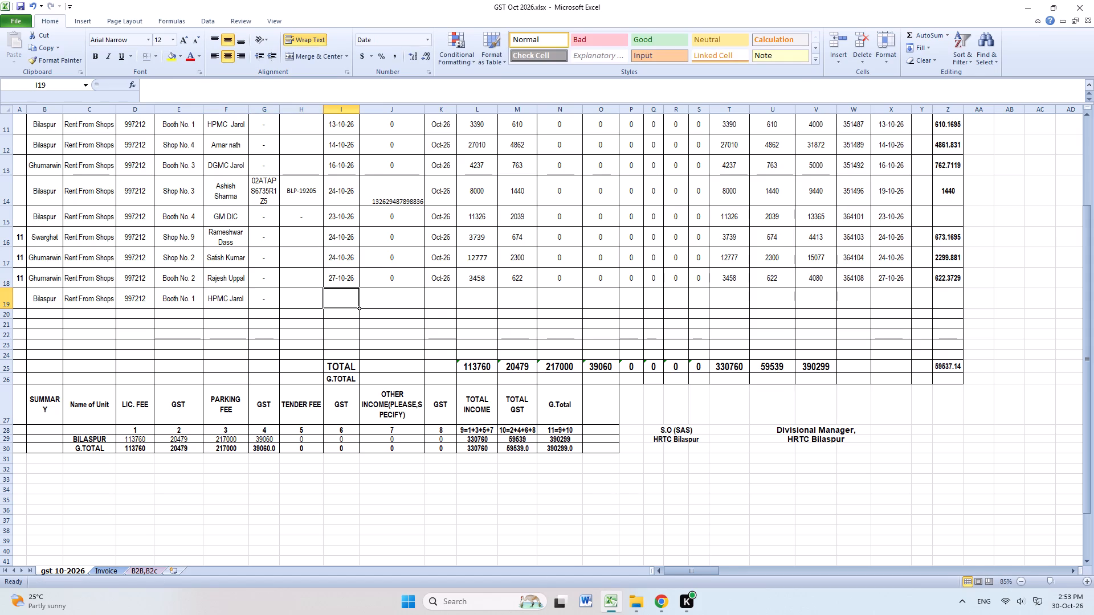
text(28-10-)
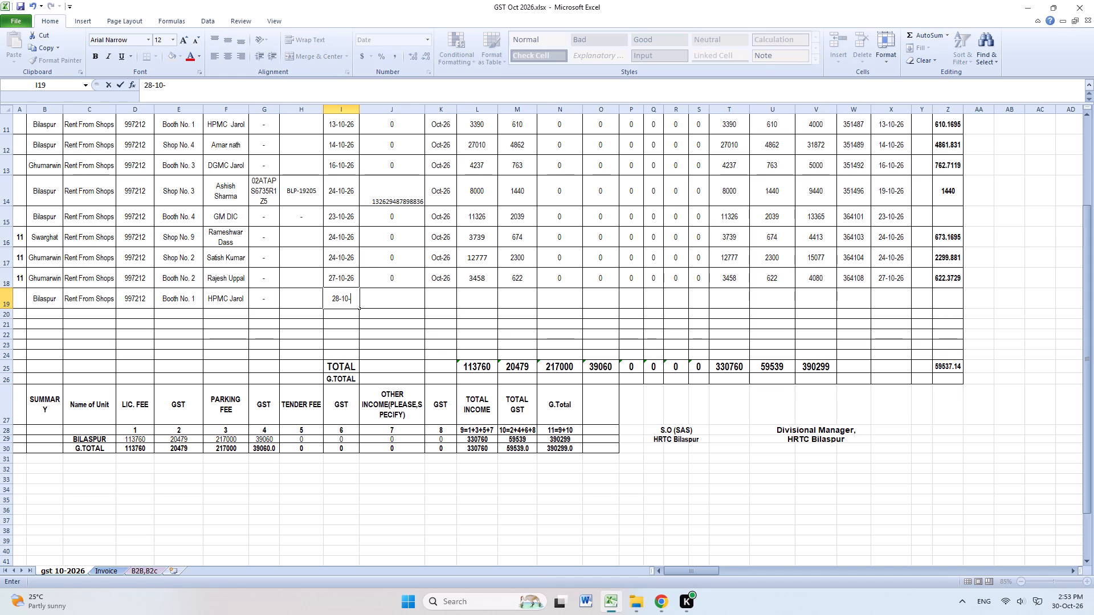
text(26)
key(Tab)
key(0)
key(Tab)
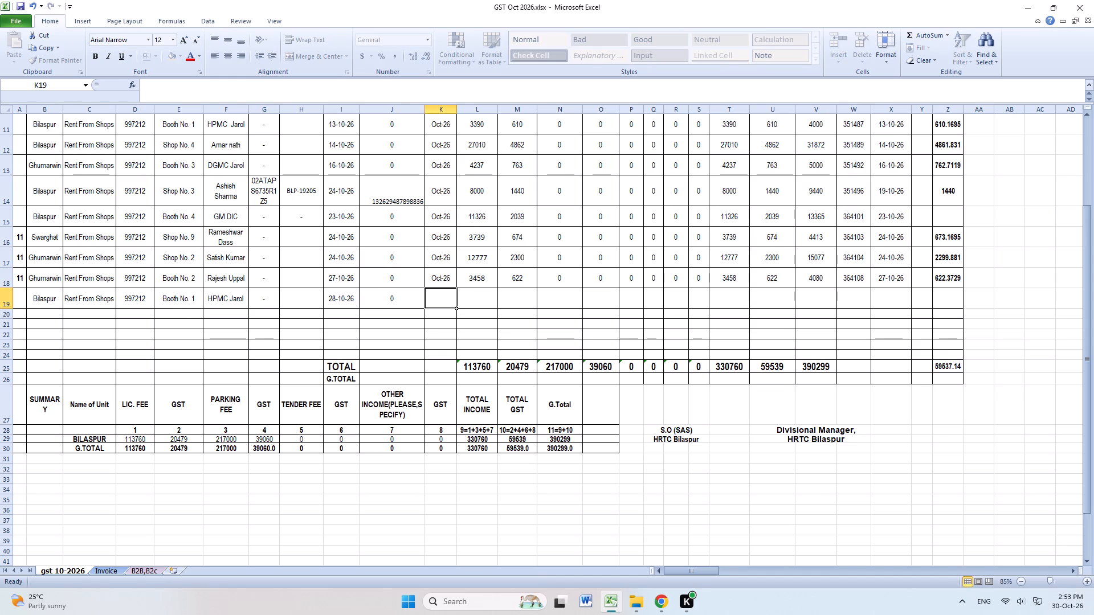
Copy the Oct-26 period of rent from row 18 down through row 24 as identical values.
click(438, 278)
drag(456, 287, 456, 293)
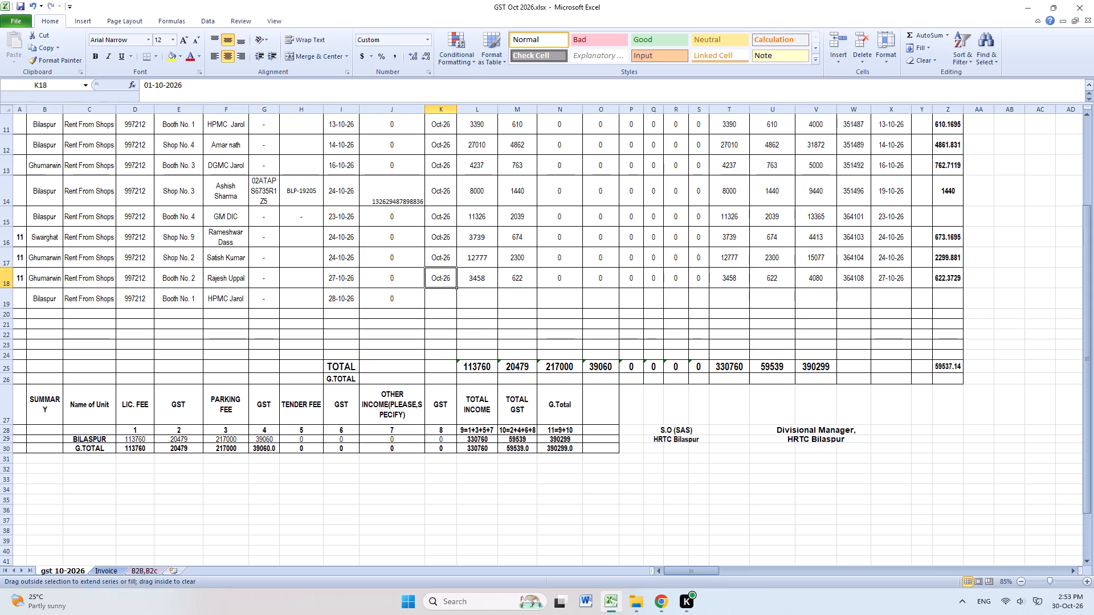
drag(456, 293, 456, 357)
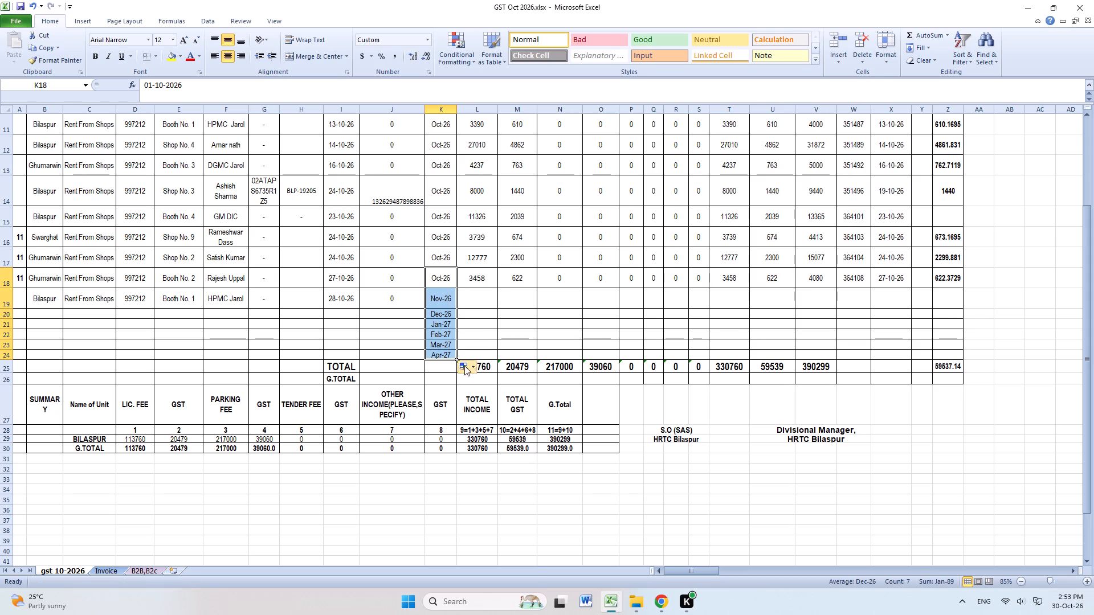
click(470, 367)
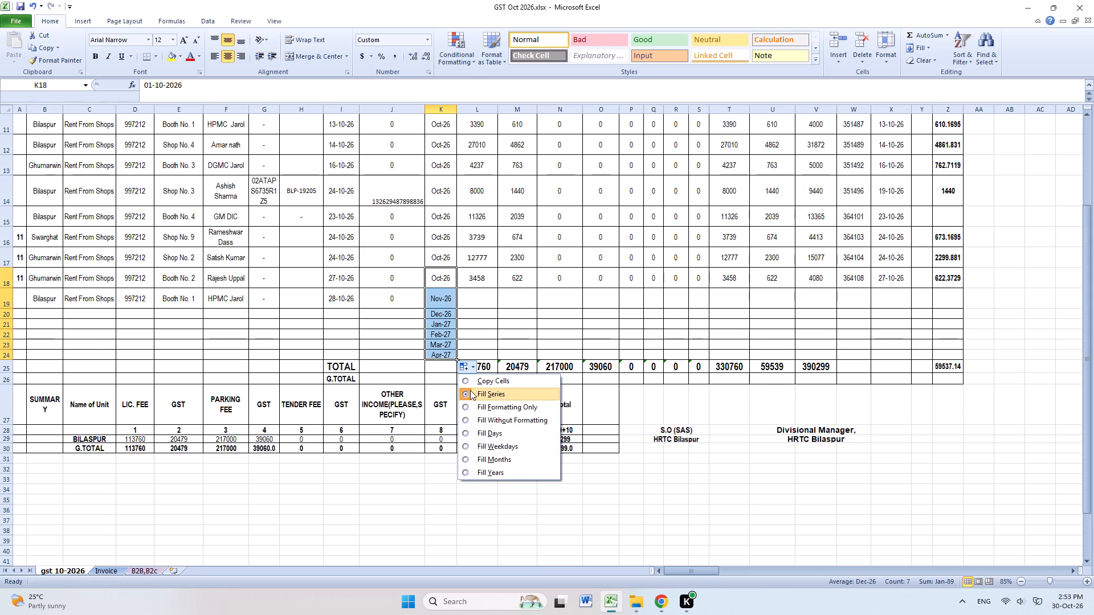
click(476, 383)
Enter a licence fee of 3390 and GST of 610 in row 19.
click(472, 301)
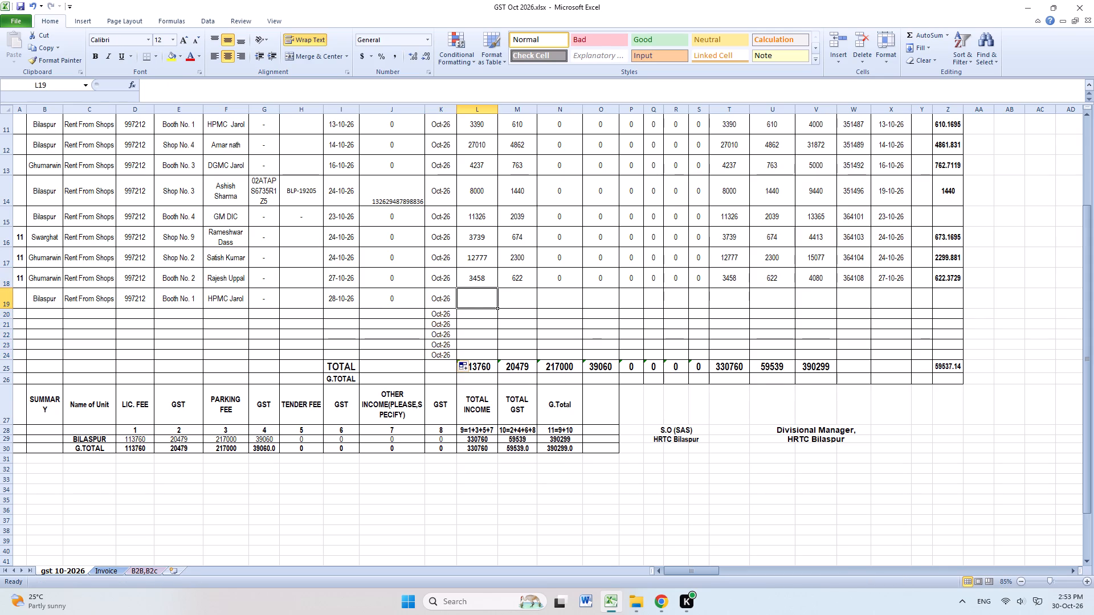
text(3390)
key(Tab)
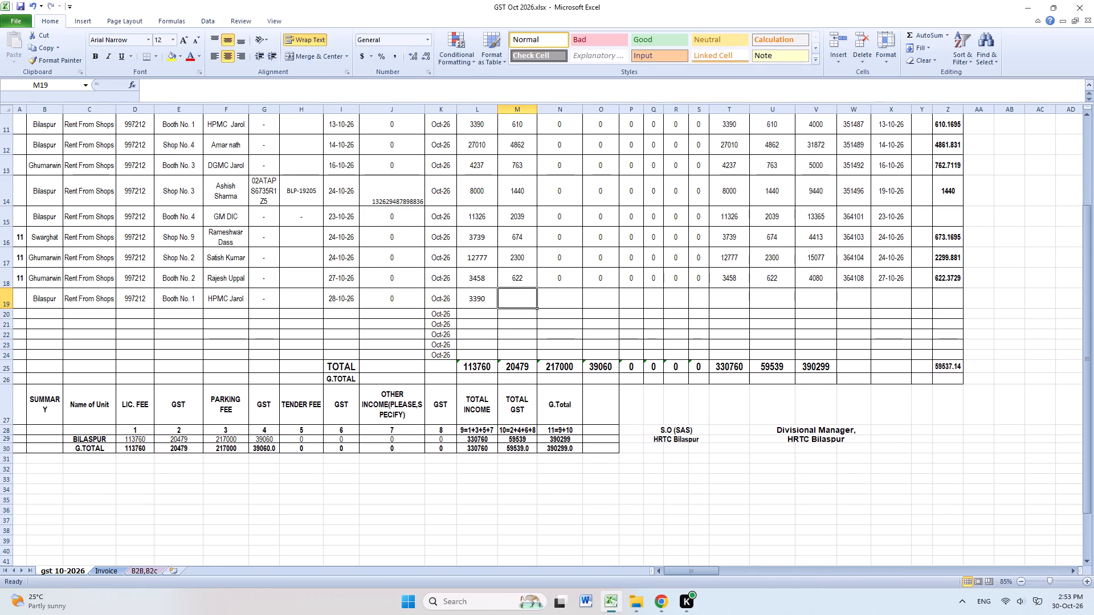
text(610)
key(Tab)
Enter 0 in row 19's parking fee, tender fee, other income and their GST columns, N through S.
key(0)
key(Tab)
key(0)
key(Tab)
key(0)
key(Tab)
key(0)
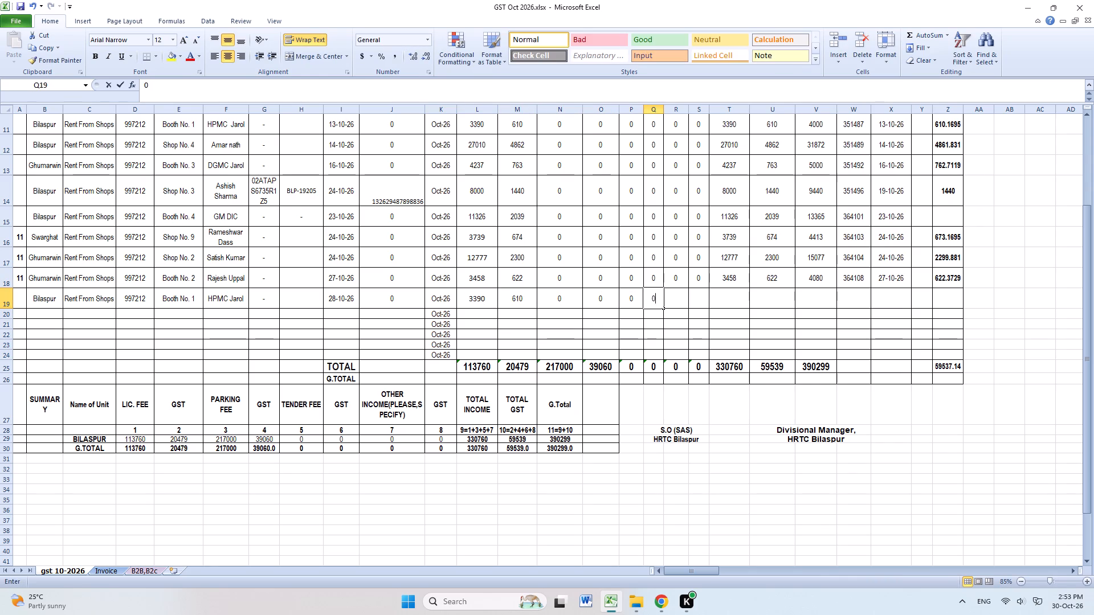
key(Tab)
key(0)
key(Tab)
key(0)
key(Tab)
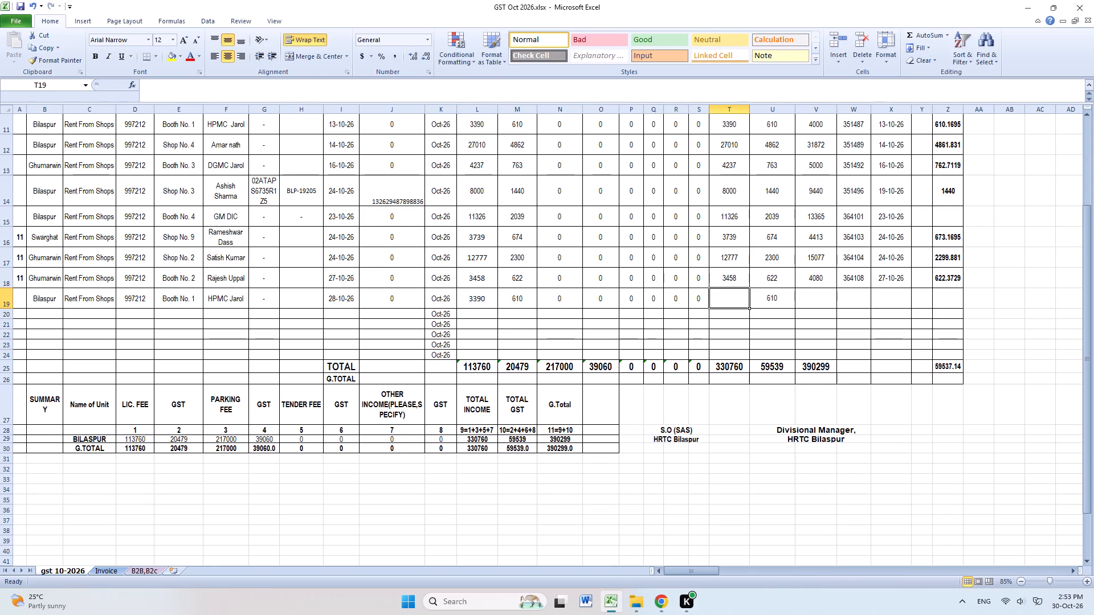
Enter 3390 as the total income in column T of row 19.
text(3390)
key(Tab)
key(Tab)
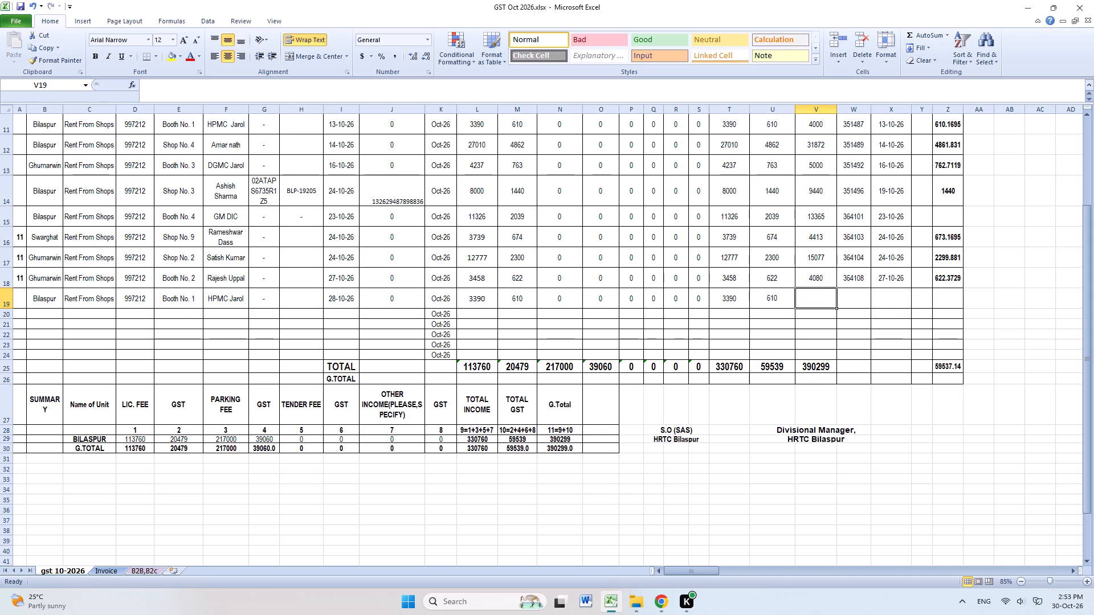
Fill the total income plus GST formula in column V from row 18 down through row 24.
click(827, 276)
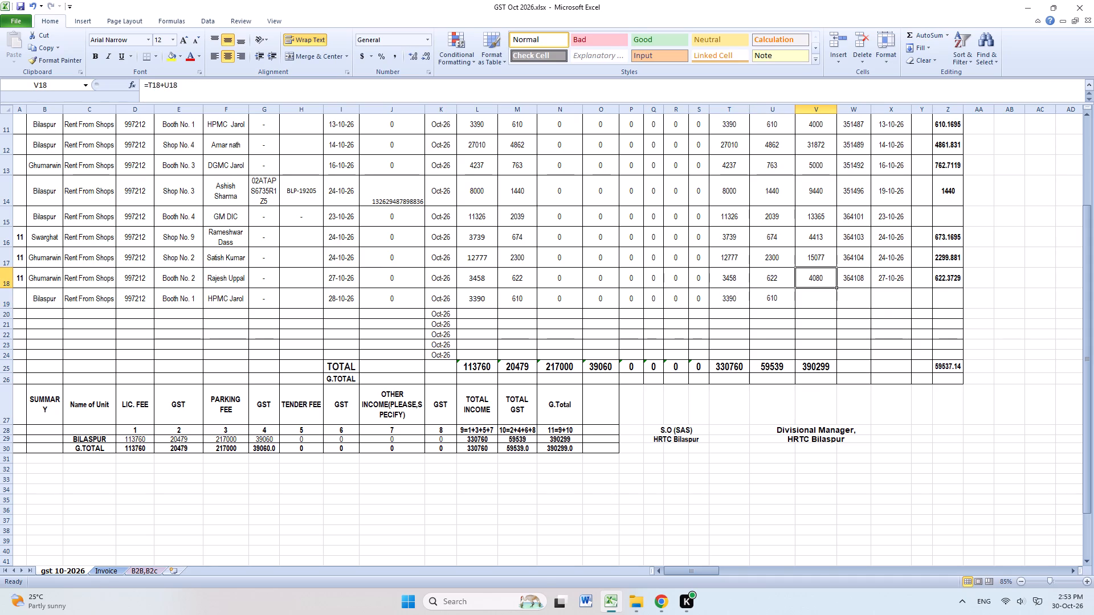
drag(836, 288, 836, 304)
click(858, 294)
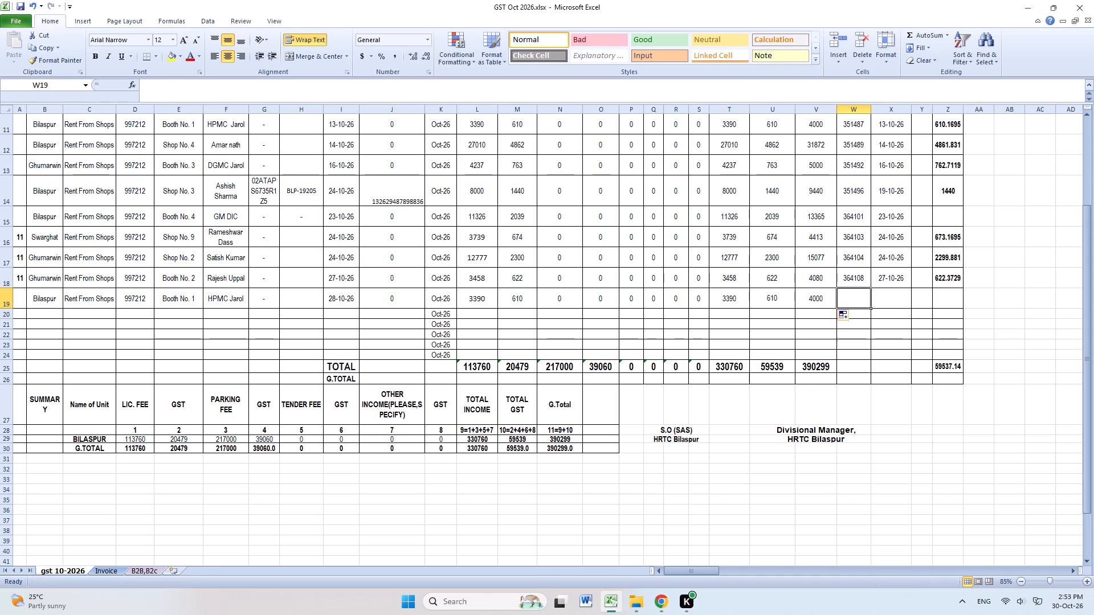
click(815, 299)
drag(836, 307, 830, 355)
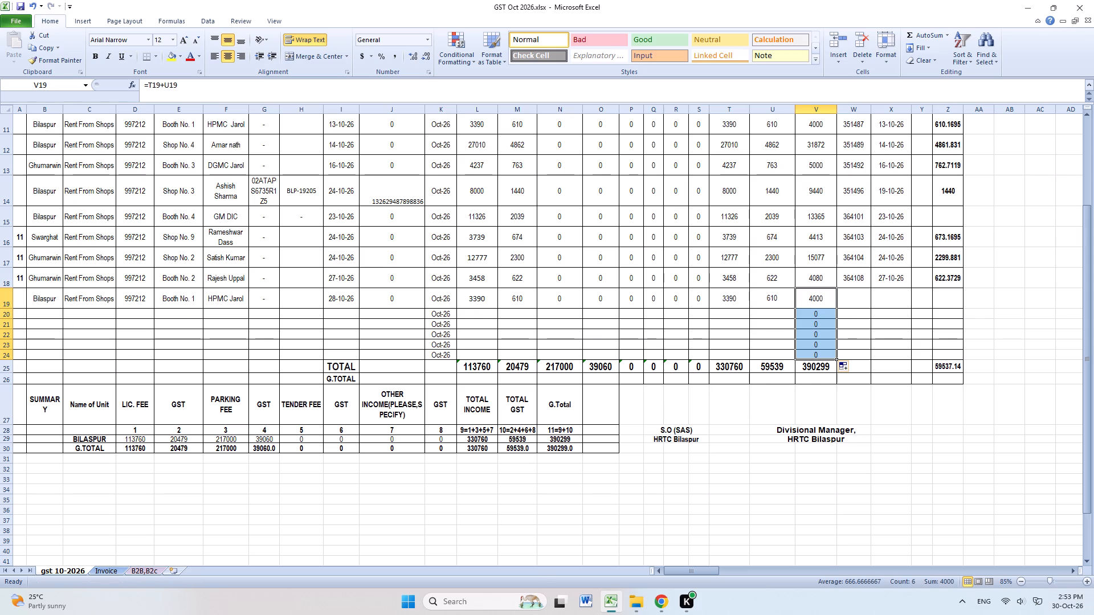
Enter receipt number 364110 and receipt date 28-10-26 in row 19.
click(863, 301)
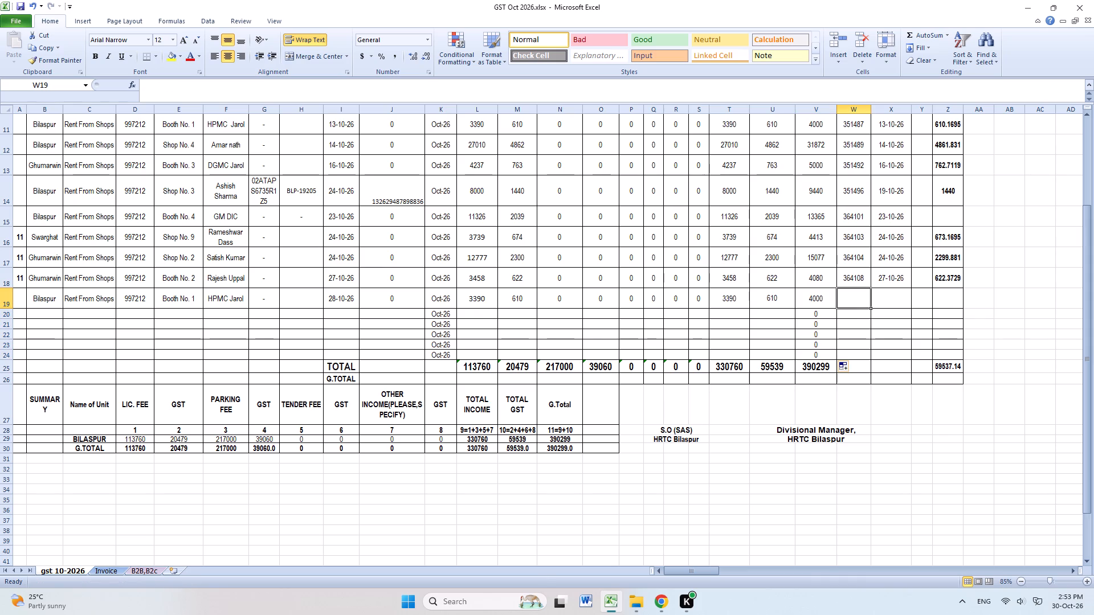
text(361)
key(BackSpace)
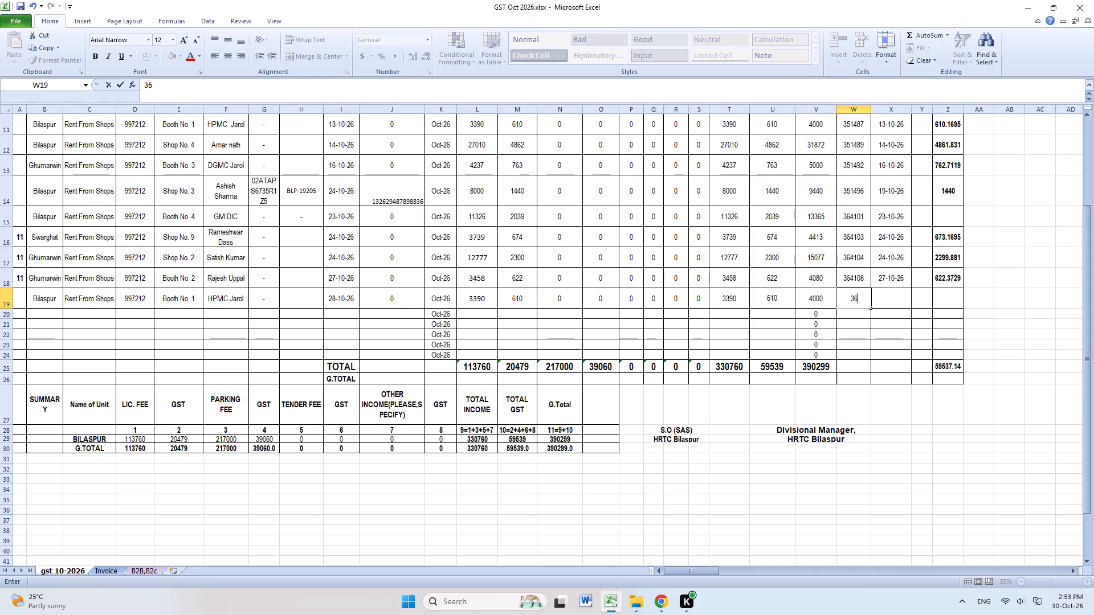
text(4110)
key(Tab)
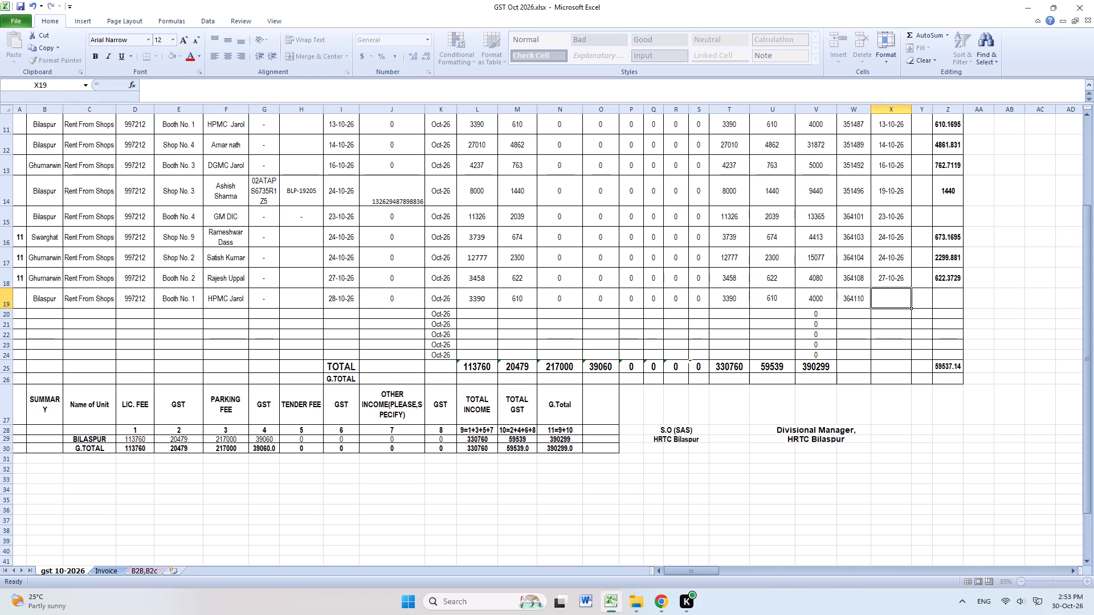
text(28-10*-)
key(BackSpace)
text(26)
key(Return)
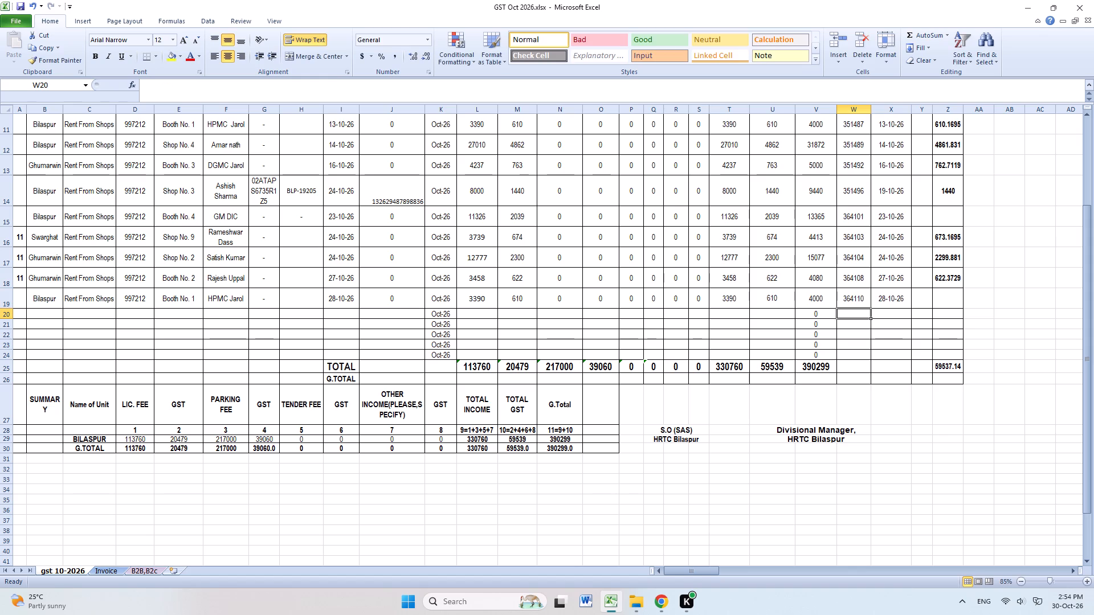
Vertically centre the acknowledgement number in column J of row 14.
click(393, 200)
click(231, 53)
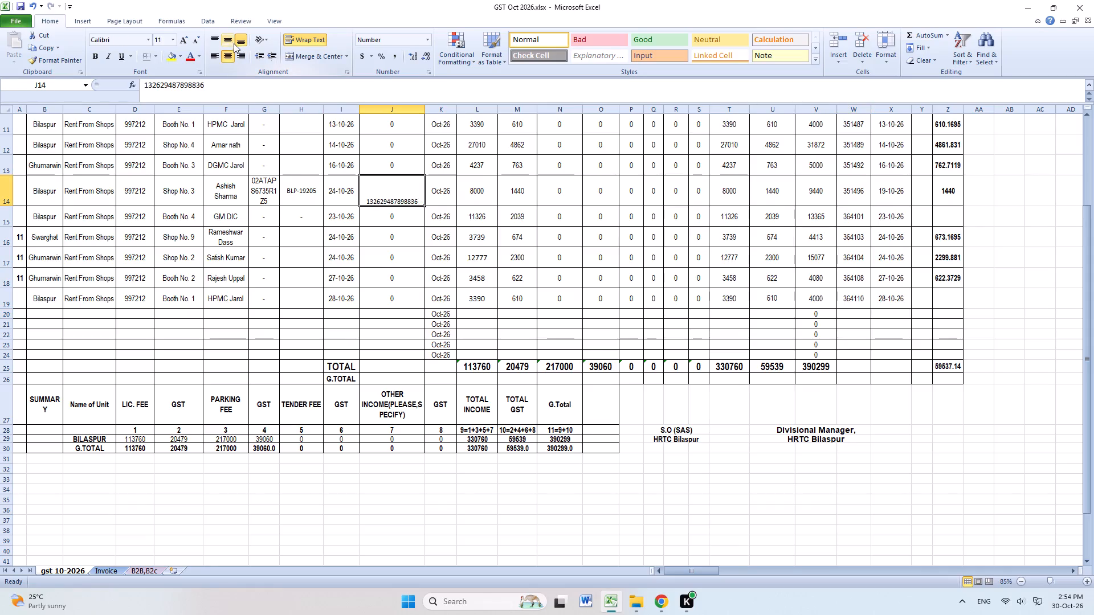
click(231, 40)
Widen column G slightly so row 14's GST number wraps onto two lines.
click(258, 191)
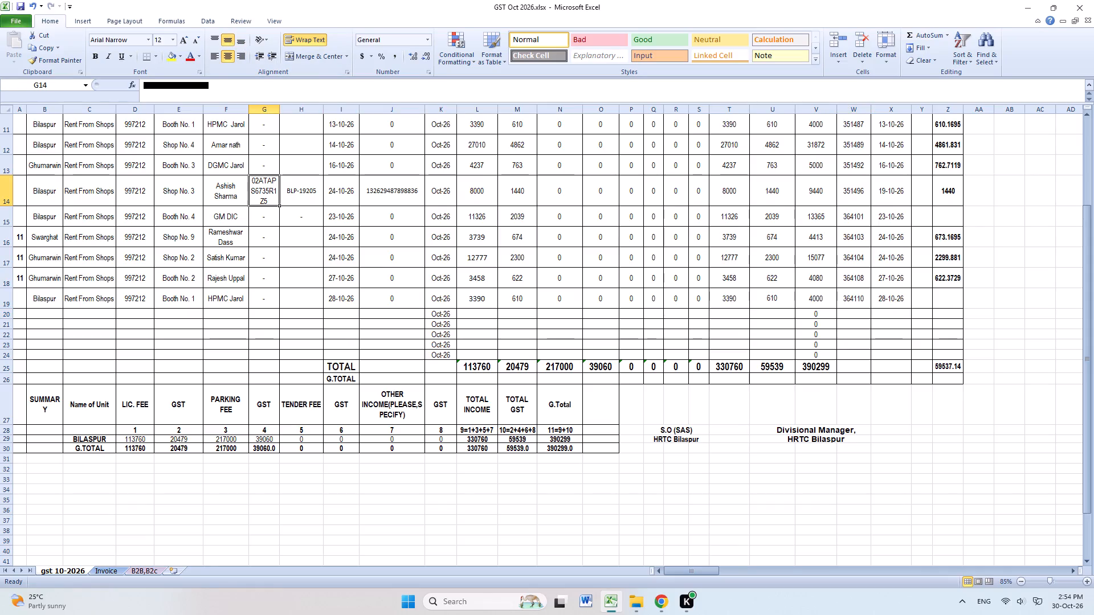
click(278, 110)
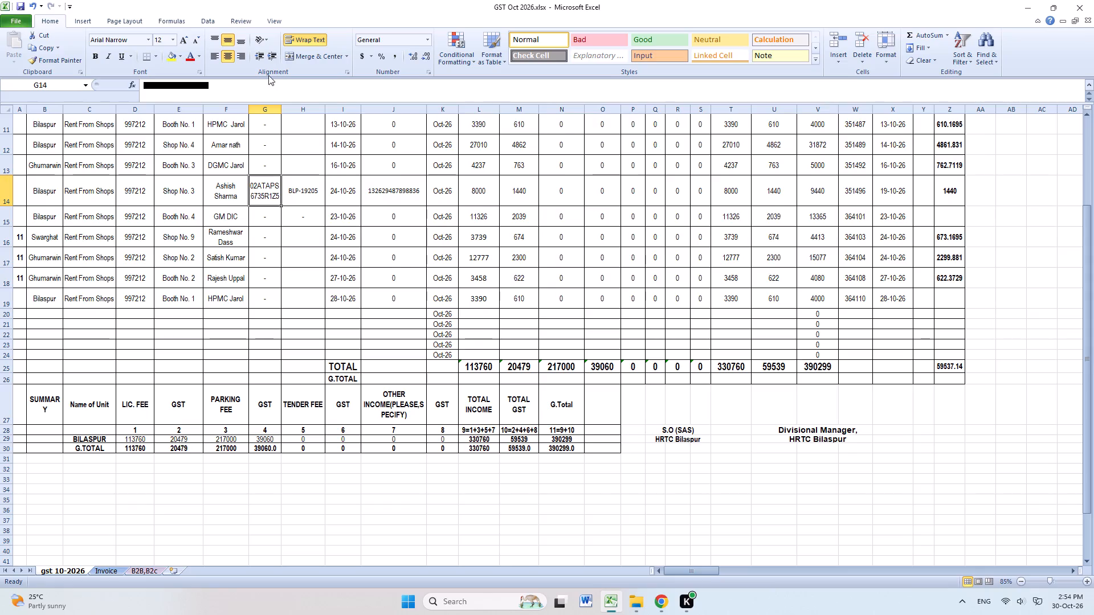
scroll(510, 257, up, 4)
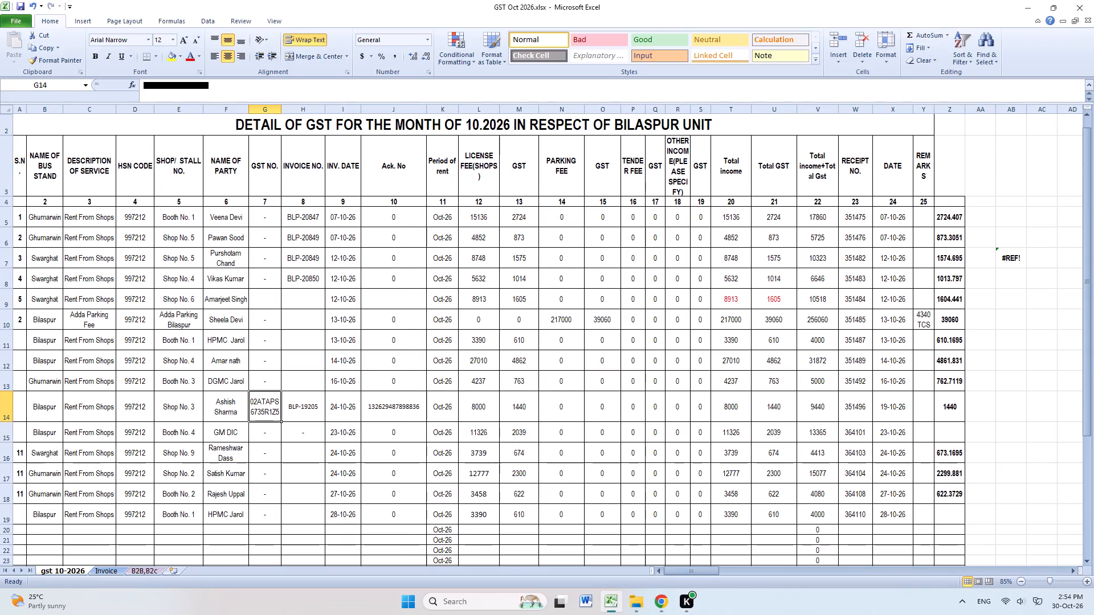
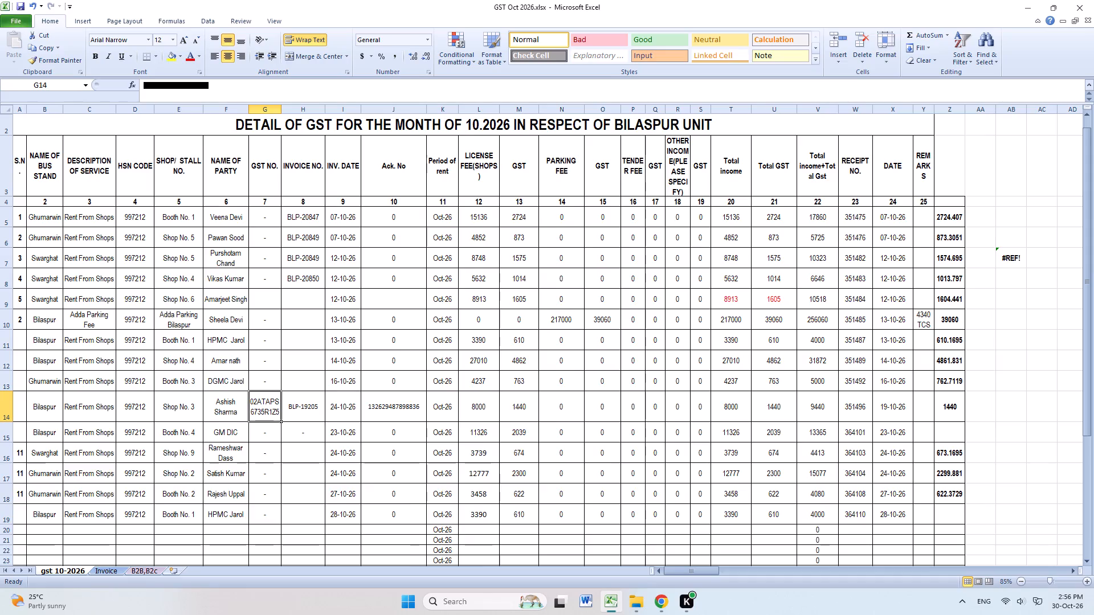
Start row 20 with bus stand Ghumarwin, service description Rent From Shops and HSN code 997212.
click(305, 411)
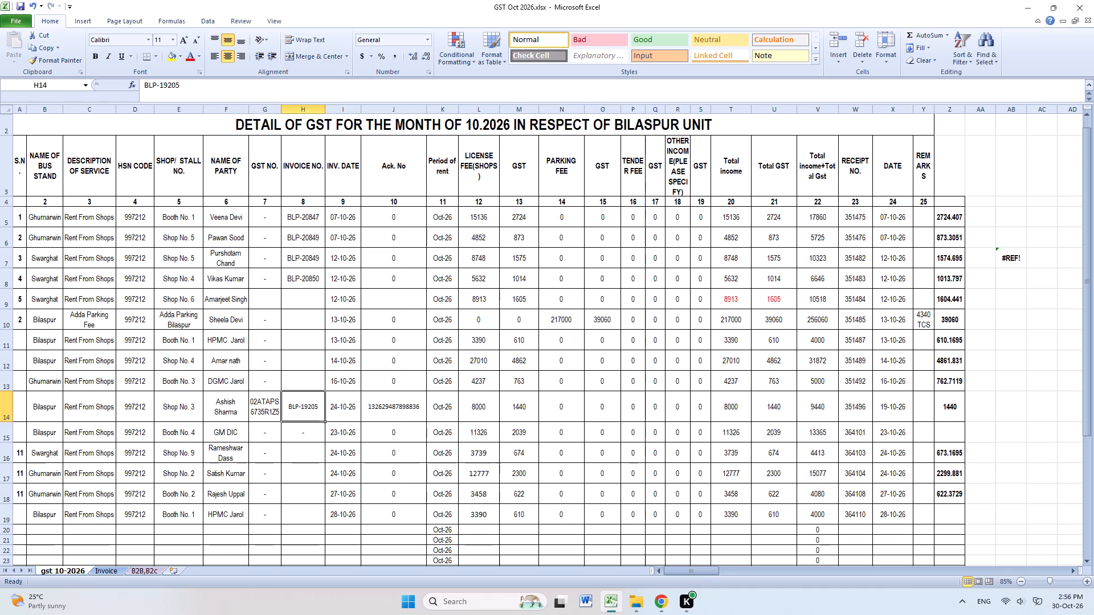
scroll(318, 507, down, 1)
click(234, 440)
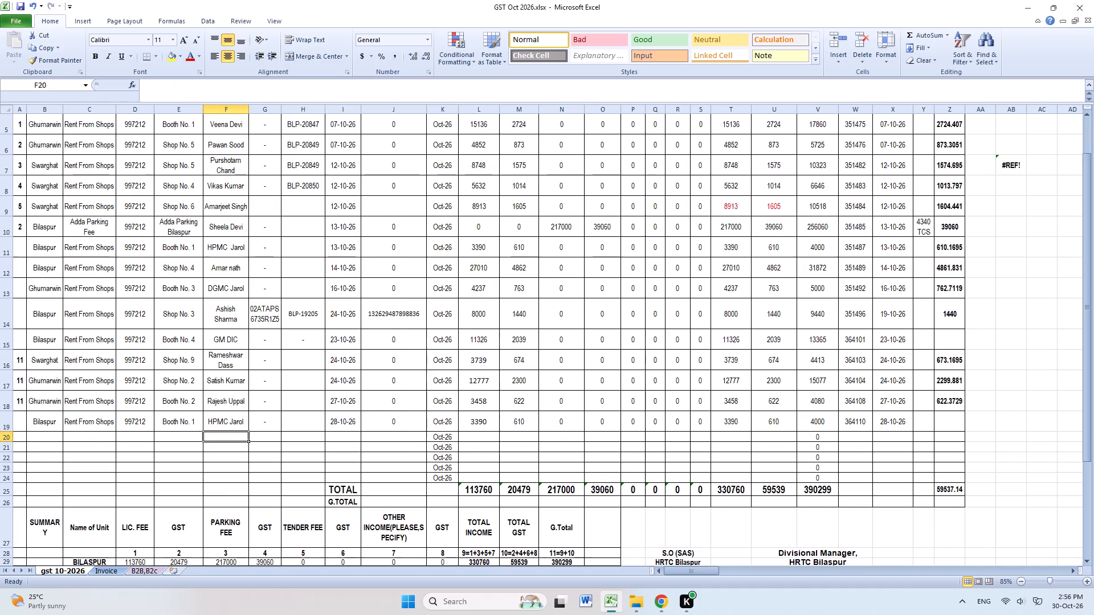
click(40, 437)
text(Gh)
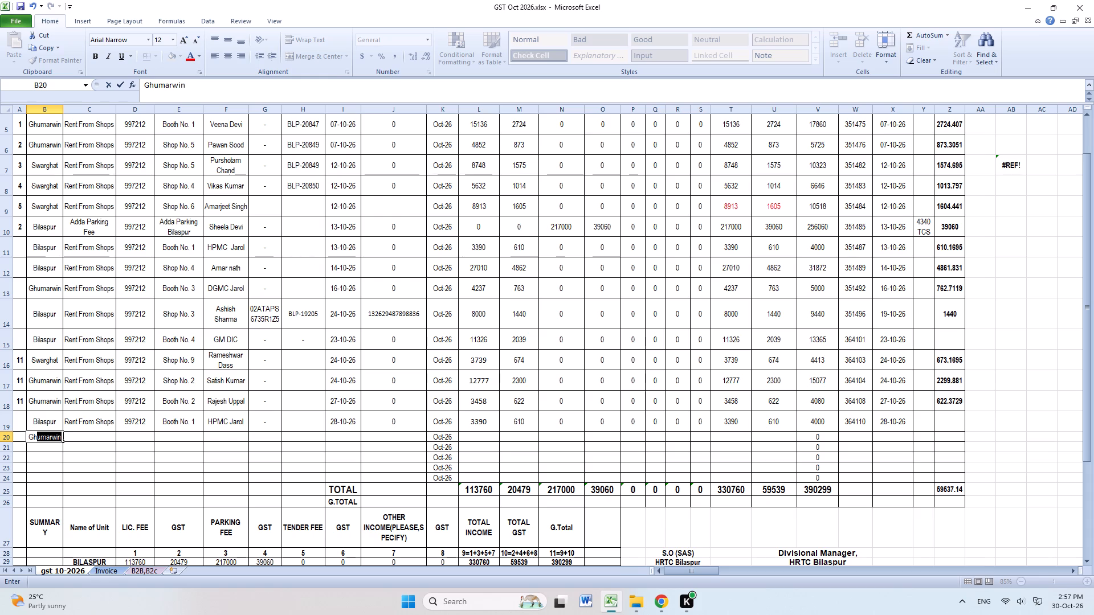
click(99, 438)
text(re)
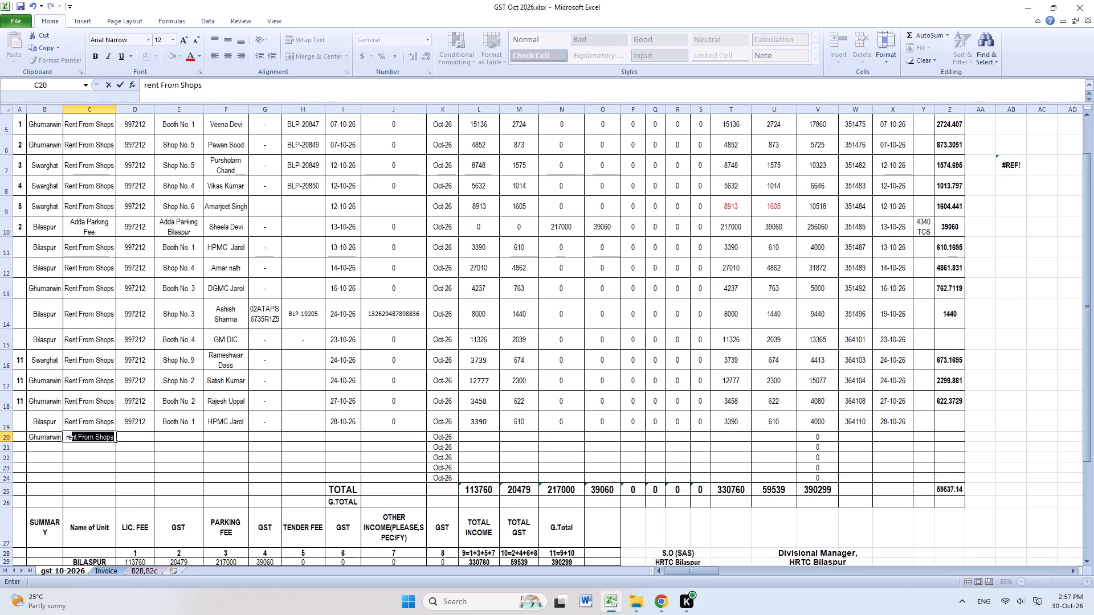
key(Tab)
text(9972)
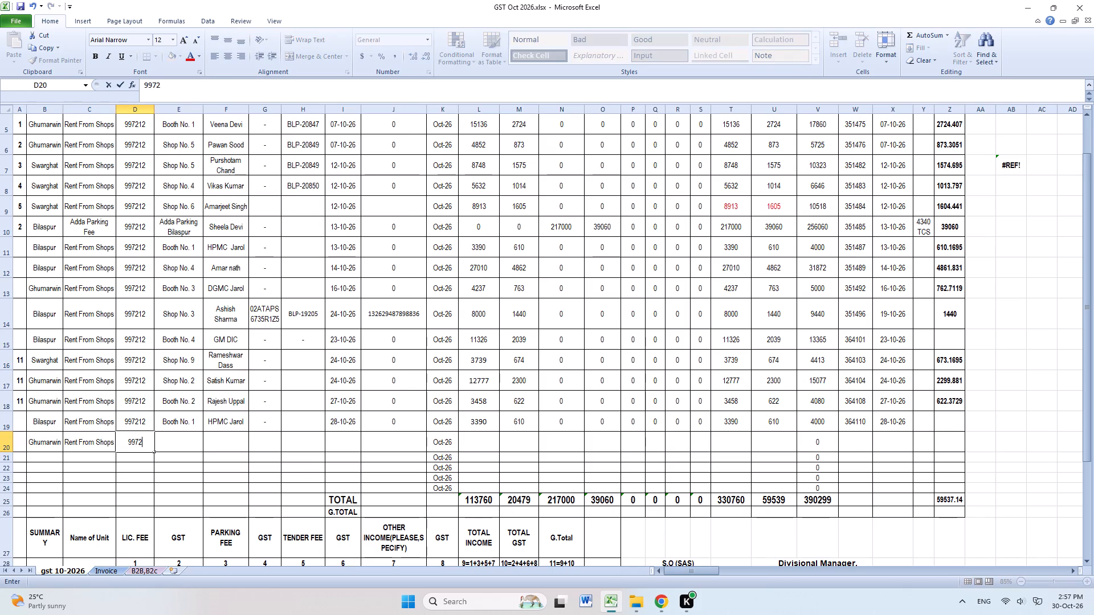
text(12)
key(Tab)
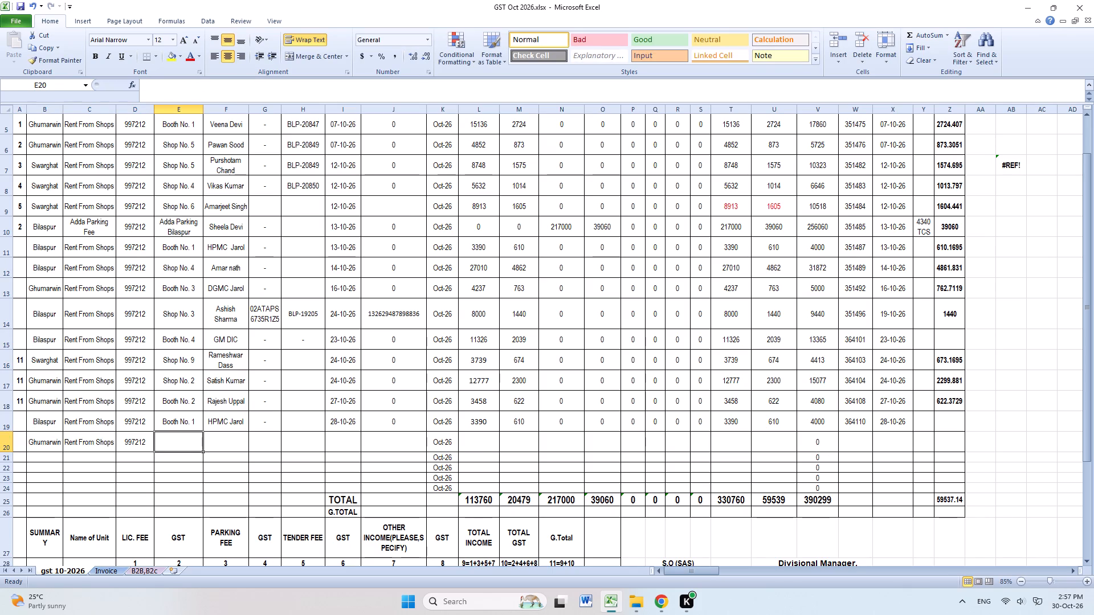
Enter Old Shop. No. 2, the tenant's name and a dash for the GST number in row 20, leaving the invoice number blank.
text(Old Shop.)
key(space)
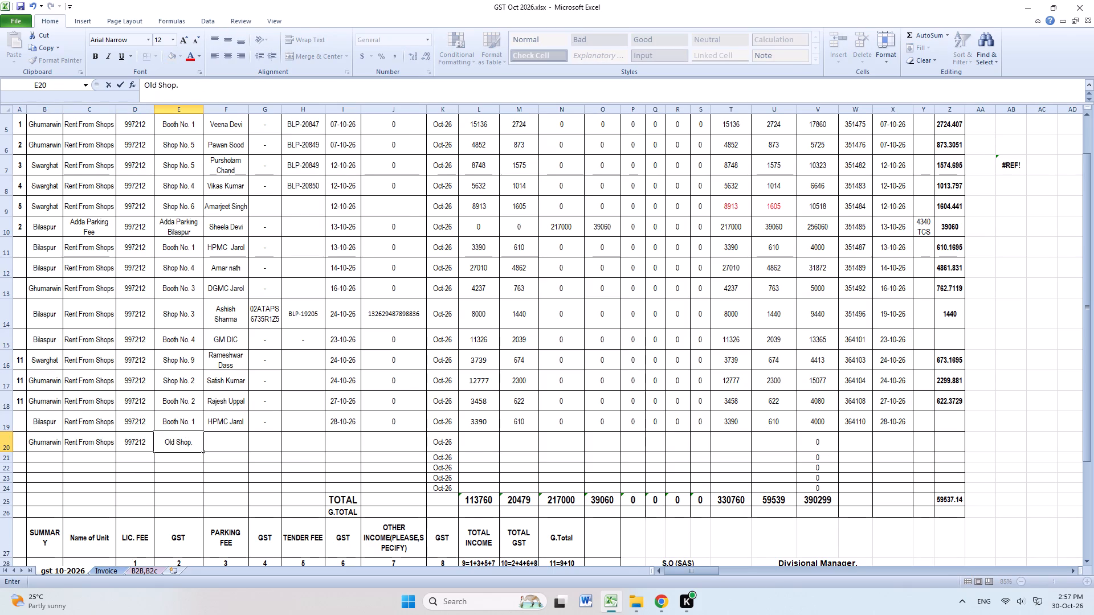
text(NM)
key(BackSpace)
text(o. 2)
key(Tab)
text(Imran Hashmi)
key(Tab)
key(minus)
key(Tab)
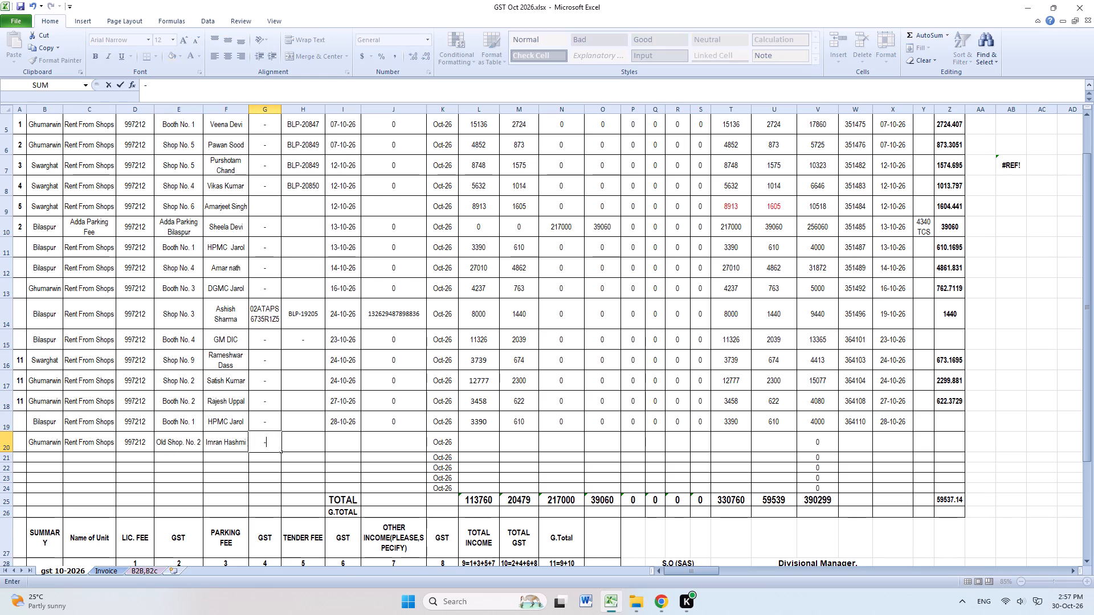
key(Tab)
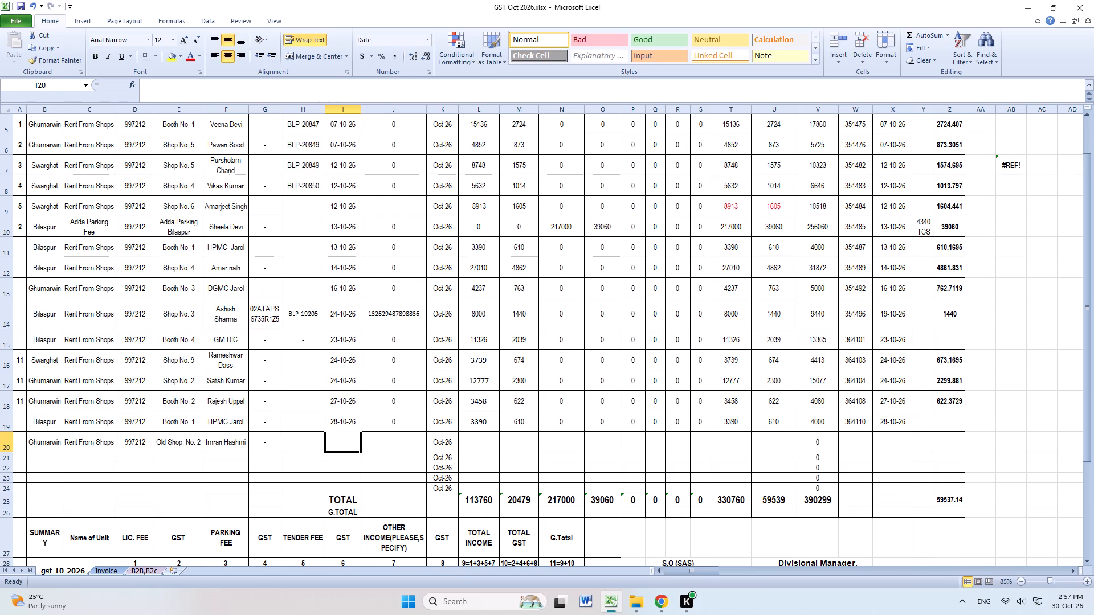
Enter invoice date 06-10-26 and acknowledgement number 0 in row 20.
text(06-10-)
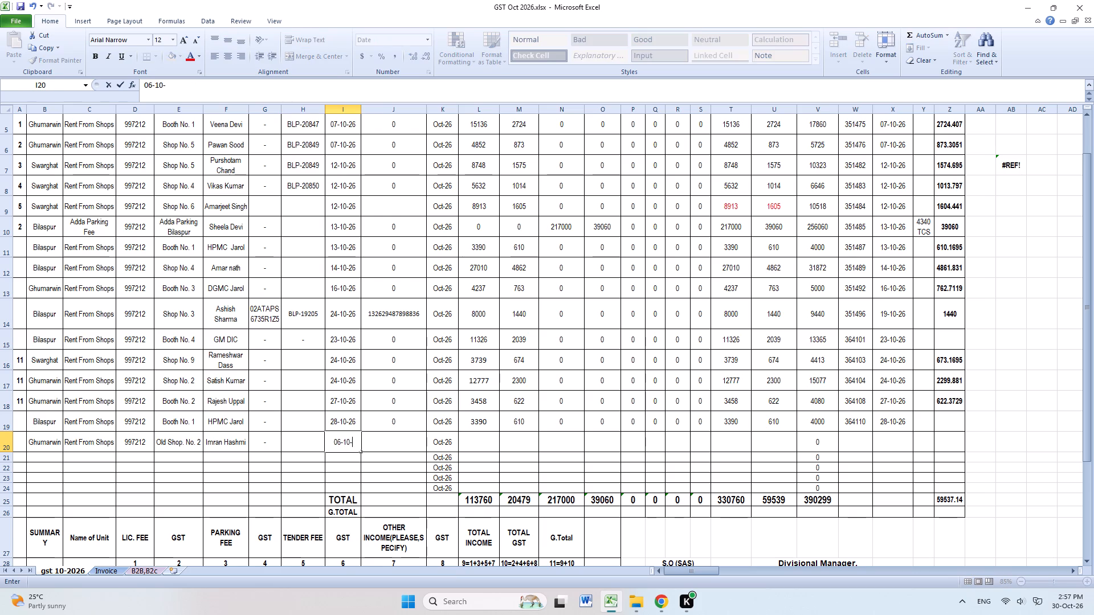
scroll(106, 424, up, 4)
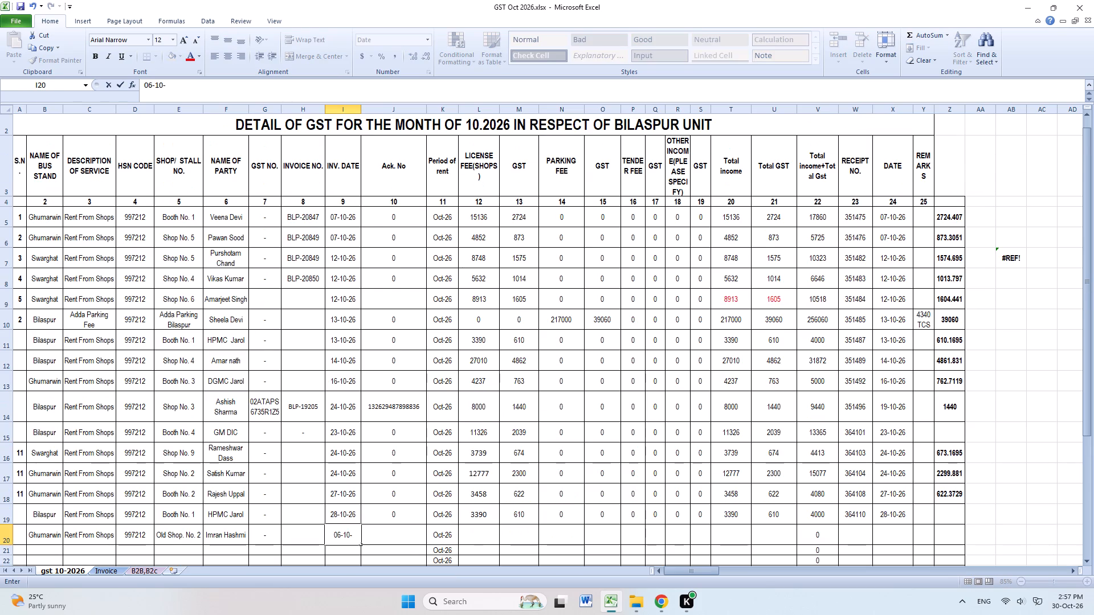
scroll(428, 428, down, 2)
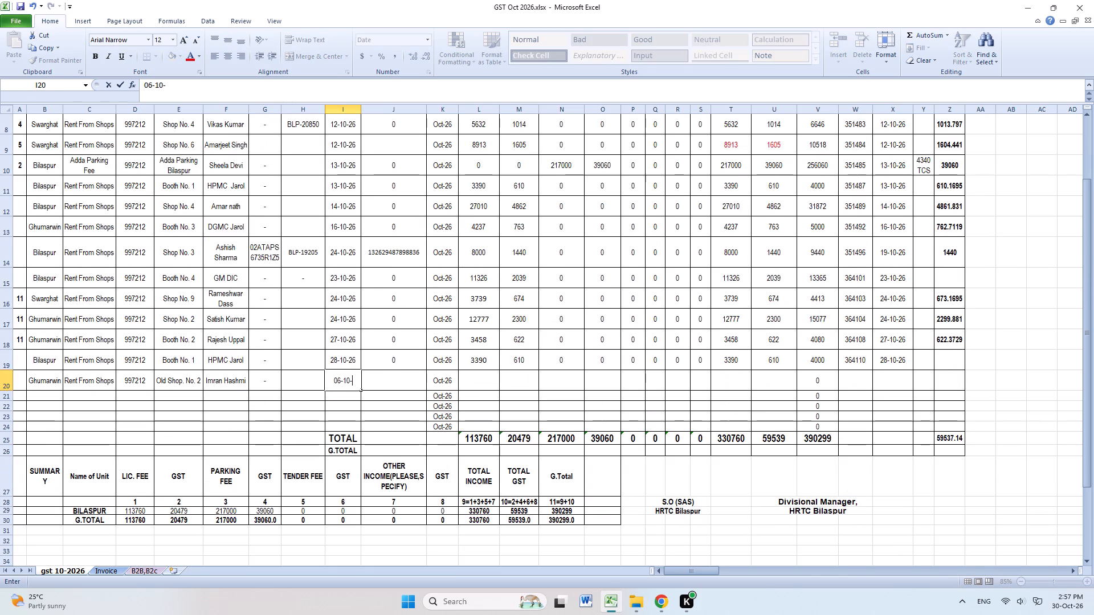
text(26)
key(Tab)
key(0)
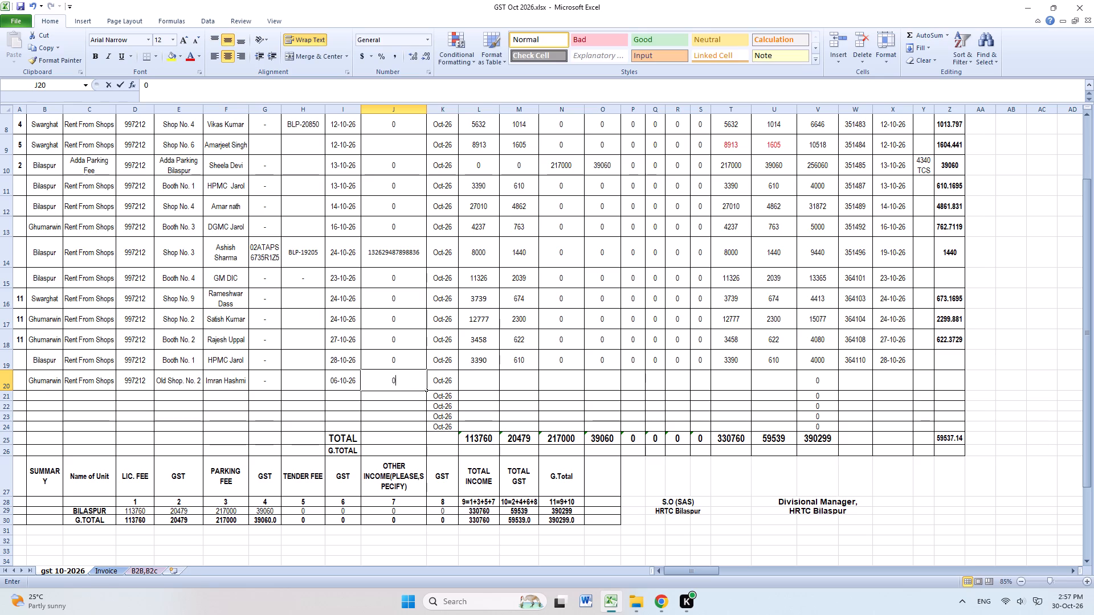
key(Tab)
Enter the licence fee of 12508 and its GST of 2252 in row 20.
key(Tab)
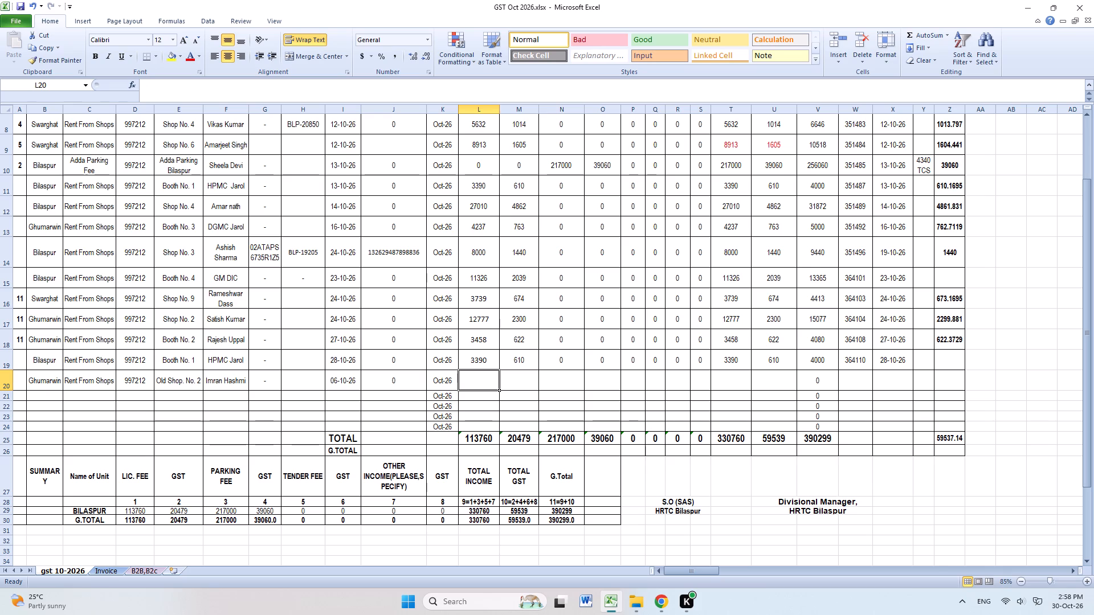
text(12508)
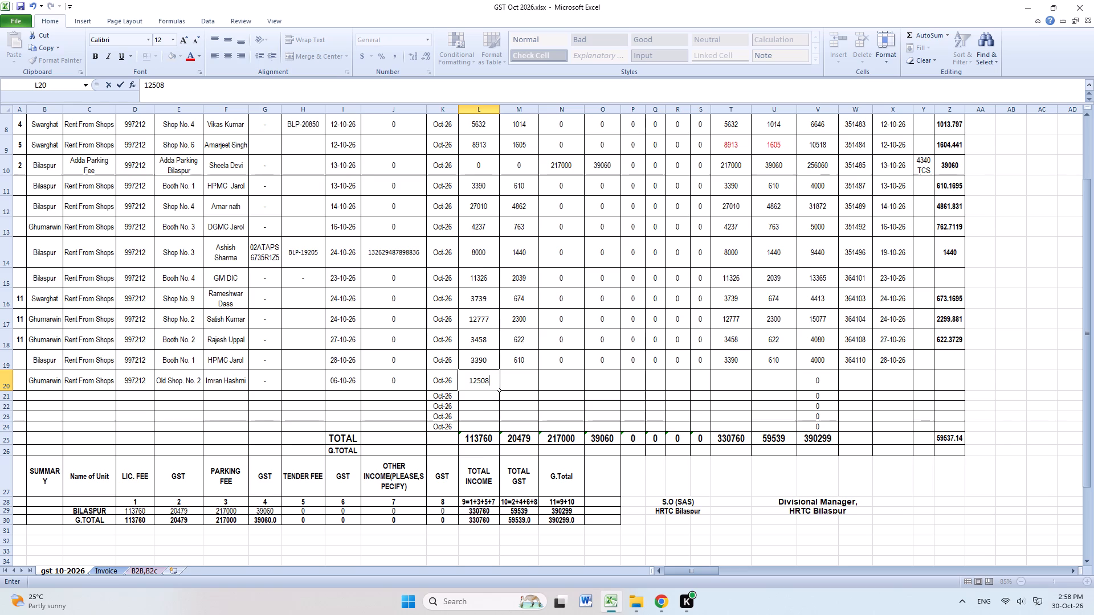
click(517, 381)
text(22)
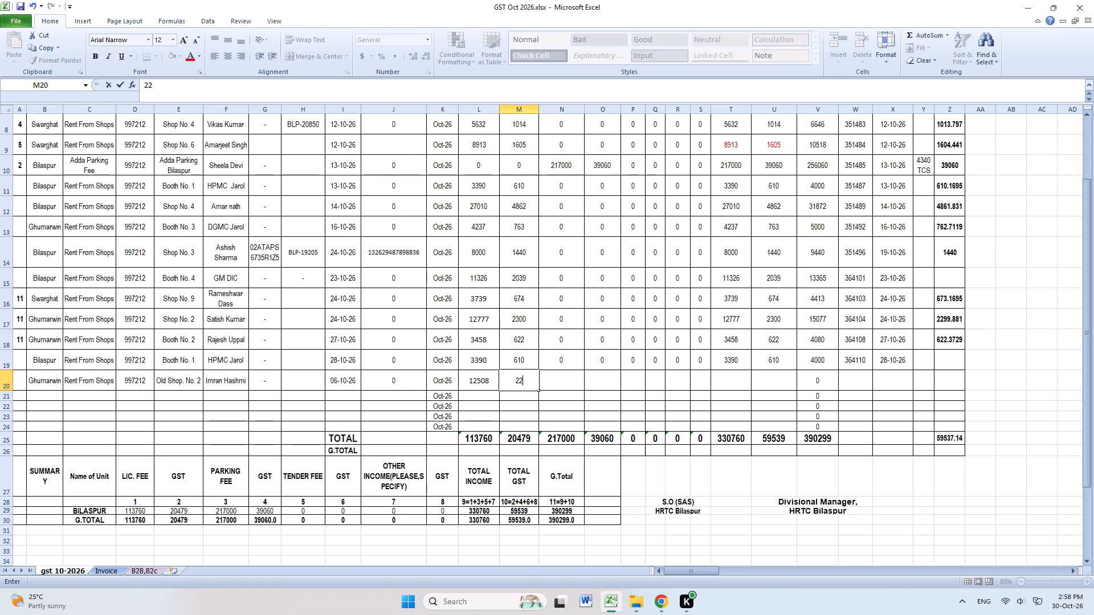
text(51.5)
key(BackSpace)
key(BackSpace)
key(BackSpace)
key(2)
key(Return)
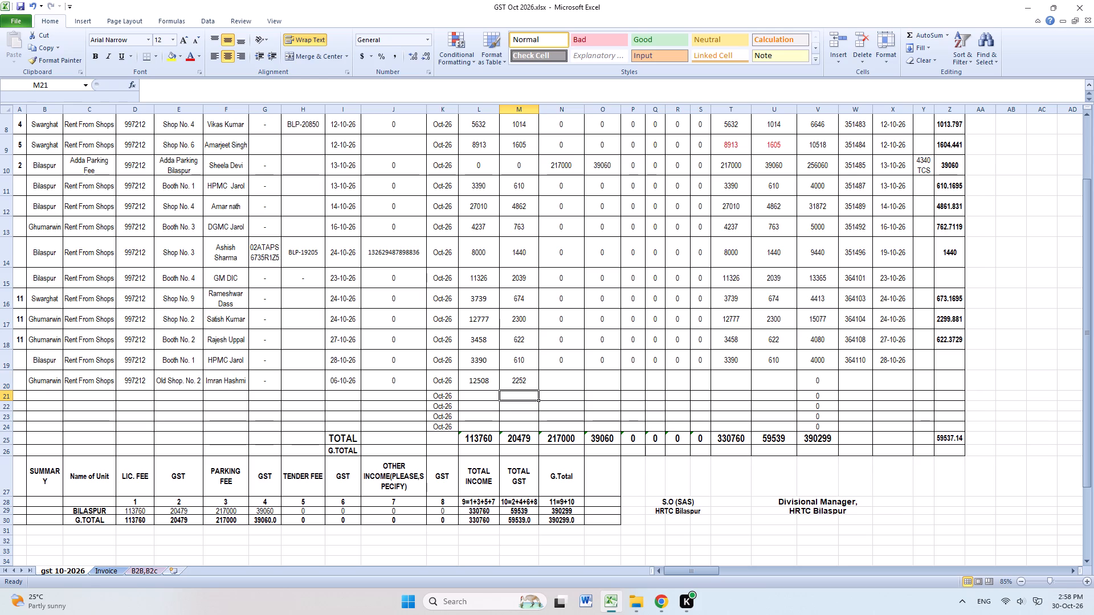
Enter 0 in row 20 for parking fee, tender fee, other income and their GST amounts, columns N to S.
click(578, 378)
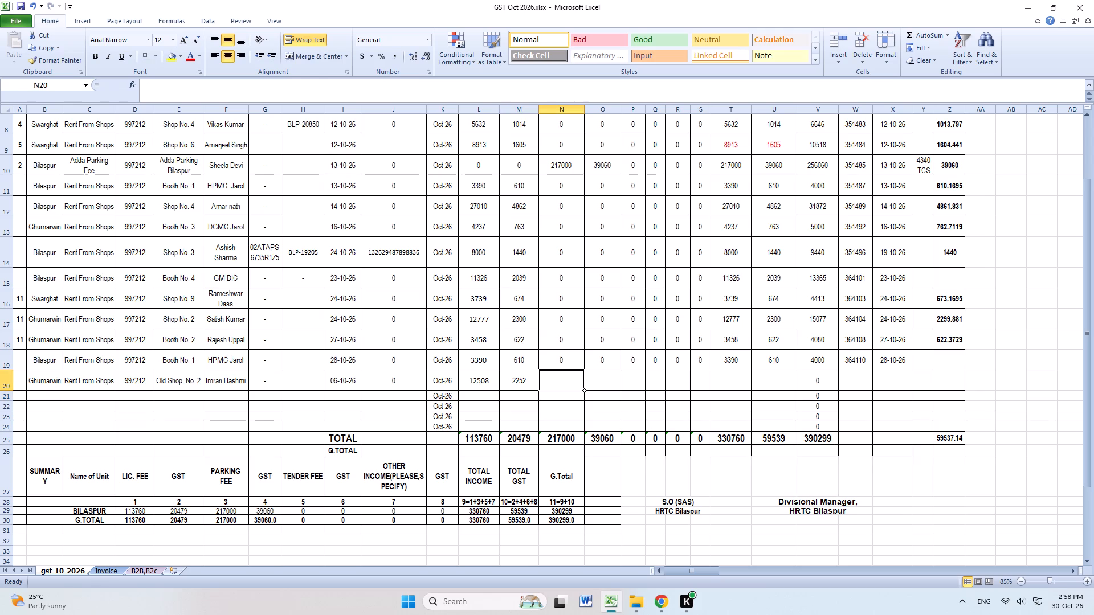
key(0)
key(Tab)
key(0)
key(Tab)
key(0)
key(Tab)
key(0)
key(Tab)
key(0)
key(Tab)
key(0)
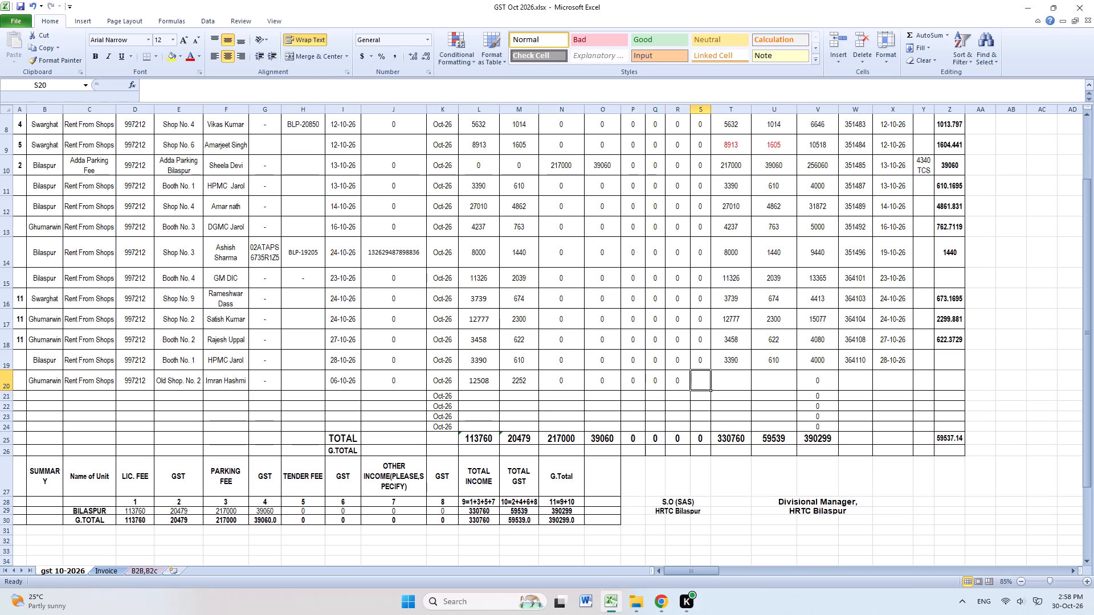
key(Tab)
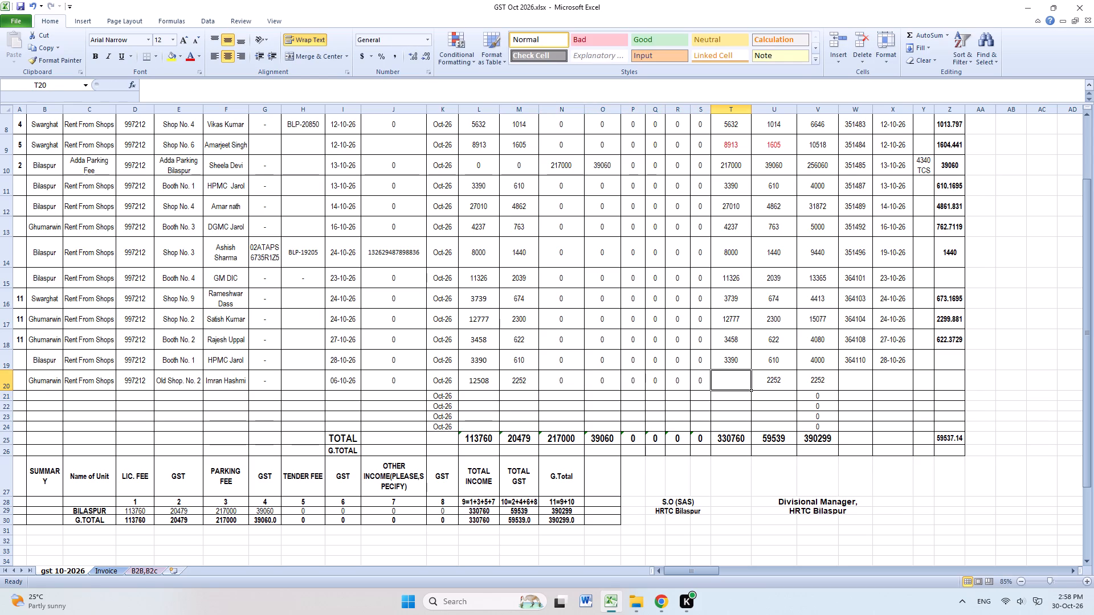
Enter 12508 as the total income in row 20.
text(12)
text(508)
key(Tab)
Enter "online" as the receipt number and 06-10-26 as the receipt date in row 20.
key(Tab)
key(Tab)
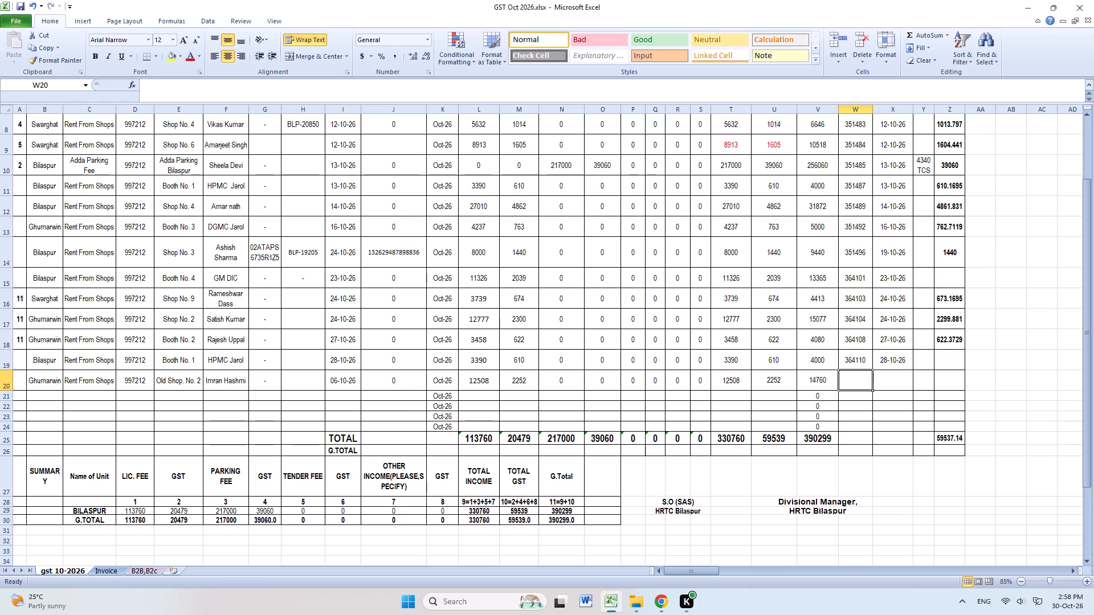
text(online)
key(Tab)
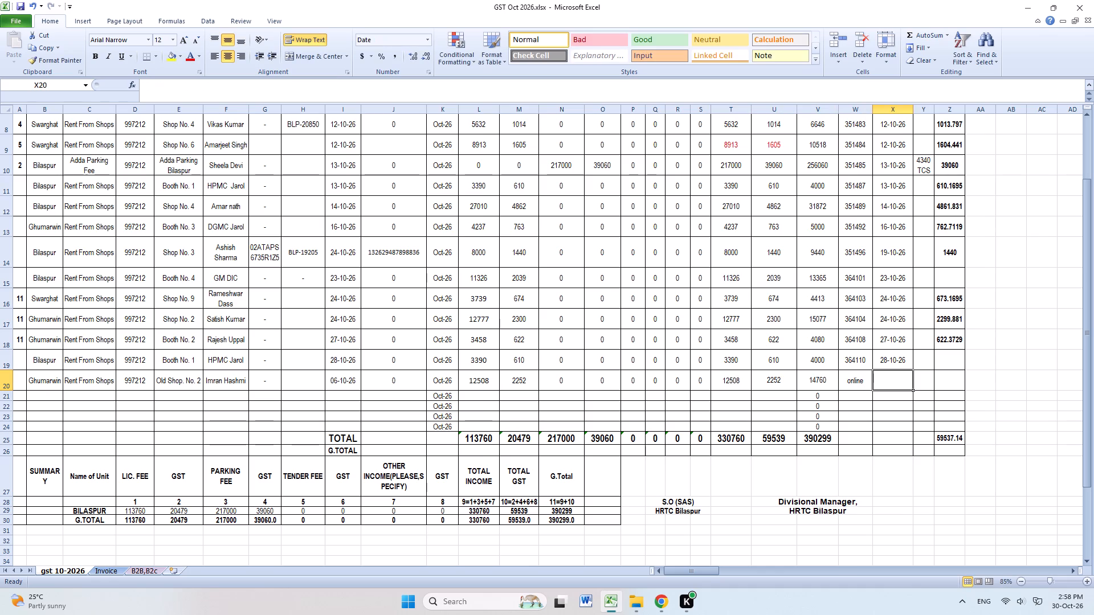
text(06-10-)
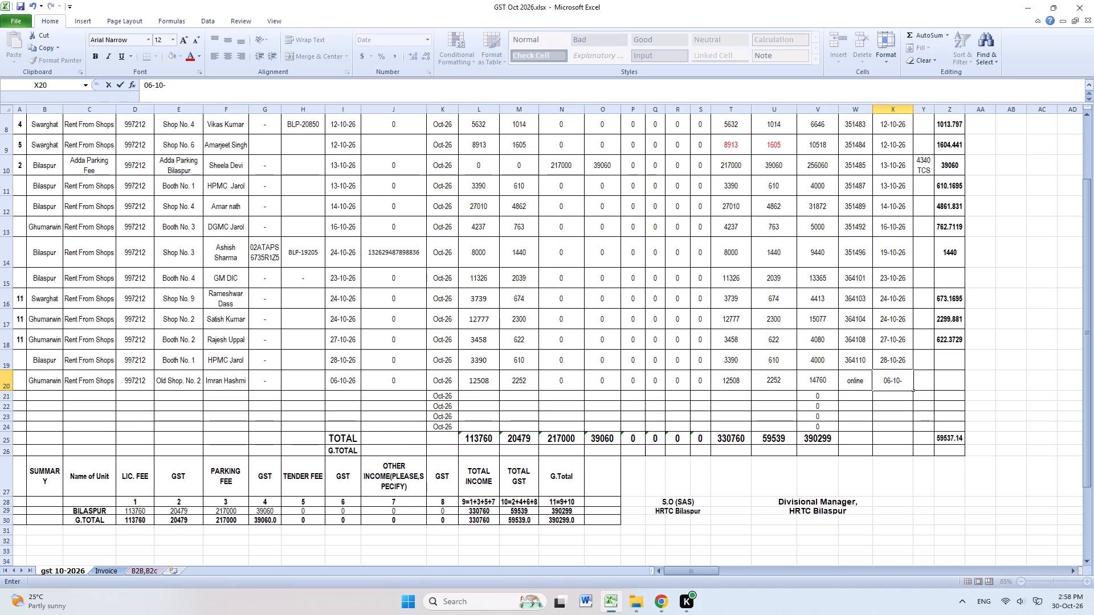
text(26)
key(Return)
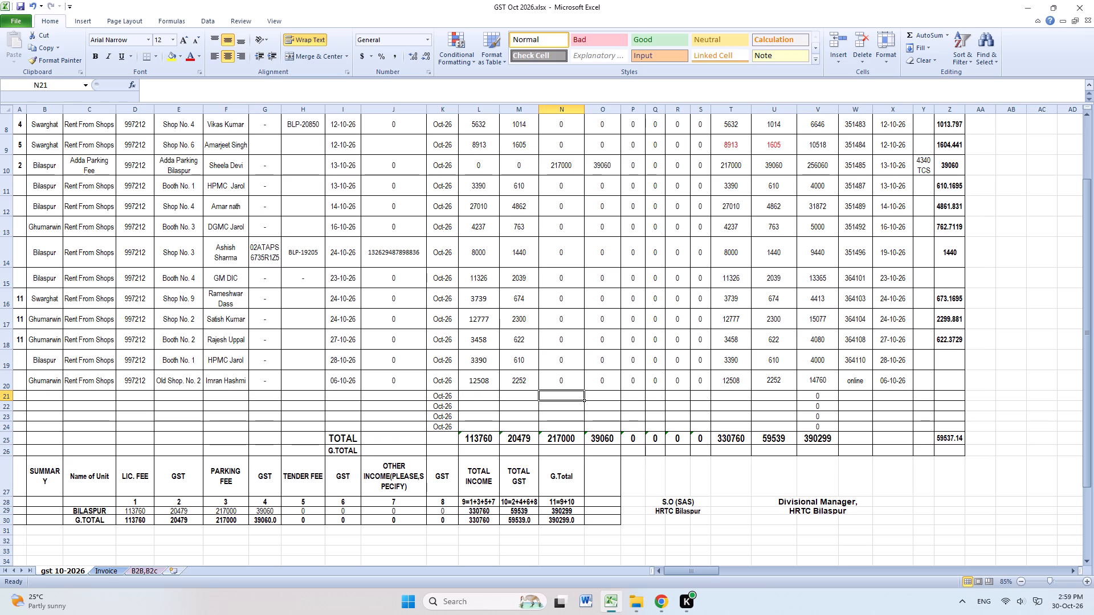
Start row 21 with bus stand Ghumarwin, service description Rent From Shops and HSN code 997212.
click(50, 396)
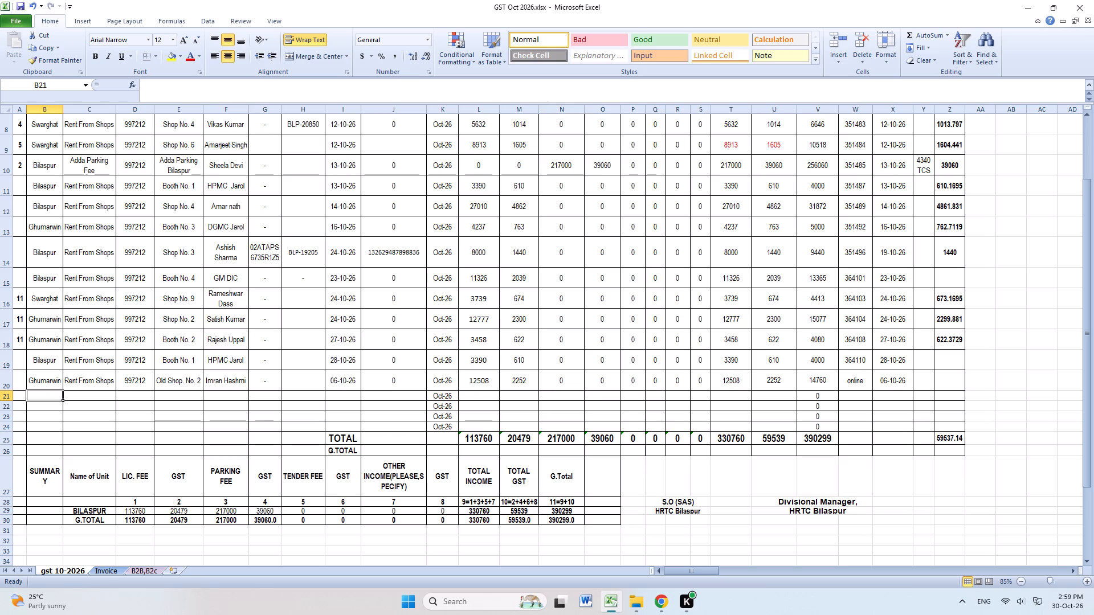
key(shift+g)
key(Tab)
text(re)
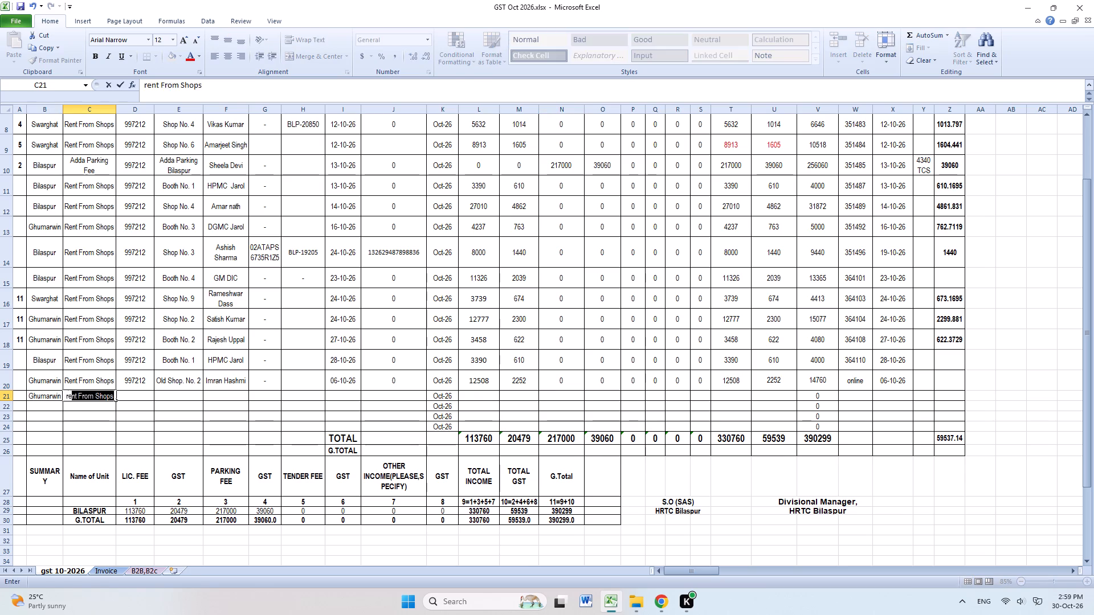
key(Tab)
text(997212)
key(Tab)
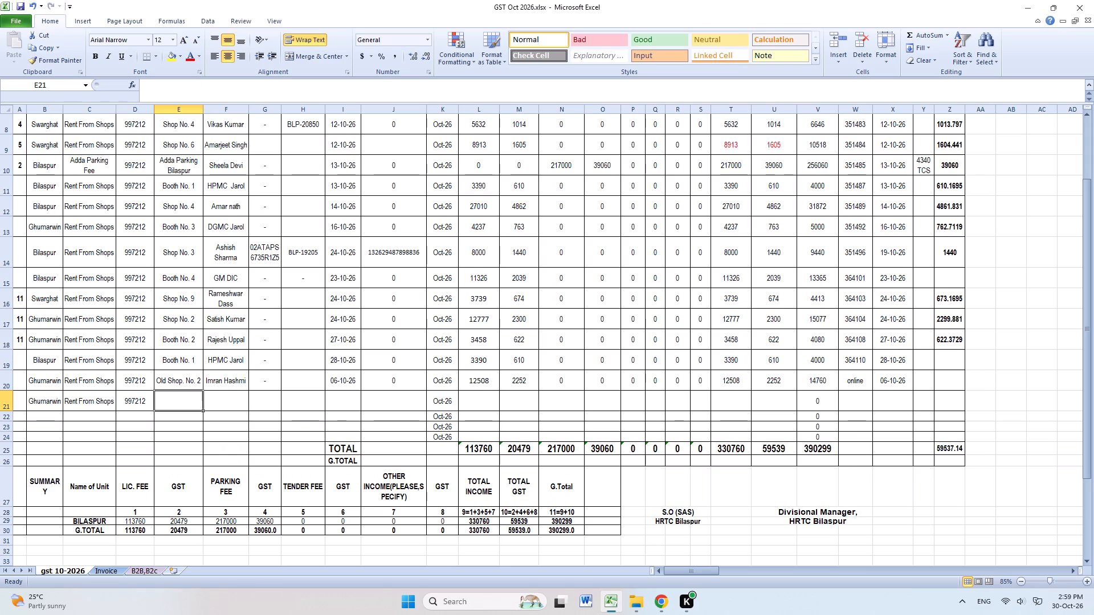
Enter Shop No. 4, the tenant's name and a dash for the GST number in row 21, leaving the invoice number blank.
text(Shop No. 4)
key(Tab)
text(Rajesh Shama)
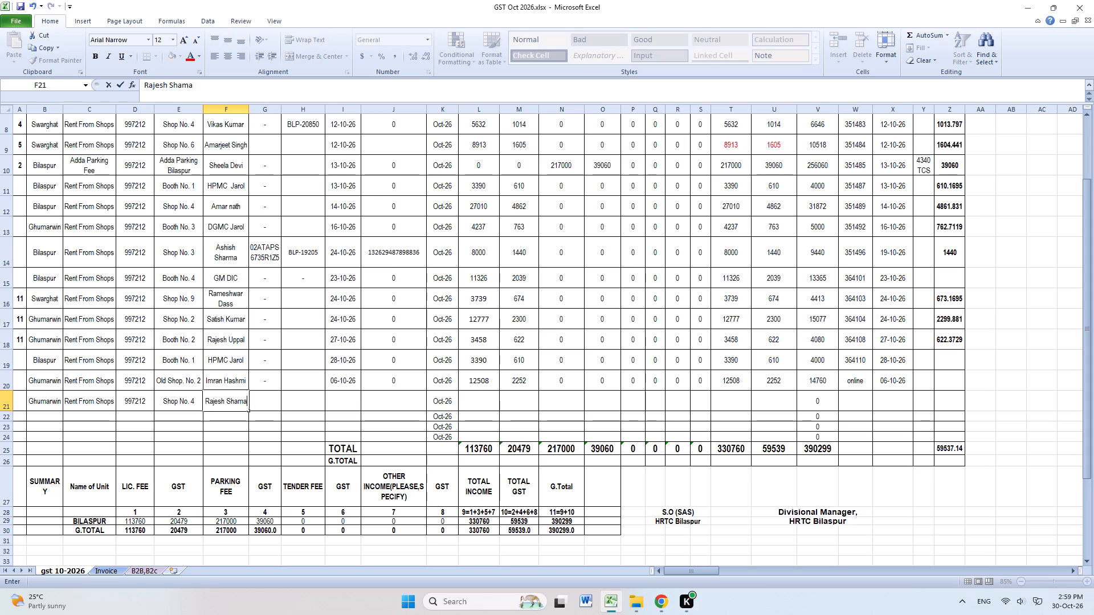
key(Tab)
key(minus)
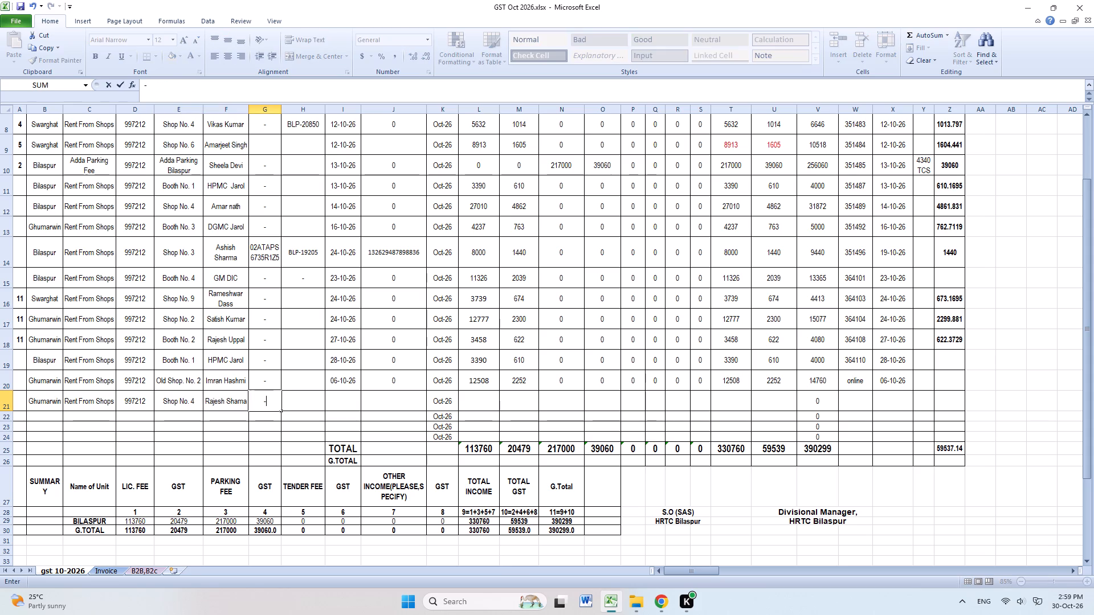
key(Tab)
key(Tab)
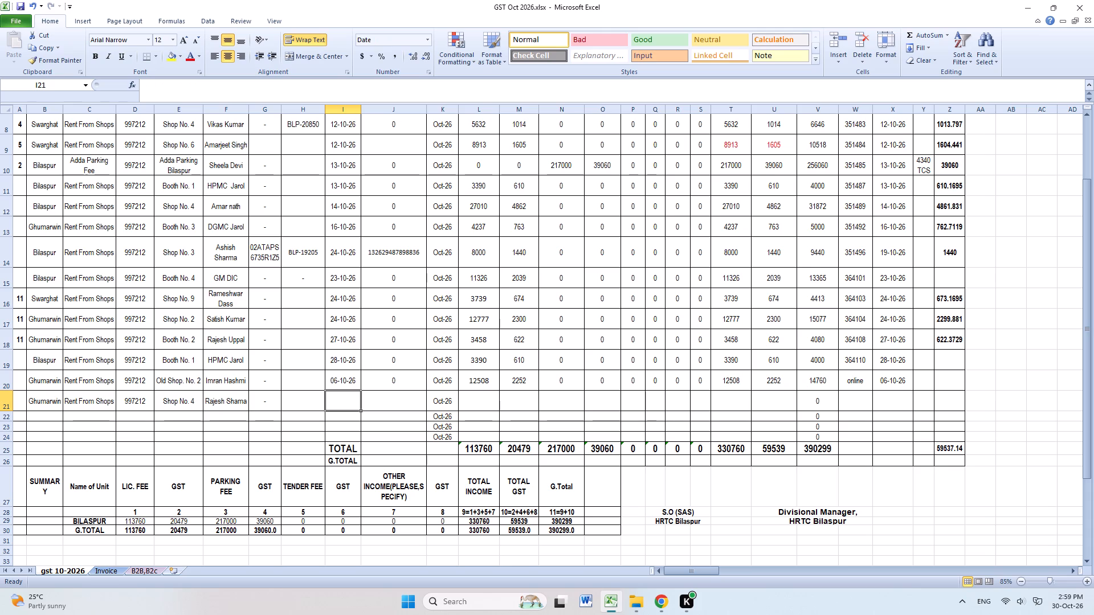
Enter invoice date 22-10-26 and acknowledgement number 0 in row 21.
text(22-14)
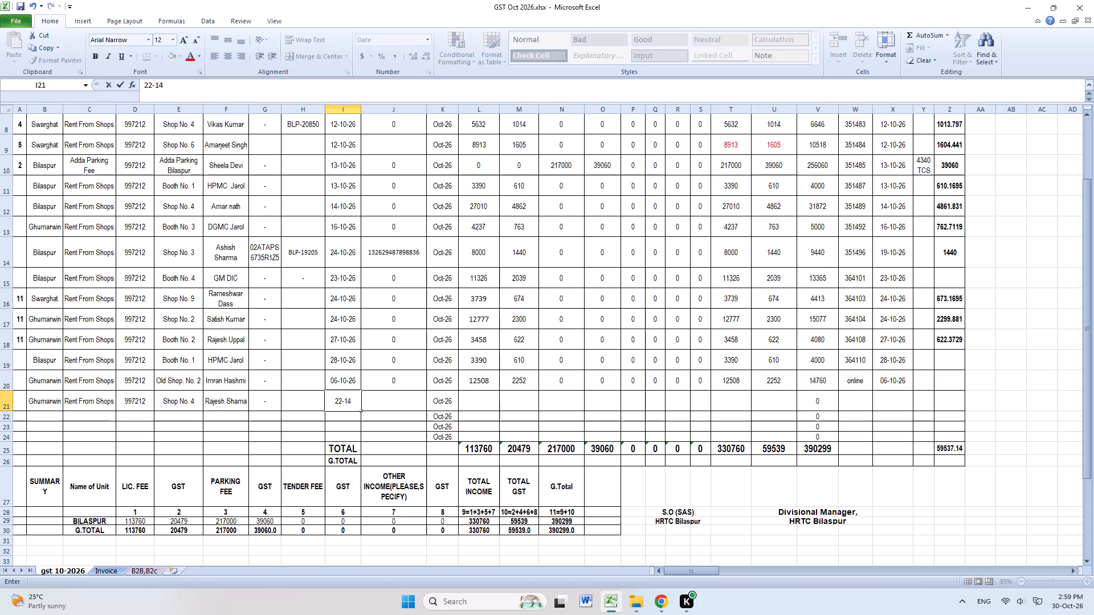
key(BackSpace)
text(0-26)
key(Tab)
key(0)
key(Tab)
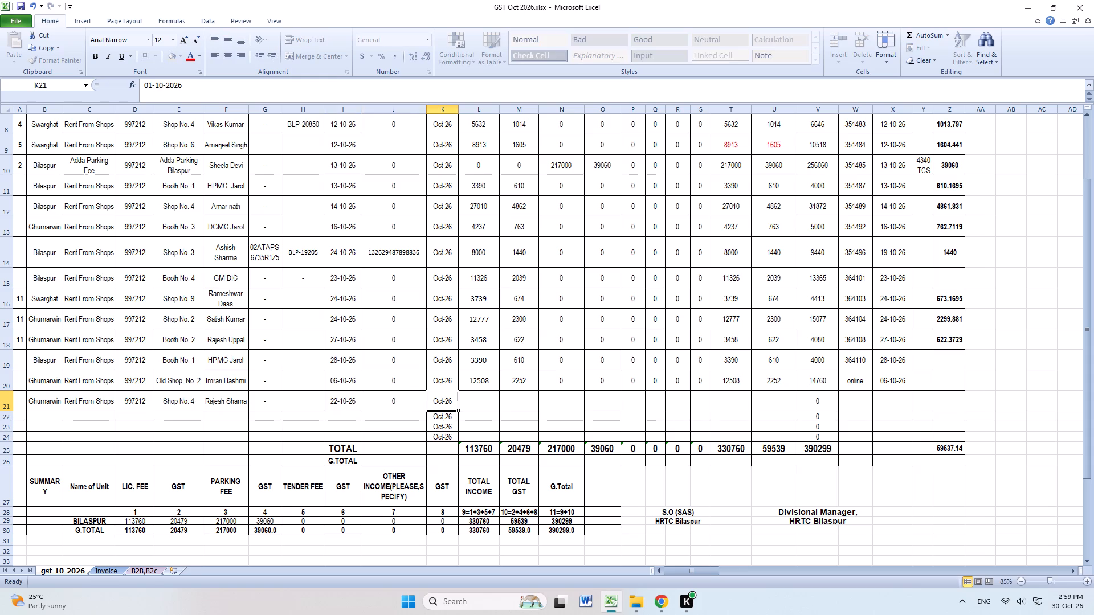
Enter a licence fee of 7655 and its GST of 1378 in row 21.
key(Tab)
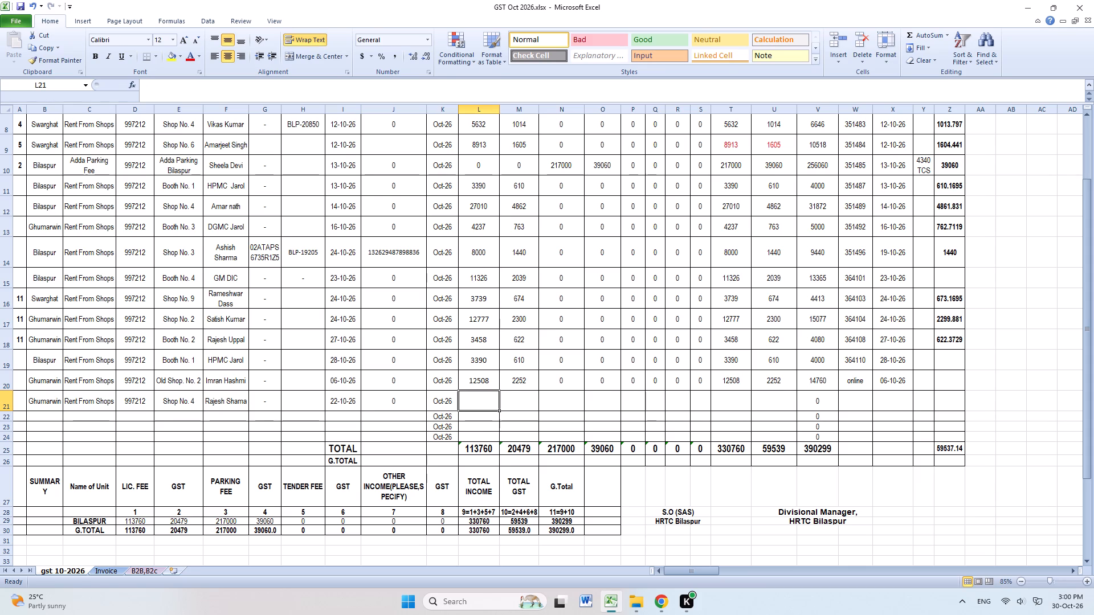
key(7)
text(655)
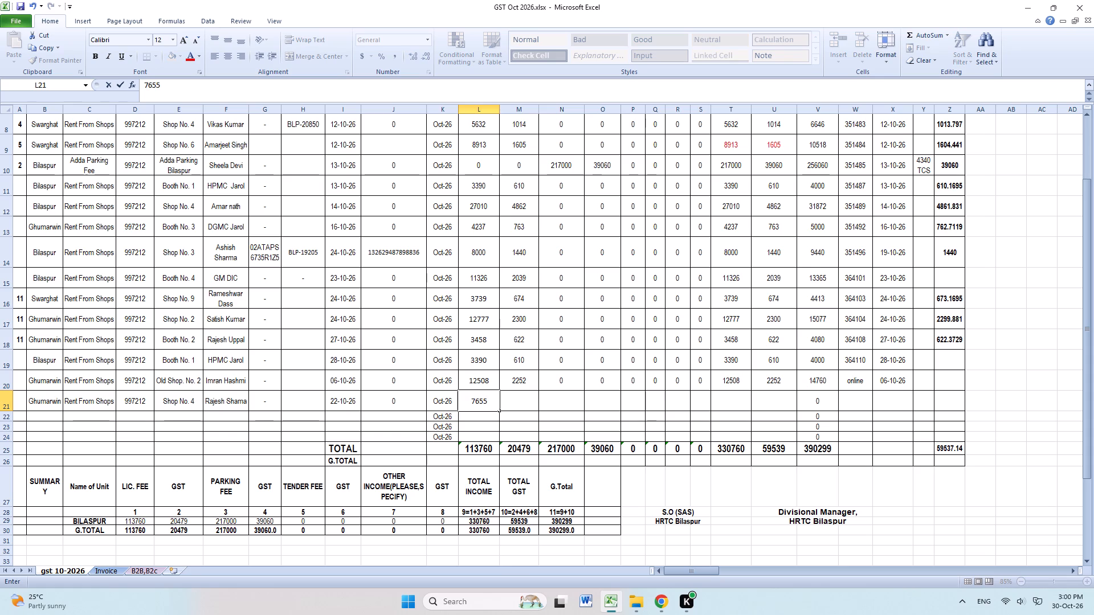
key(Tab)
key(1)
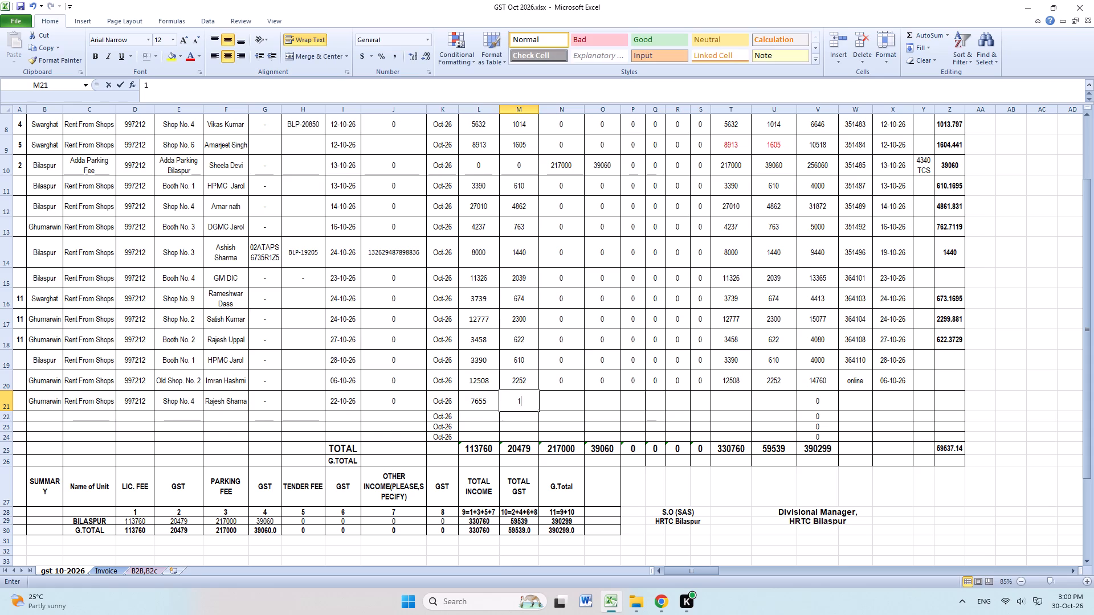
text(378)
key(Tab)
Fill row 21's parking fee, tender fee, other income and their GST columns (N to S) with 0.
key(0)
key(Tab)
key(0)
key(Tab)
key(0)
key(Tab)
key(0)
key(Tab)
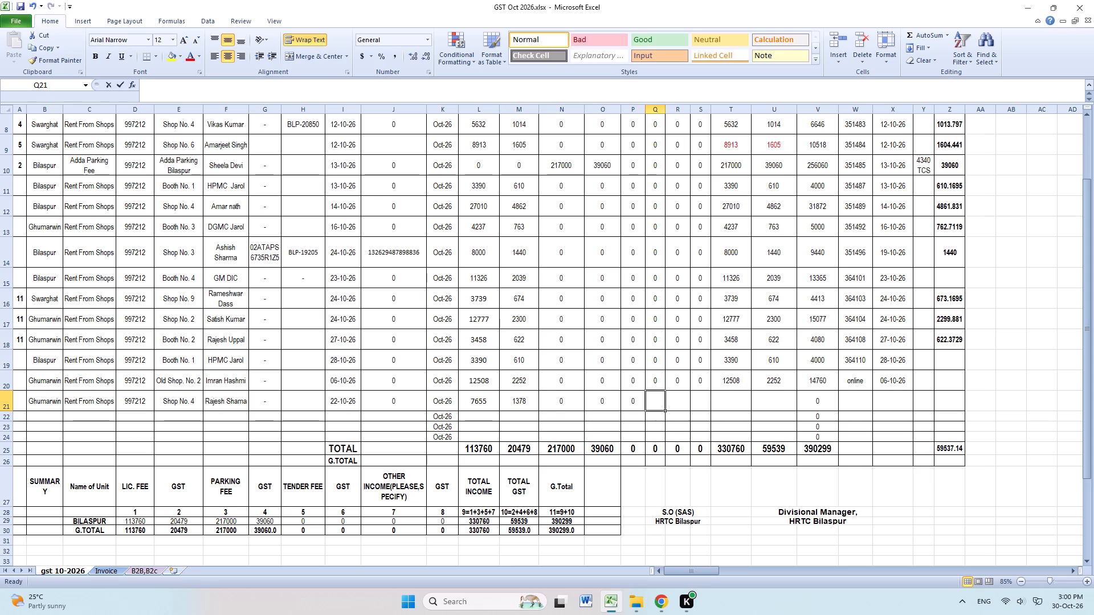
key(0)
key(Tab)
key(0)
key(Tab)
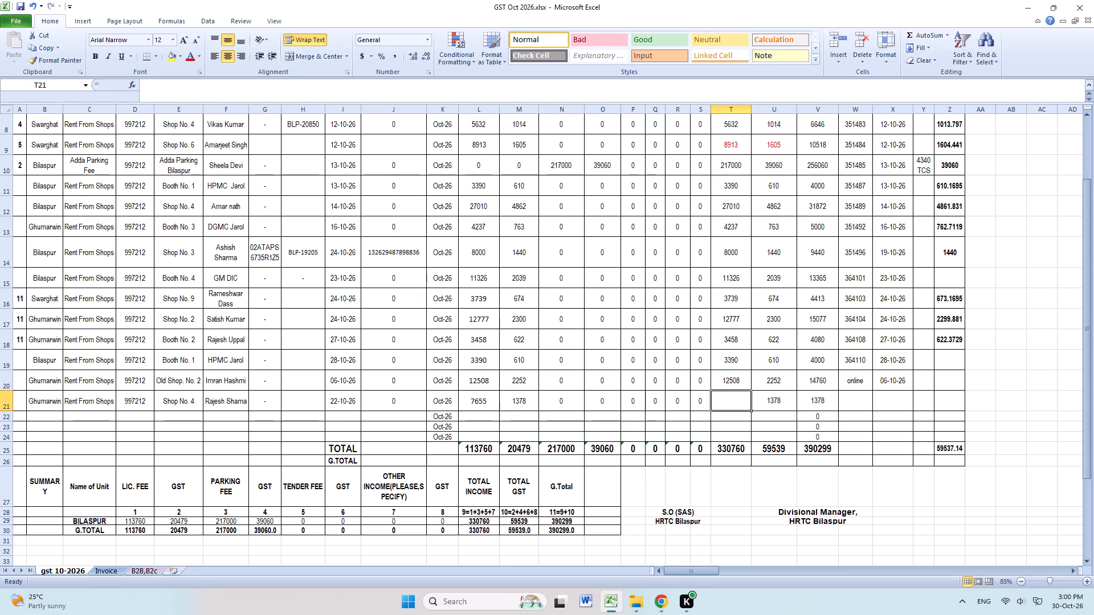
Enter 7655 as the total income in row 21, keeping the existing total GST formula.
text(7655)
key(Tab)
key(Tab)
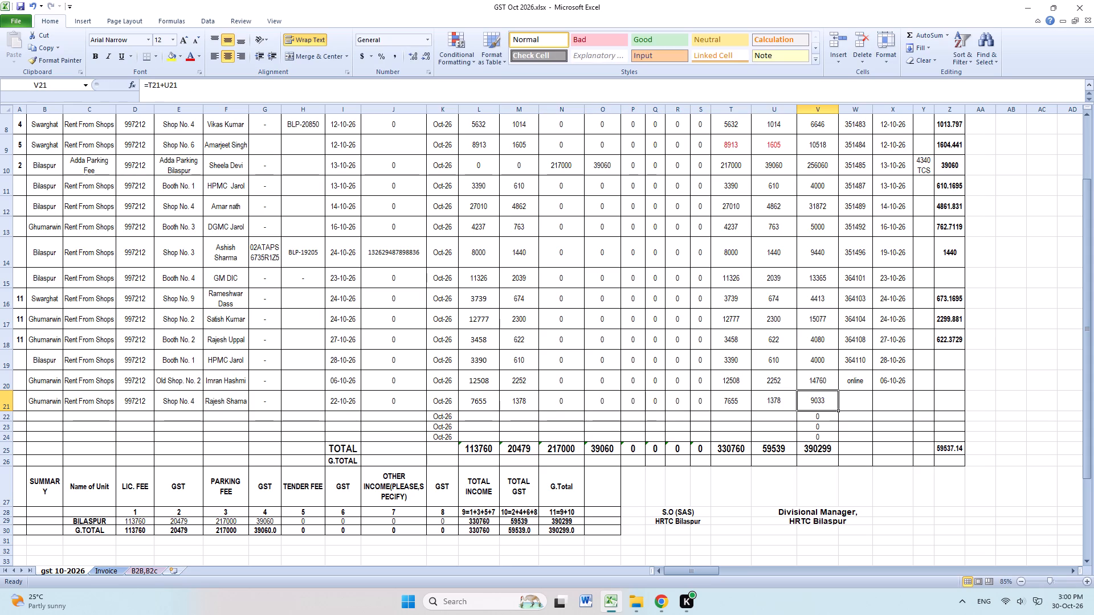
Enter "online" as the receipt number and 22-10-26 as the receipt date in row 21.
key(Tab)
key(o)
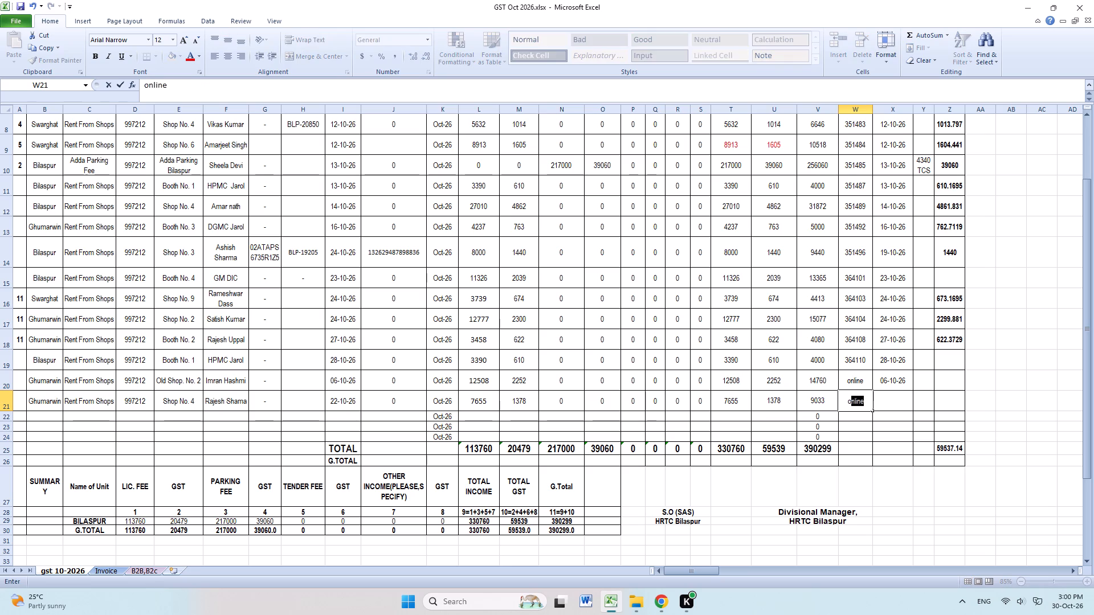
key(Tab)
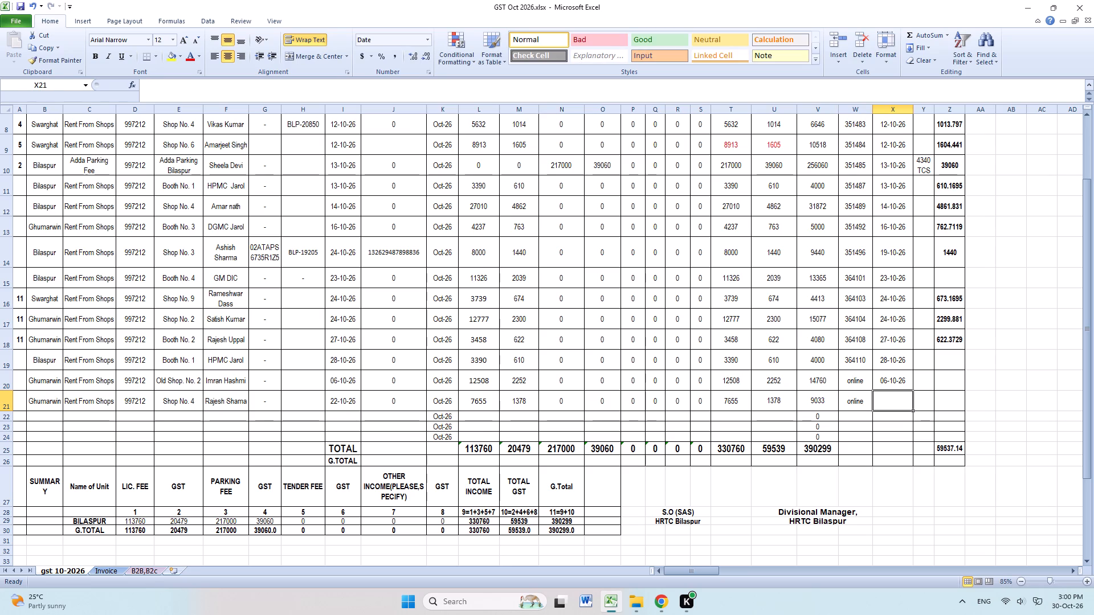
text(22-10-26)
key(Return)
Start row 22 with bus stand Ghumarwin, service description Rent From Shops, HSN code 997212 and Shop No. 7.
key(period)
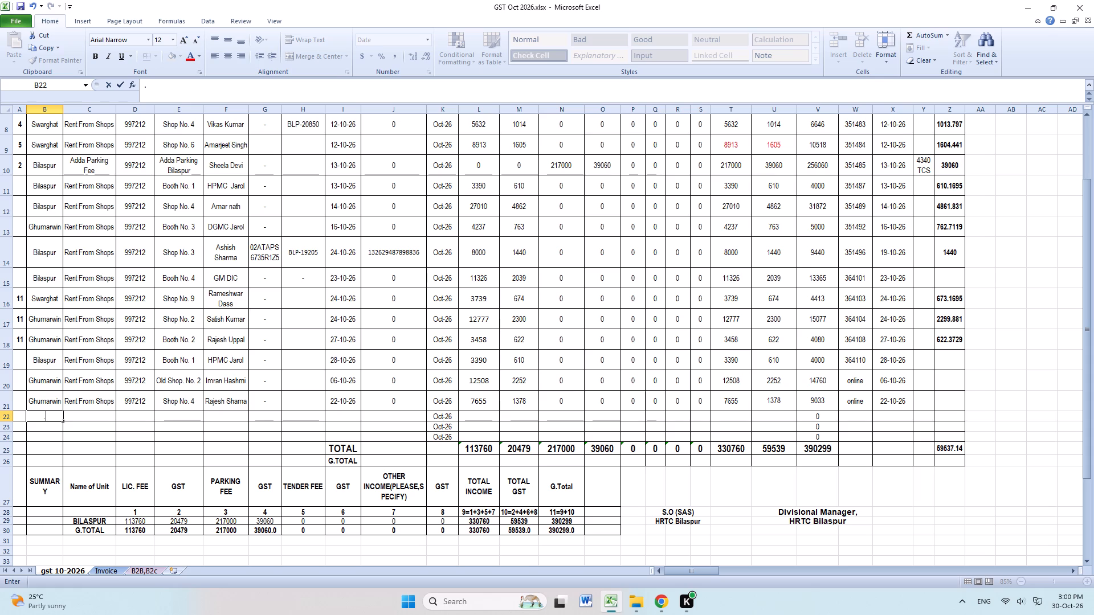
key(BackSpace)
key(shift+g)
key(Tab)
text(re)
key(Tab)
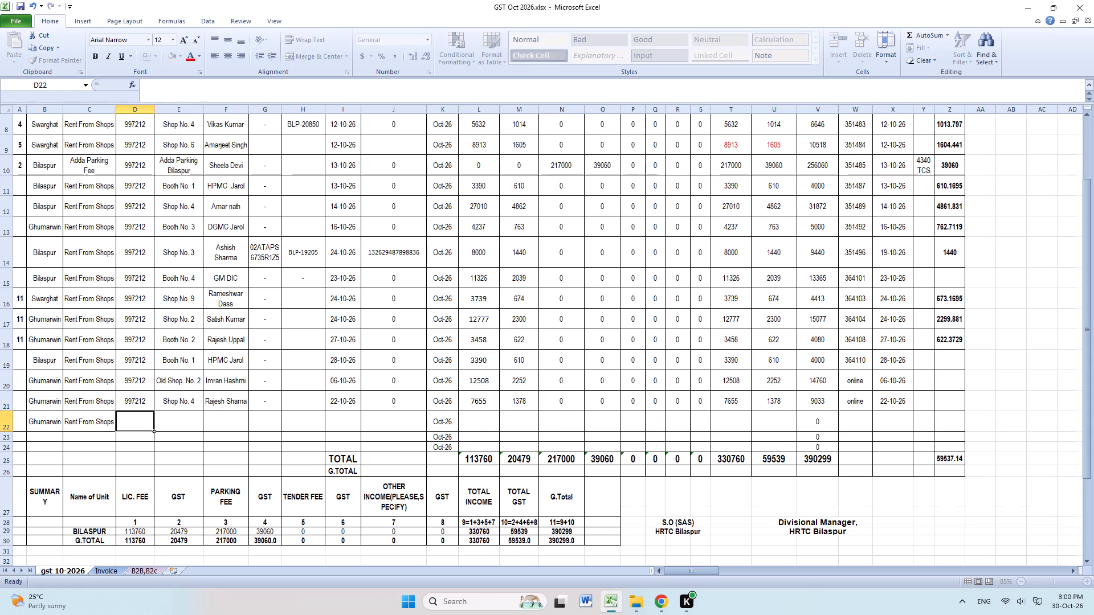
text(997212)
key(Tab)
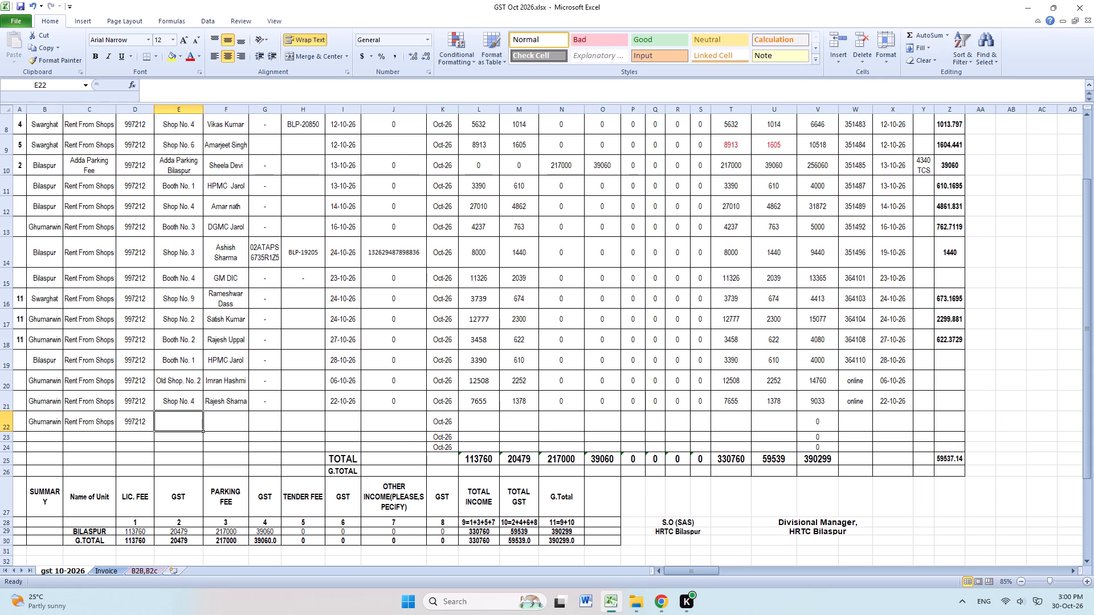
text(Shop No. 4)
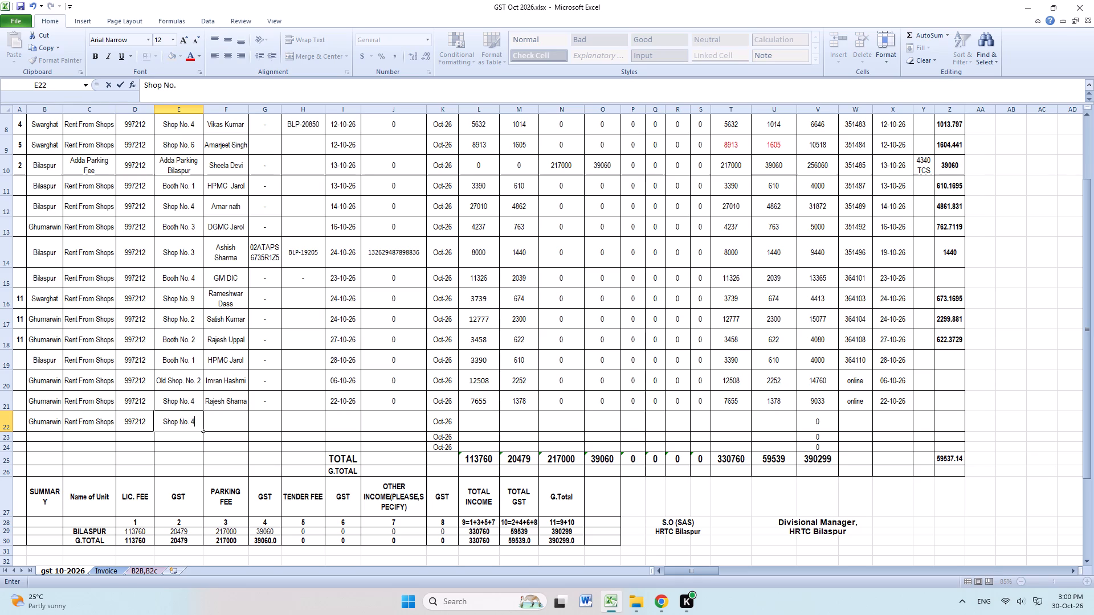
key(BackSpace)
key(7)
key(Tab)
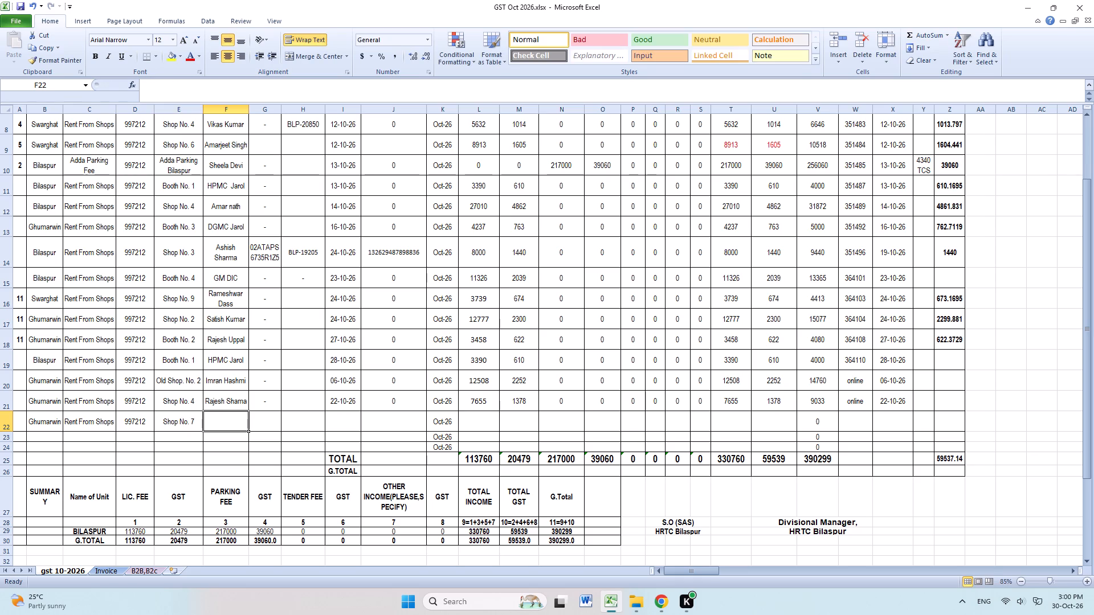
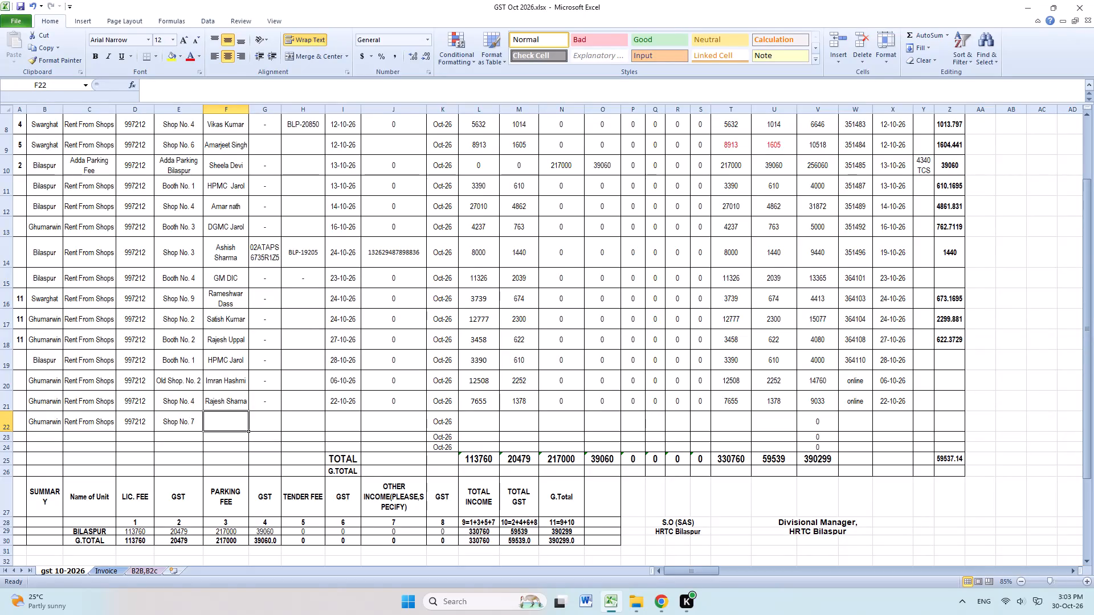
Enter the tenant's name as the party and a dash as the GST number in row 22, leaving the invoice number blank.
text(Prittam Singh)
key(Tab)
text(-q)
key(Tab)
click(275, 421)
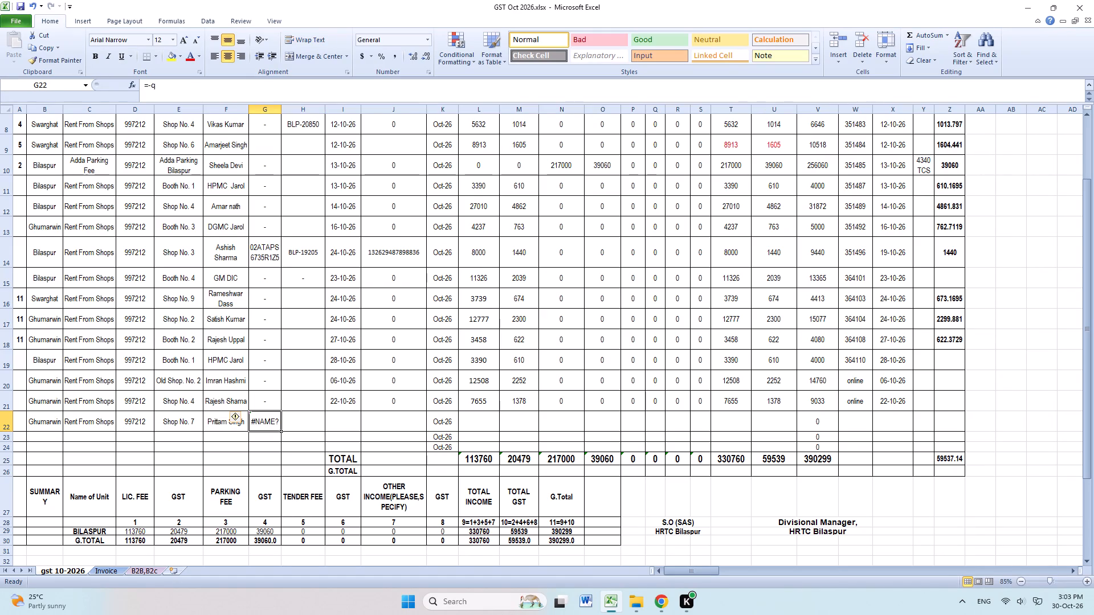
click(162, 87)
drag(162, 86, 131, 85)
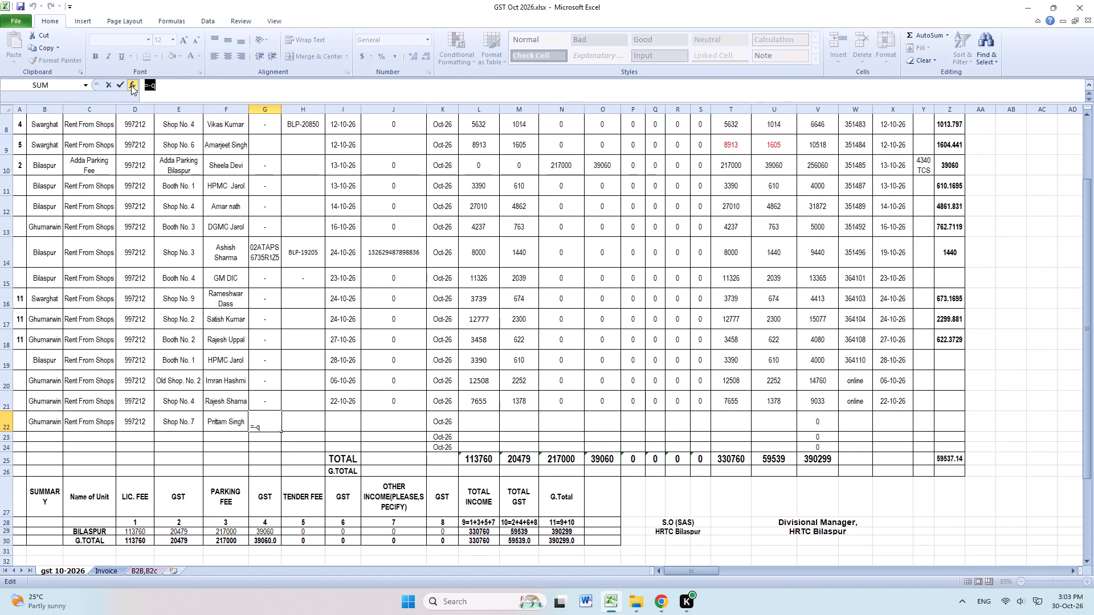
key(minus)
key(Tab)
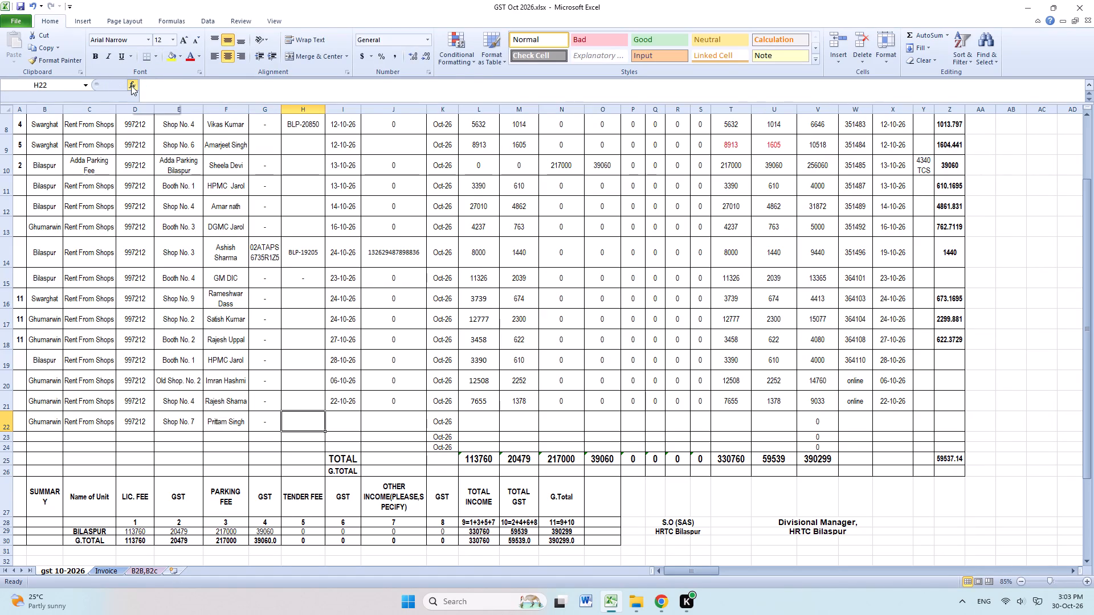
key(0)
key(BackSpace)
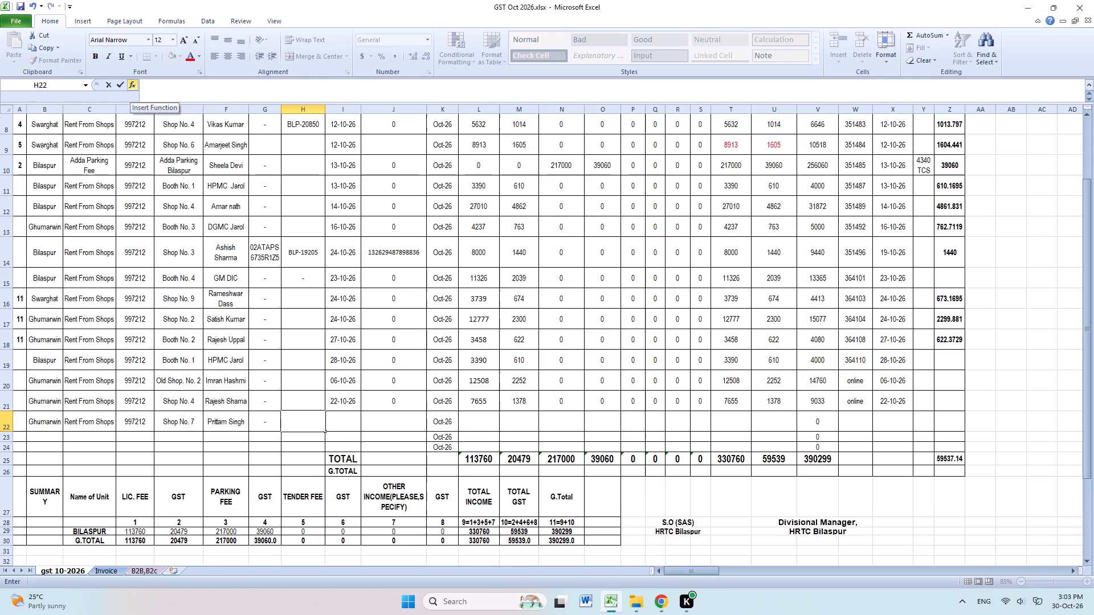
Enter 30-10-26 as the invoice date and 0 as the acknowledgement number in row 22, keeping the existing rent period.
click(349, 423)
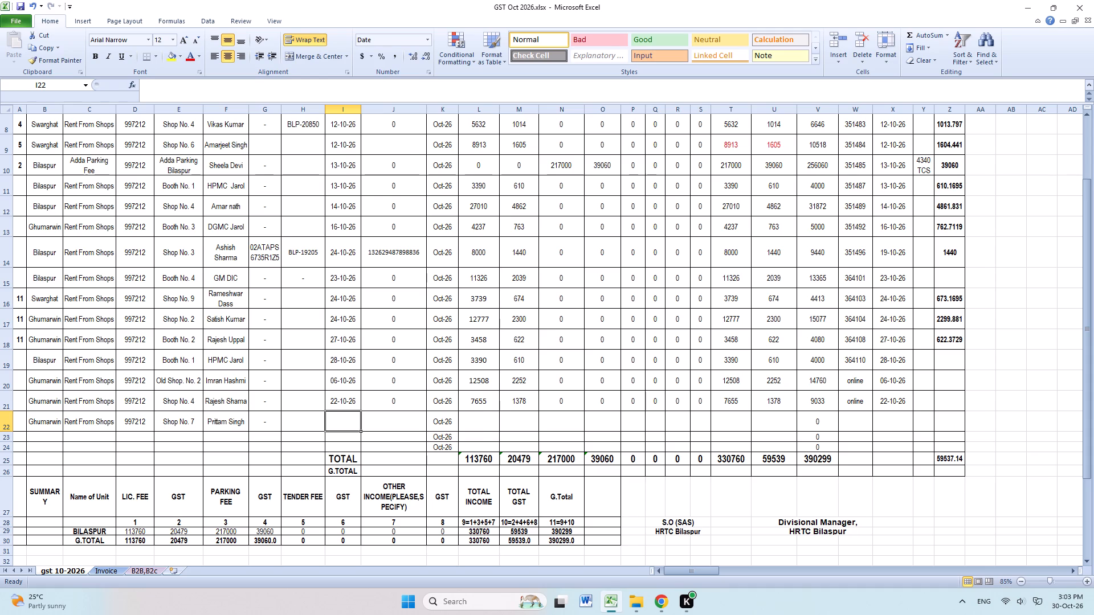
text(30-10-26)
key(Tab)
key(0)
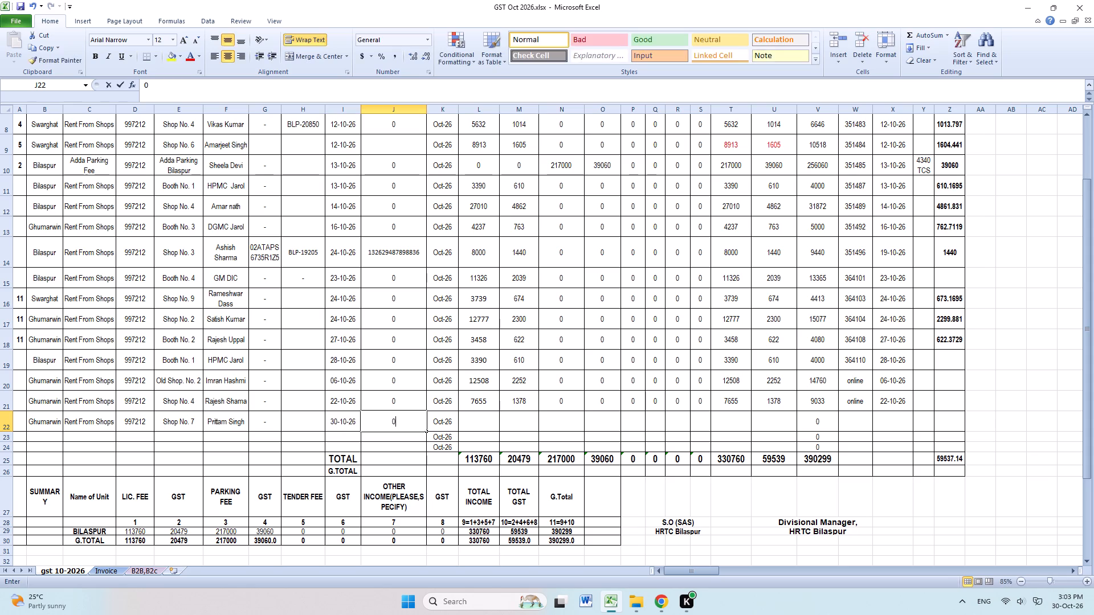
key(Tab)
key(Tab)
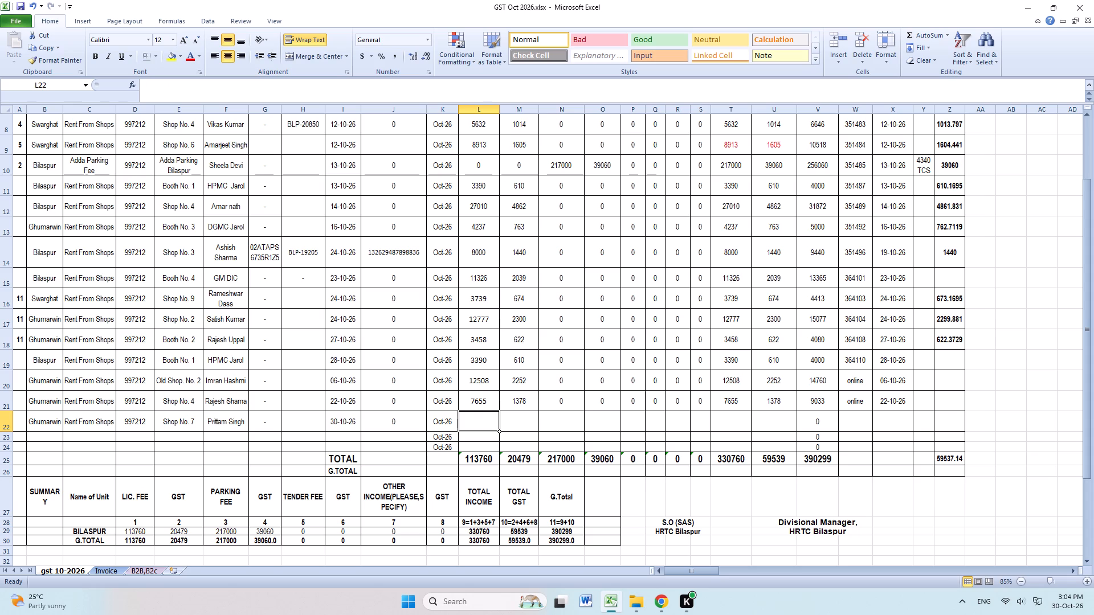
Enter 8619 as the license fee and 1551 as its GST in row 22.
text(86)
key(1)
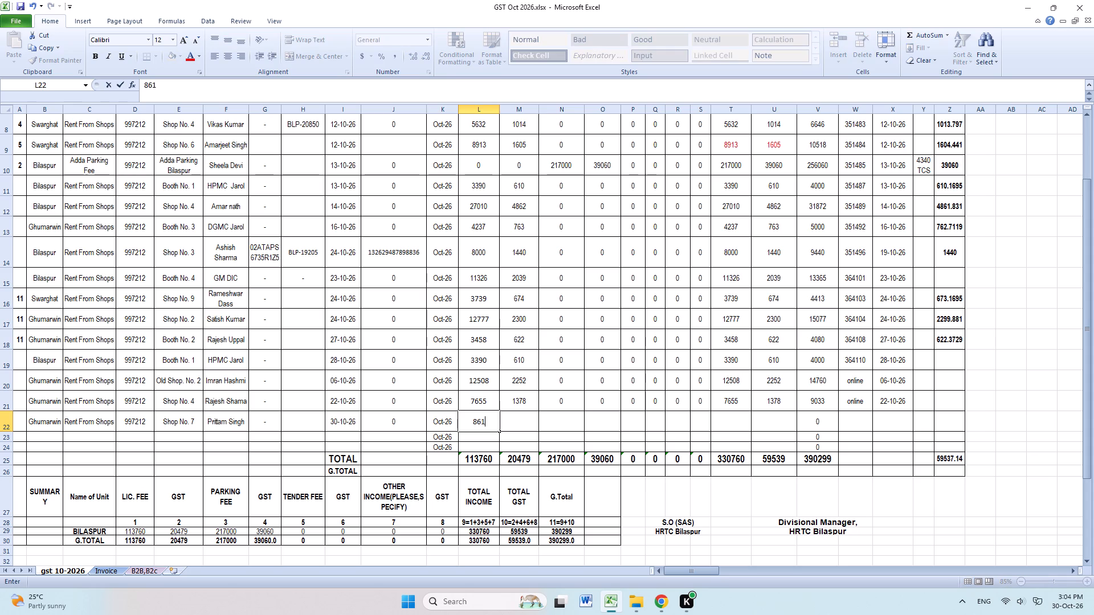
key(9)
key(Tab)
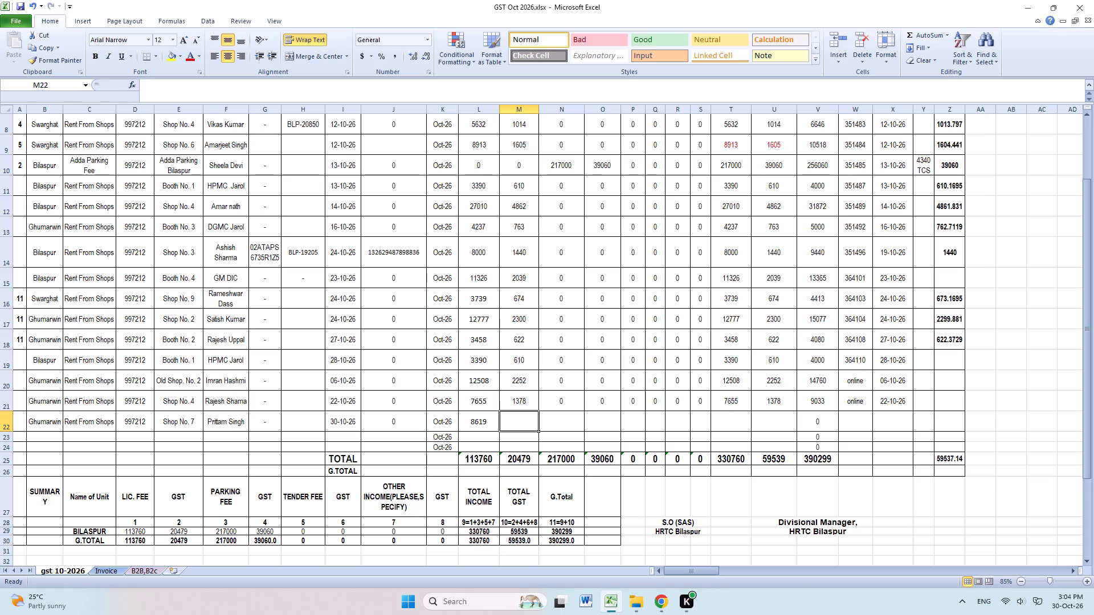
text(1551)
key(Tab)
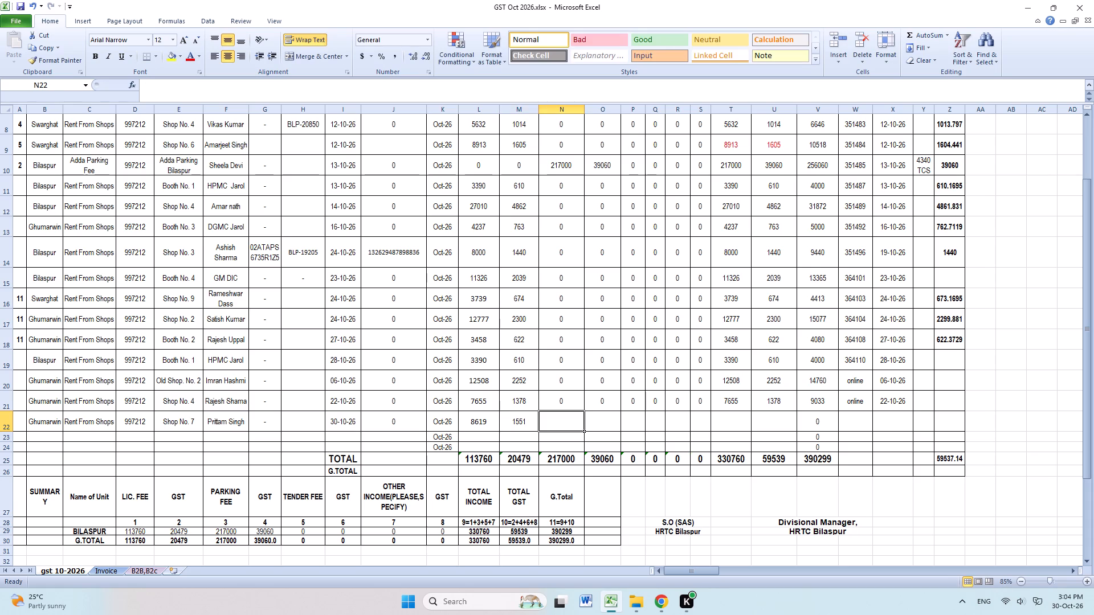
Fill row 22's parking fee, tender fee, other income and their GST columns (N to S) with 0.
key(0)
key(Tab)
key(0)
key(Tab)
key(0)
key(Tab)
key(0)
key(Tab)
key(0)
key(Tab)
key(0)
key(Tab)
Enter 8619 as the total income in row 22, keeping the existing total GST and combined total formulas.
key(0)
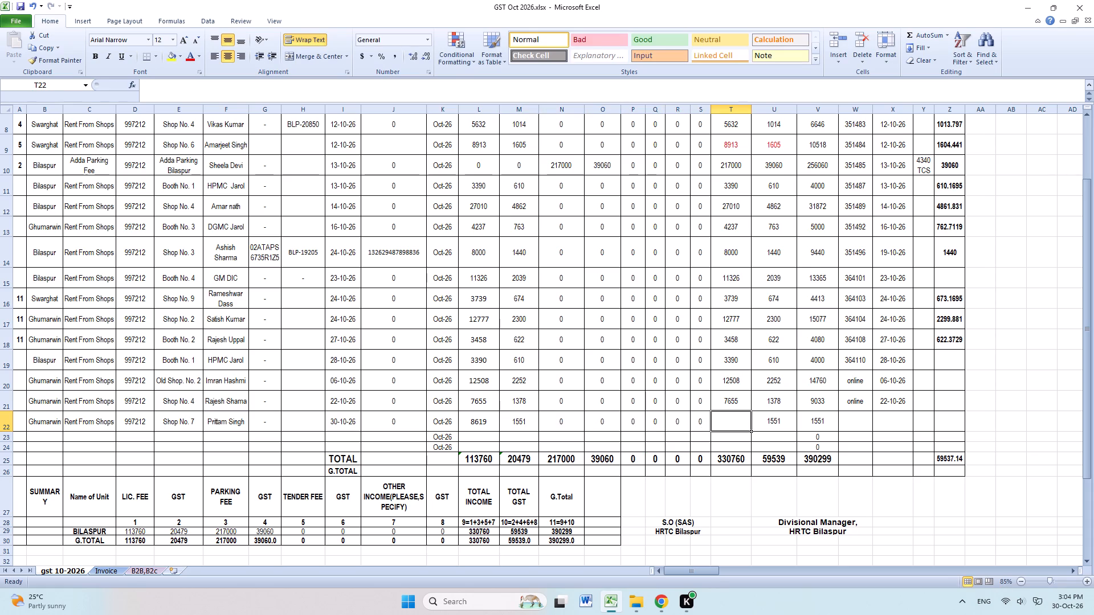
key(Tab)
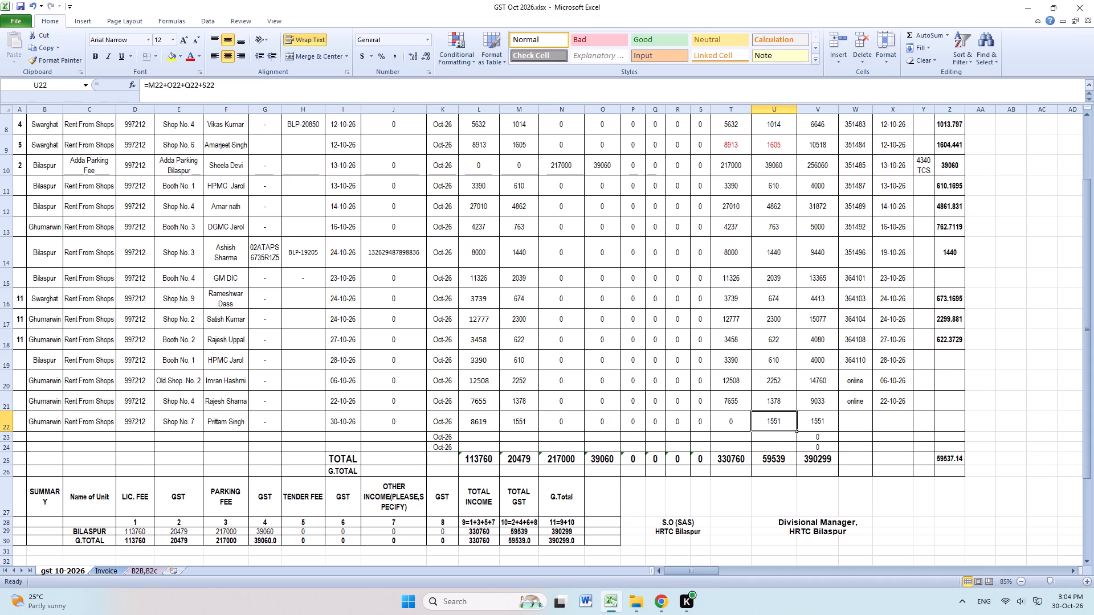
triple_click(738, 420)
drag(736, 420, 720, 420)
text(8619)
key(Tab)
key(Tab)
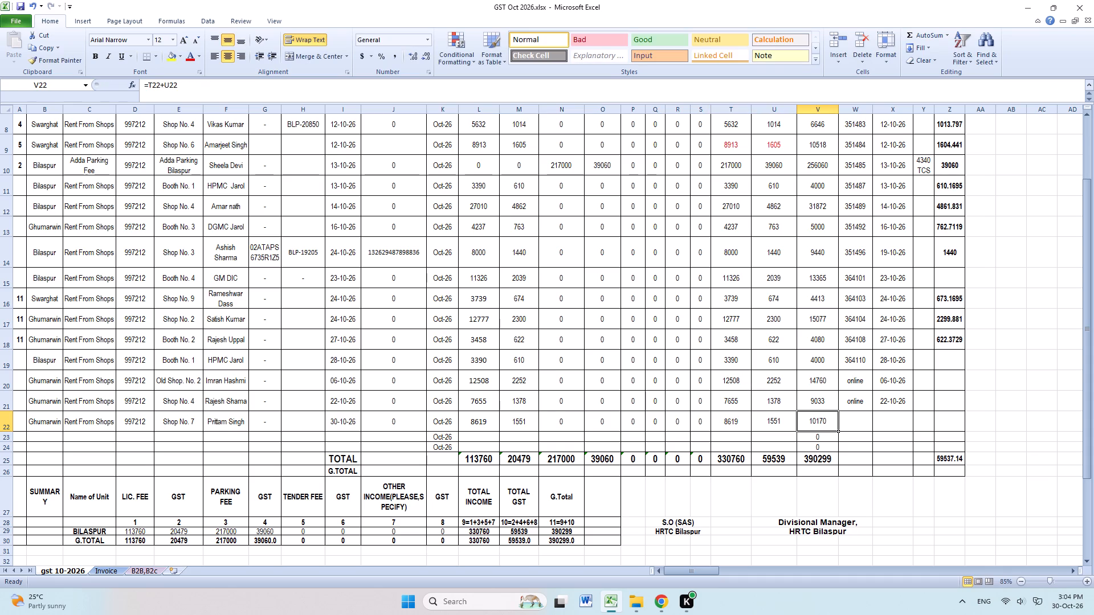
Enter "online" as the receipt number and 30-10-26 as the receipt date in row 22.
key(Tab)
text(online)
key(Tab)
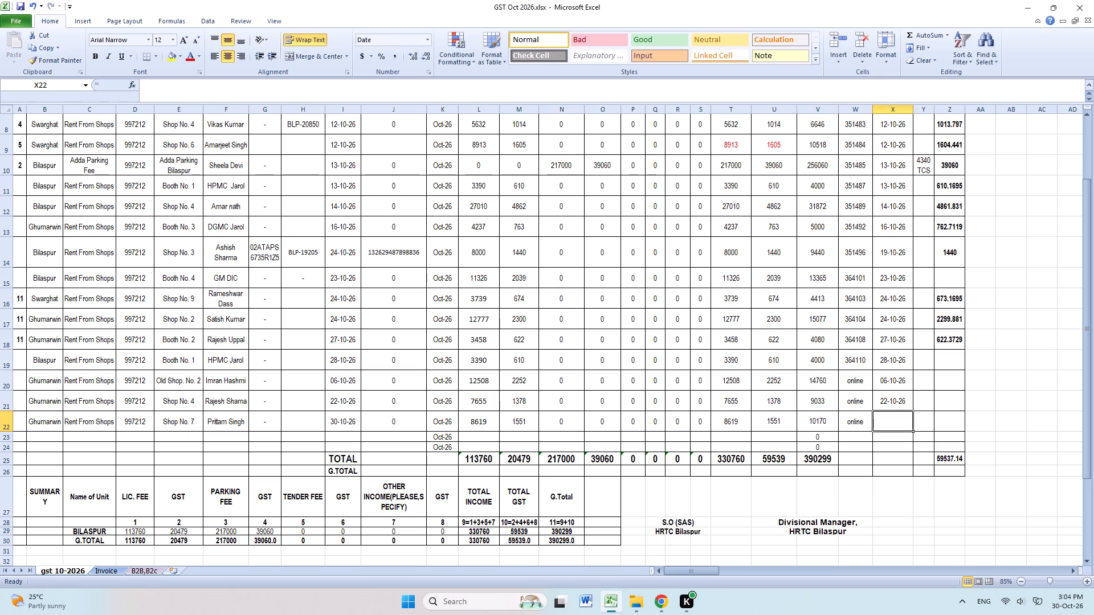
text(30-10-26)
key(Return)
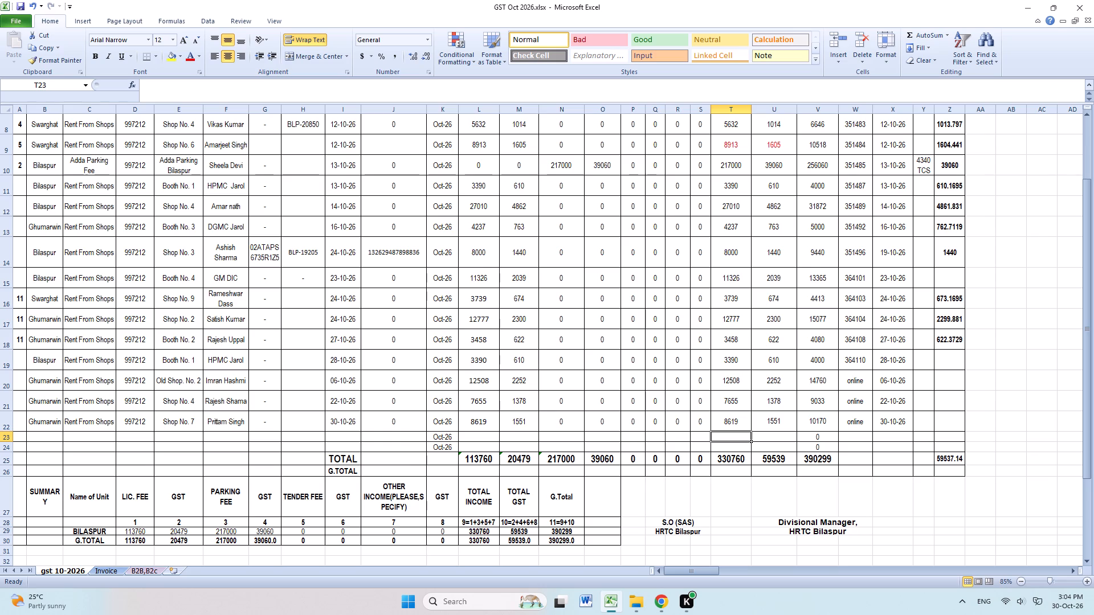
Extend the TOTAL row's license fee and license fee GST sums to cover L5:L24 and M5:M24.
click(484, 456)
double_click(484, 458)
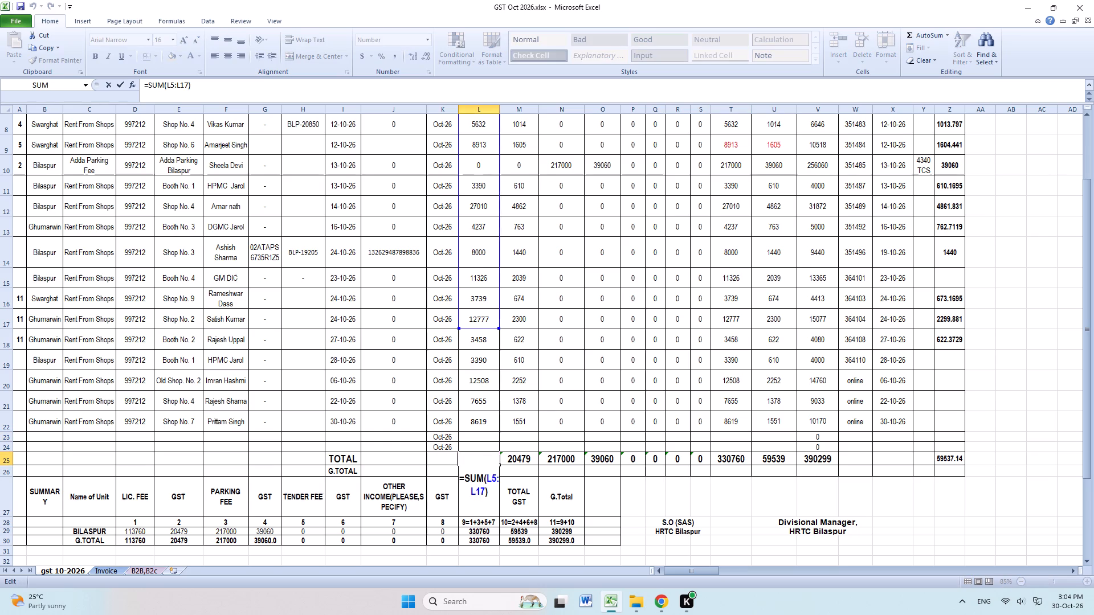
drag(497, 328, 497, 449)
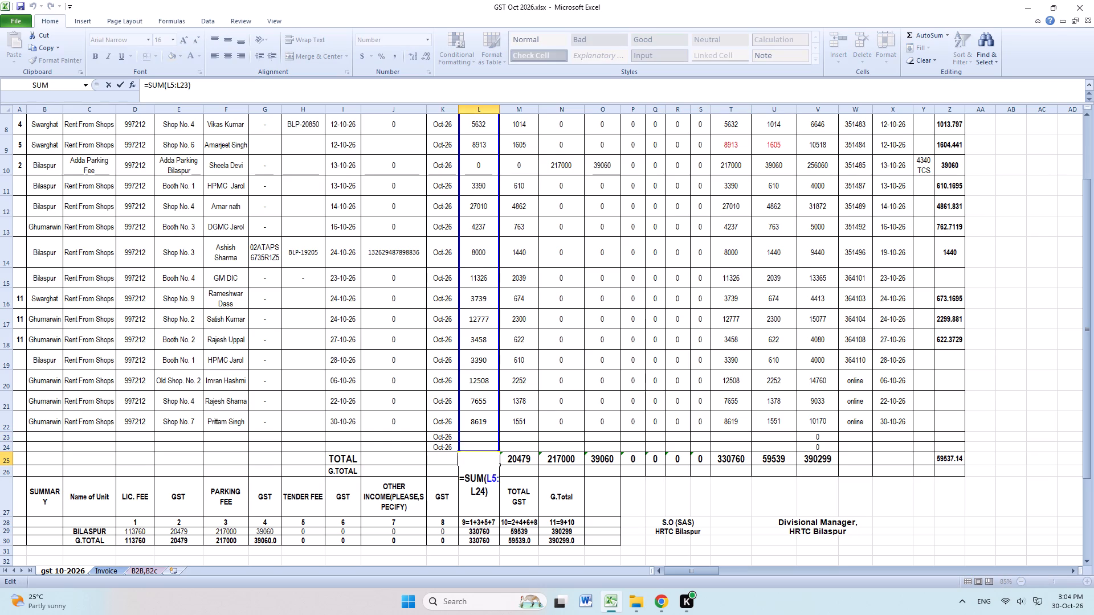
drag(497, 449, 497, 450)
key(Return)
double_click(521, 460)
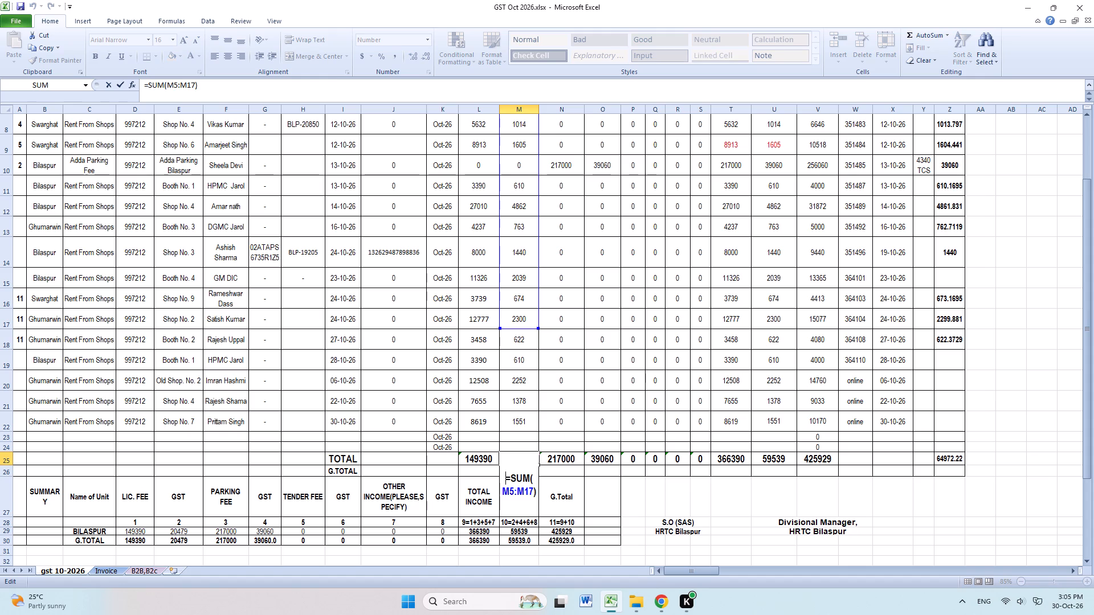
drag(537, 327, 542, 444)
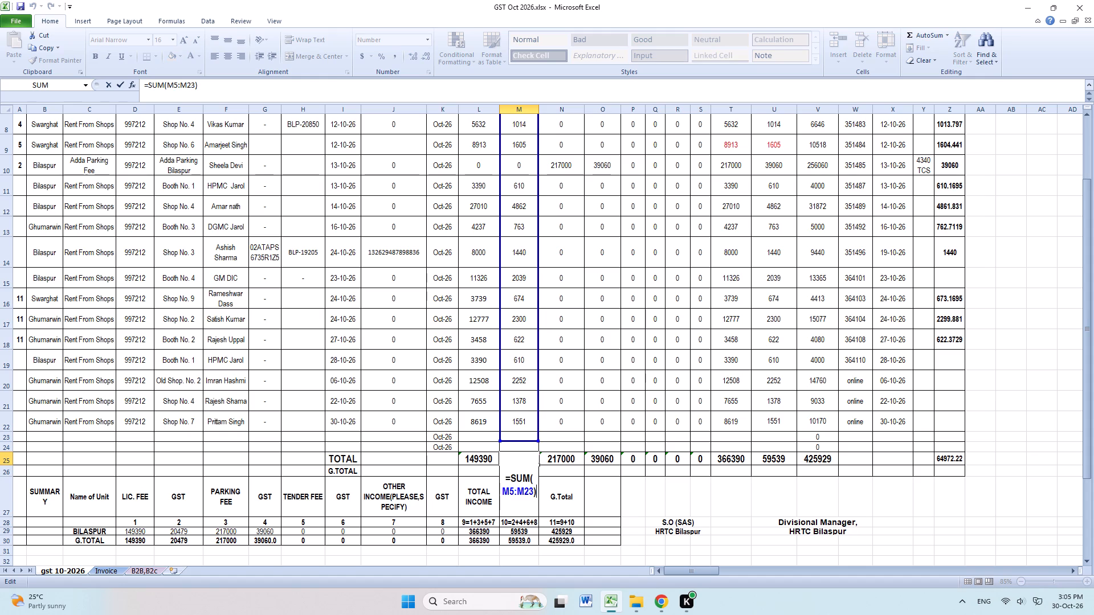
drag(542, 444, 544, 449)
key(Return)
Extend the TOTAL row's parking fee sum to include the added rows and its GST sum to O5:O24.
double_click(560, 460)
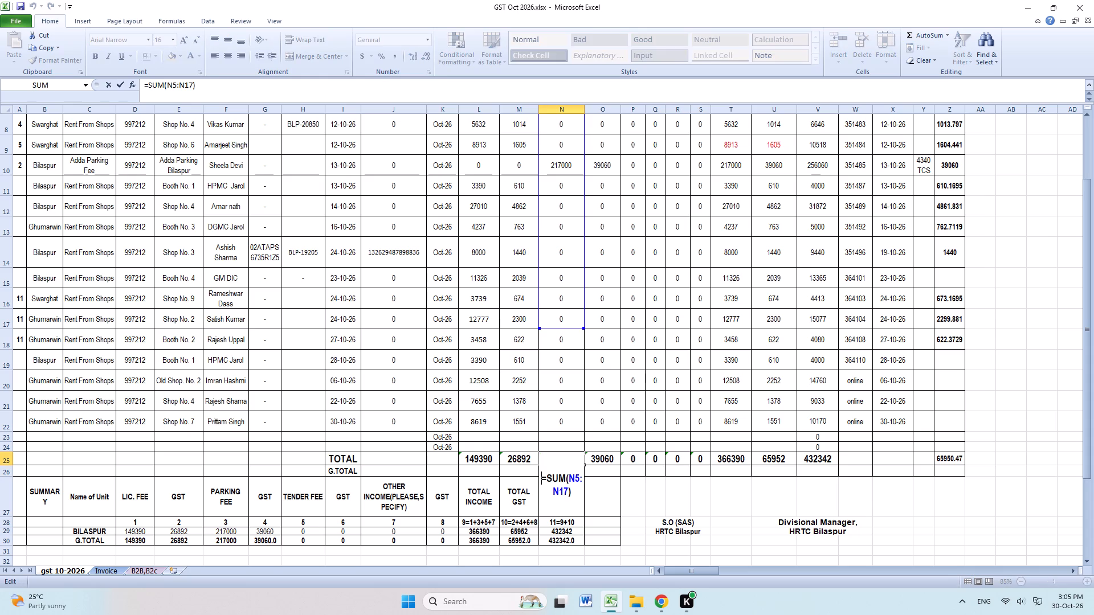
drag(583, 328, 594, 436)
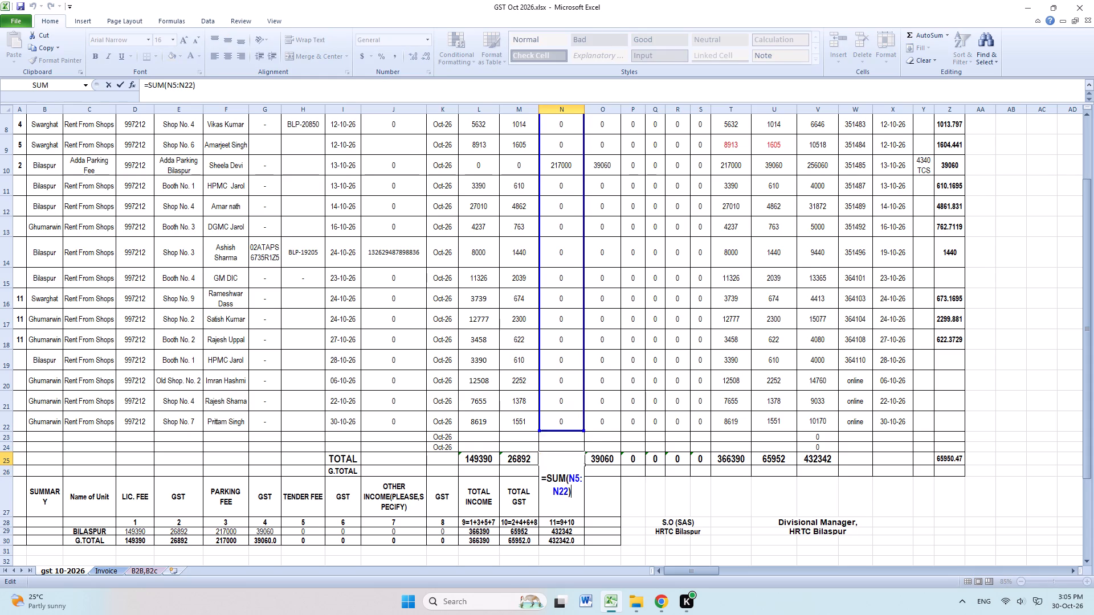
drag(594, 436, 594, 453)
key(Return)
double_click(609, 461)
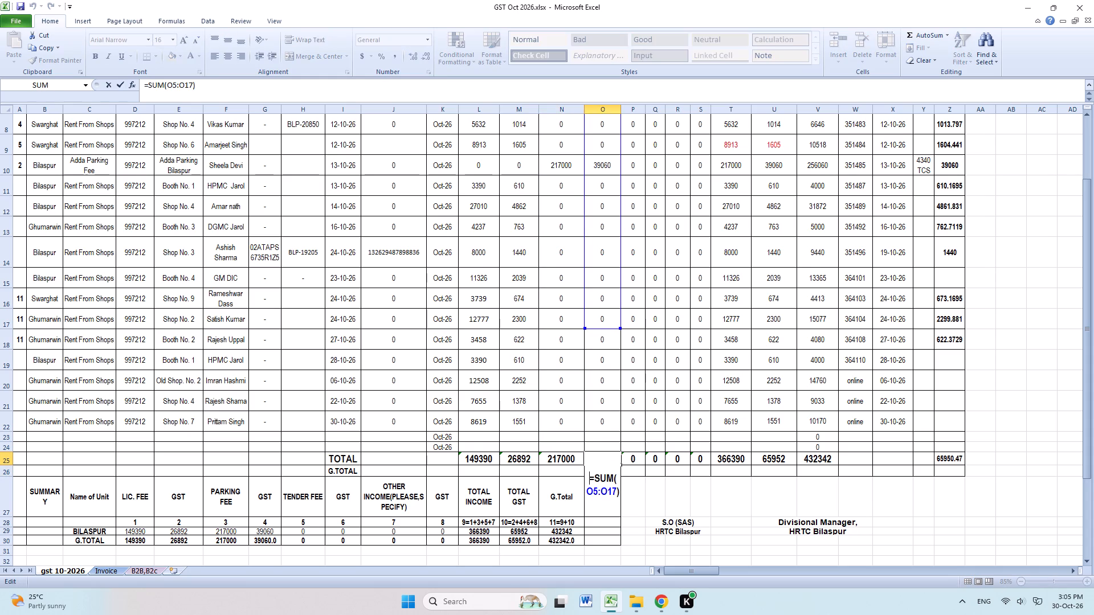
drag(619, 327, 623, 452)
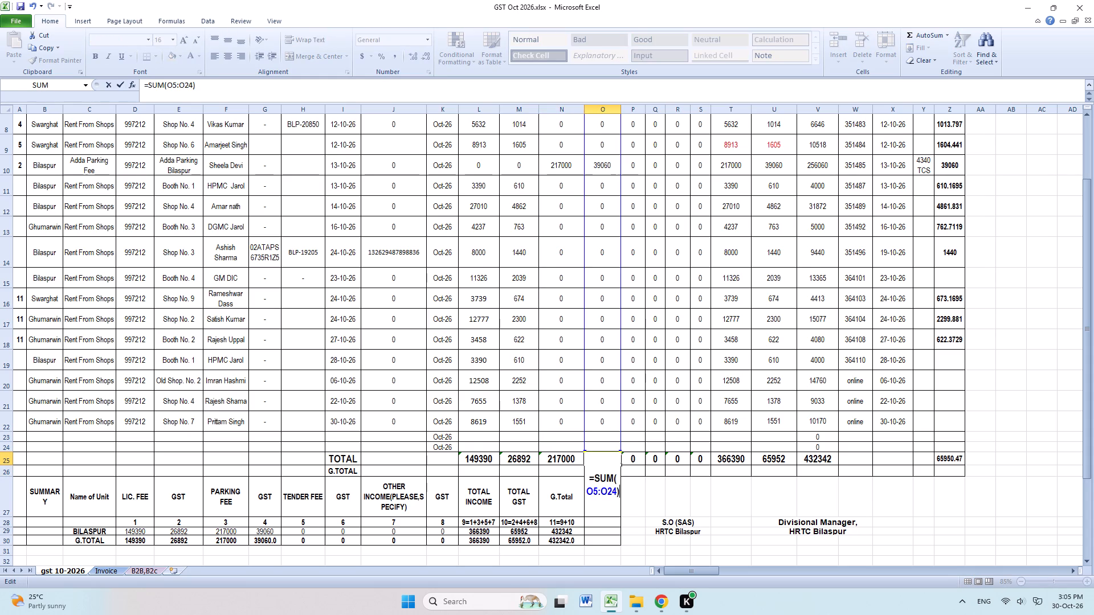
key(Return)
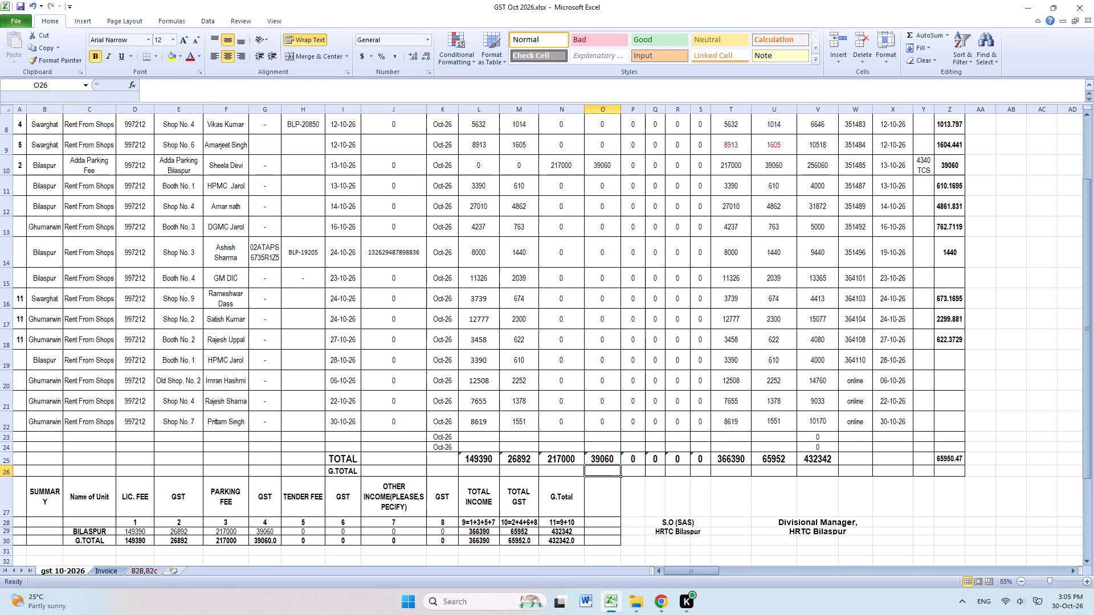
Check the TOTAL row's formulas for total income, total GST and total income plus total GST.
double_click(740, 461)
key(Return)
double_click(777, 460)
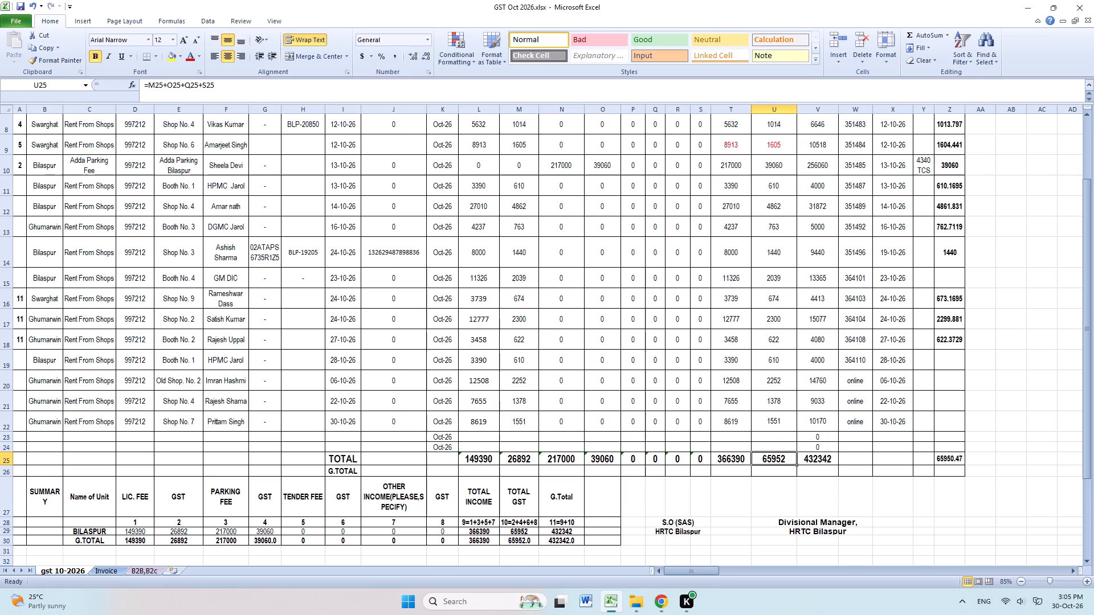
key(Return)
double_click(817, 459)
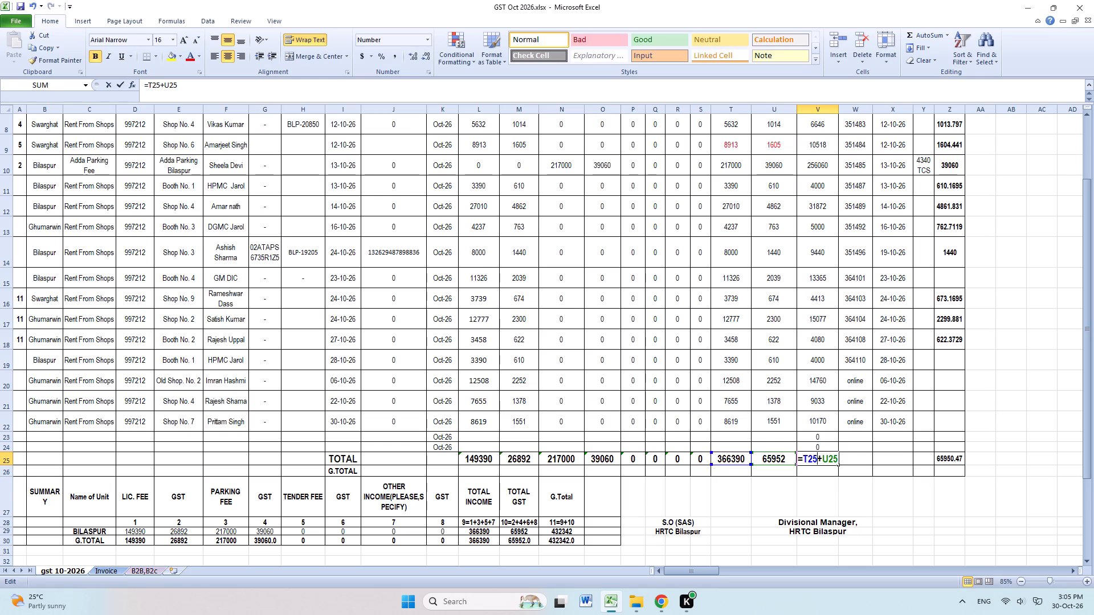
key(Return)
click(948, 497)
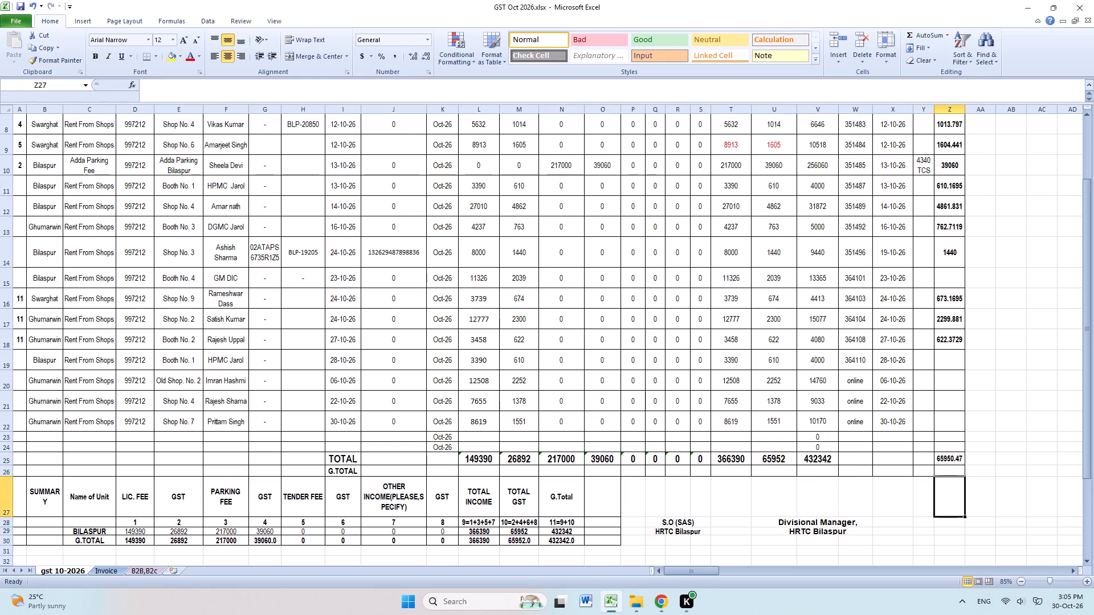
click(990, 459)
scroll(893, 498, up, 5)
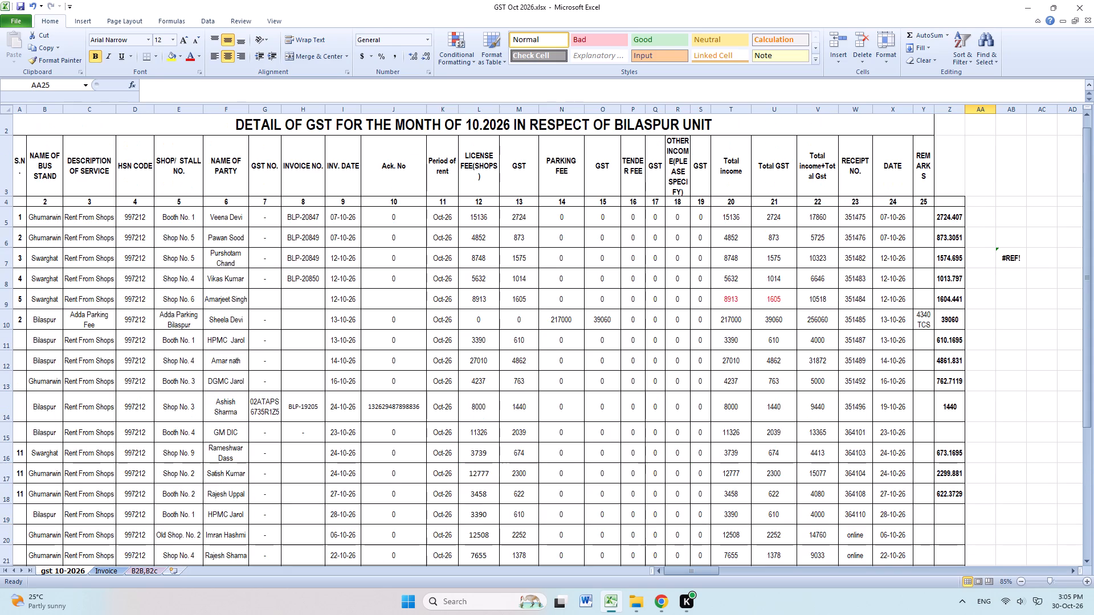
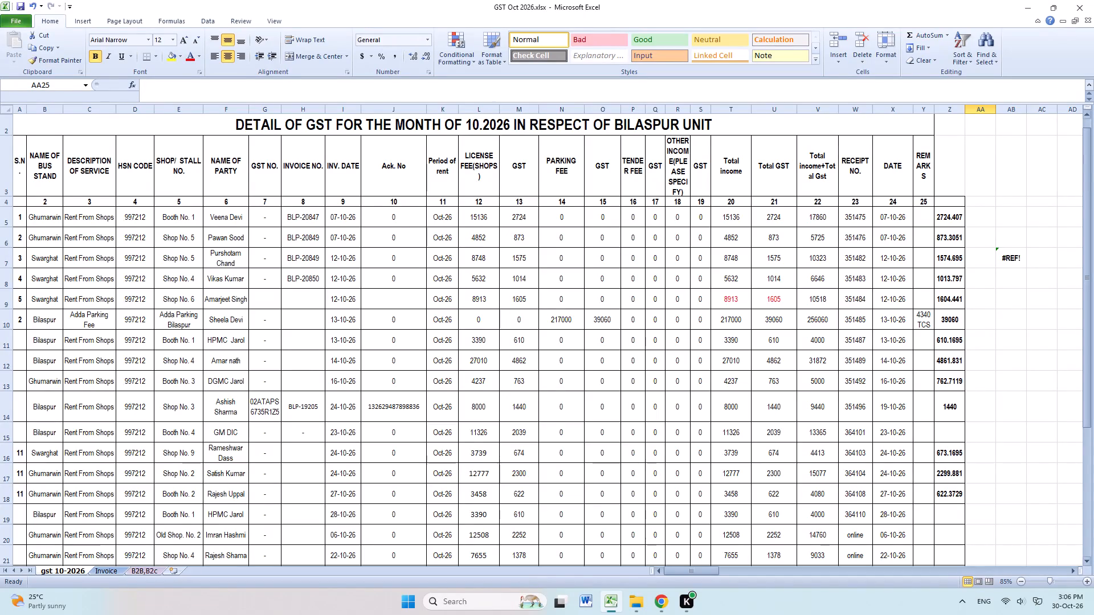
Fill the GST check formula =V13*18/118 from Z13 down through Z15.
click(948, 383)
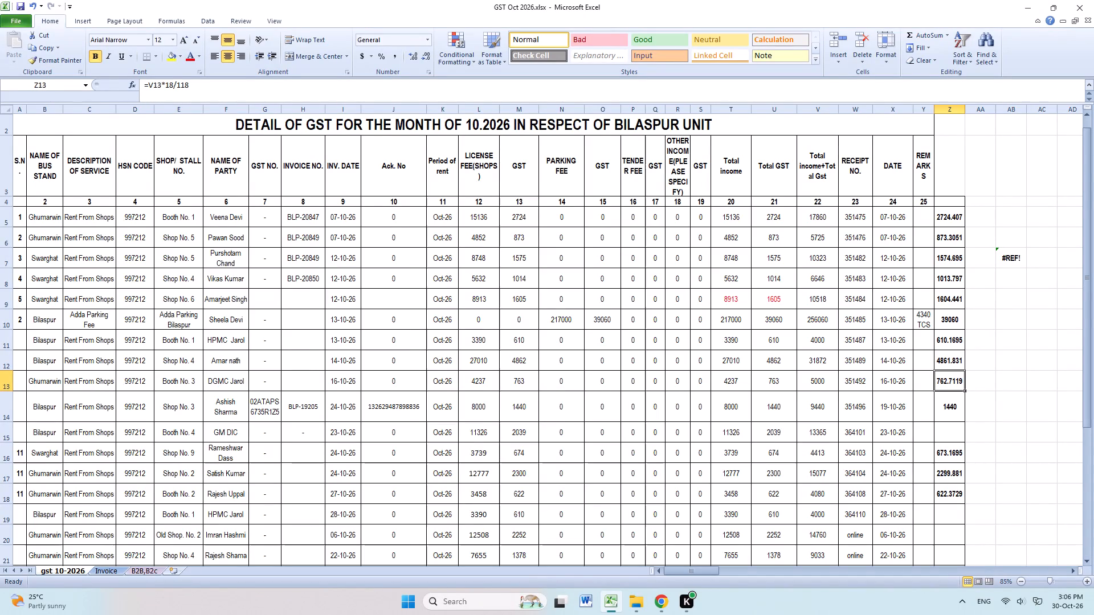
drag(964, 391, 961, 436)
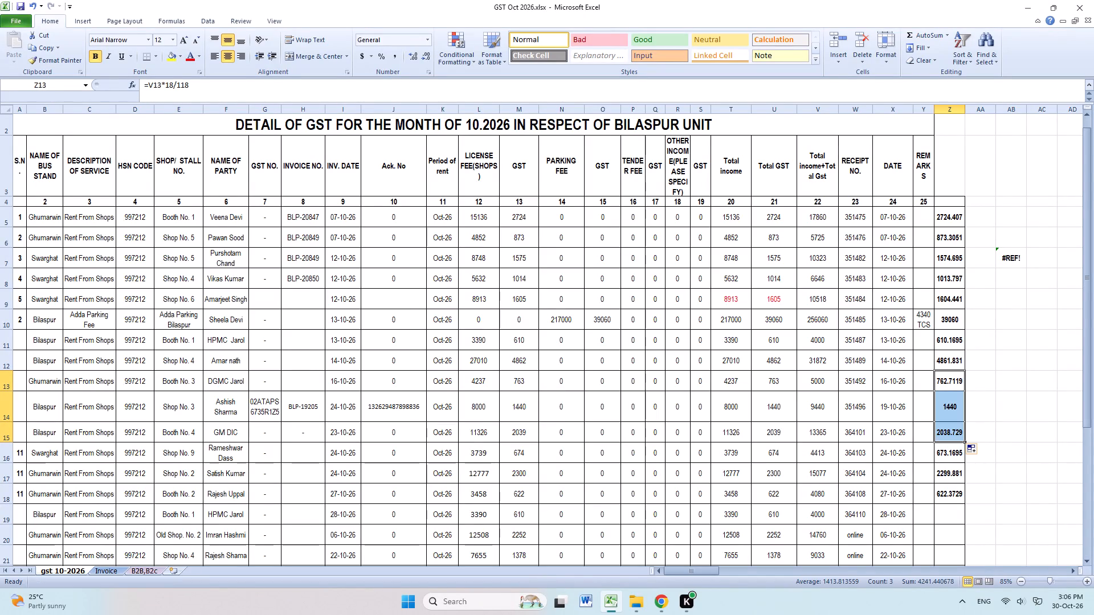
click(991, 413)
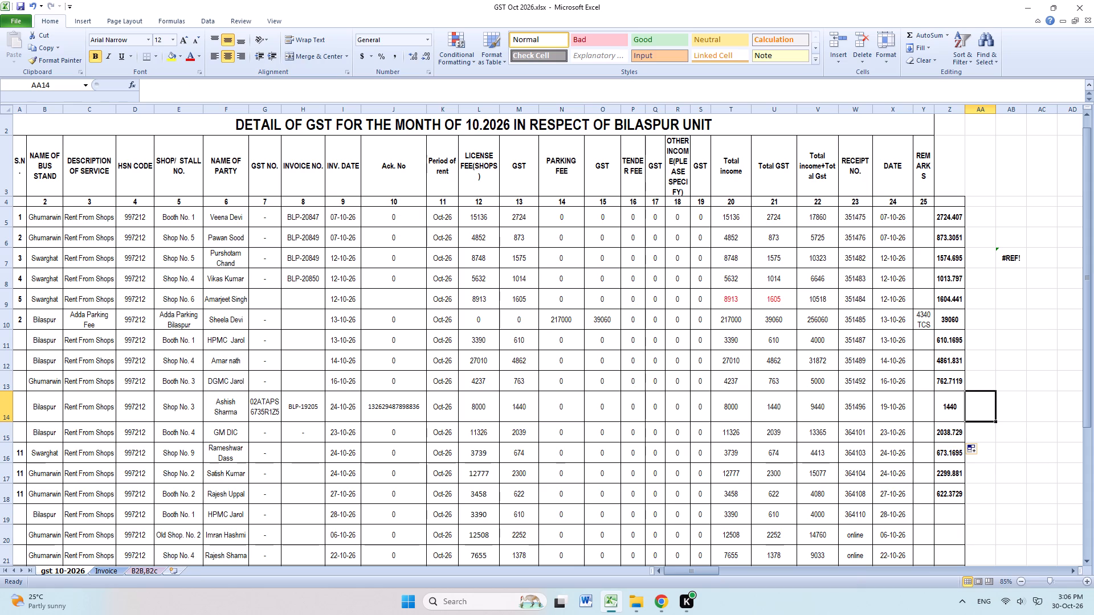
Set row 16's license fee to 3740 and its license fee GST to 673.
click(738, 458)
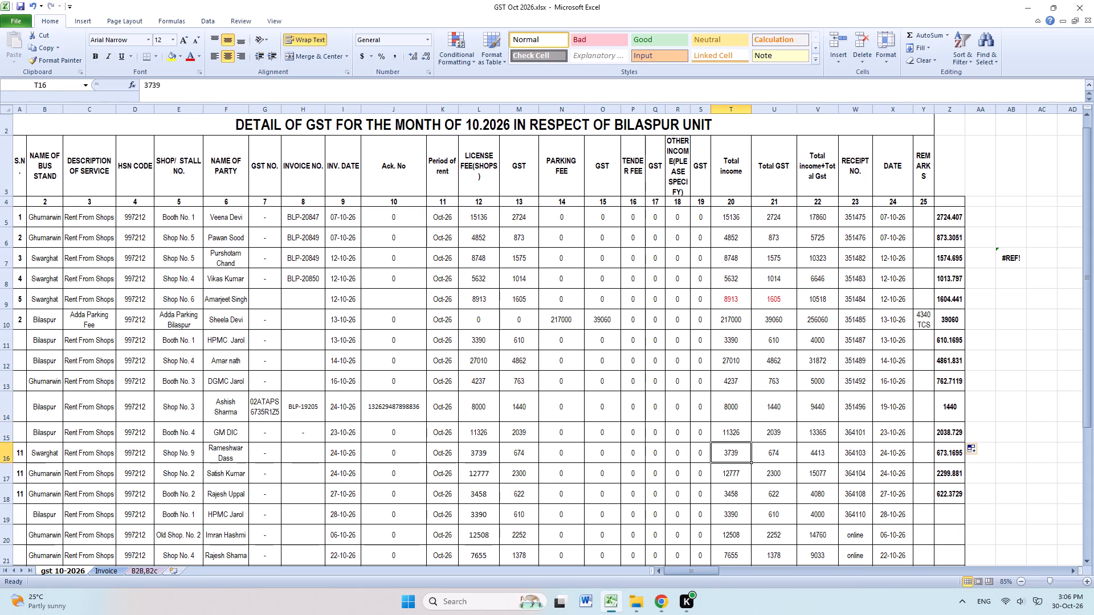
click(3, 450)
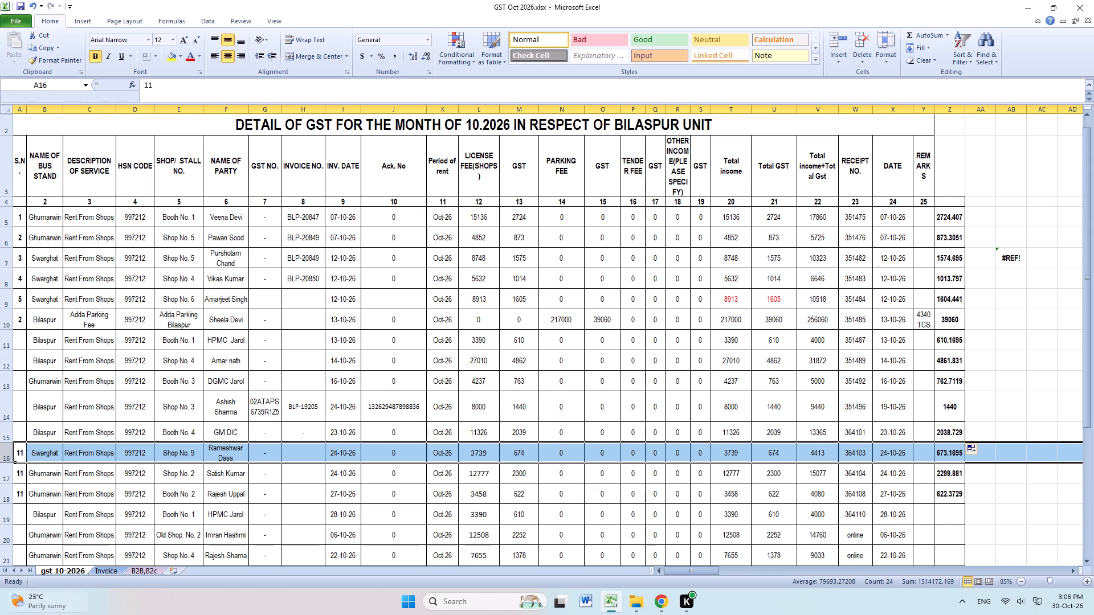
click(486, 451)
double_click(492, 454)
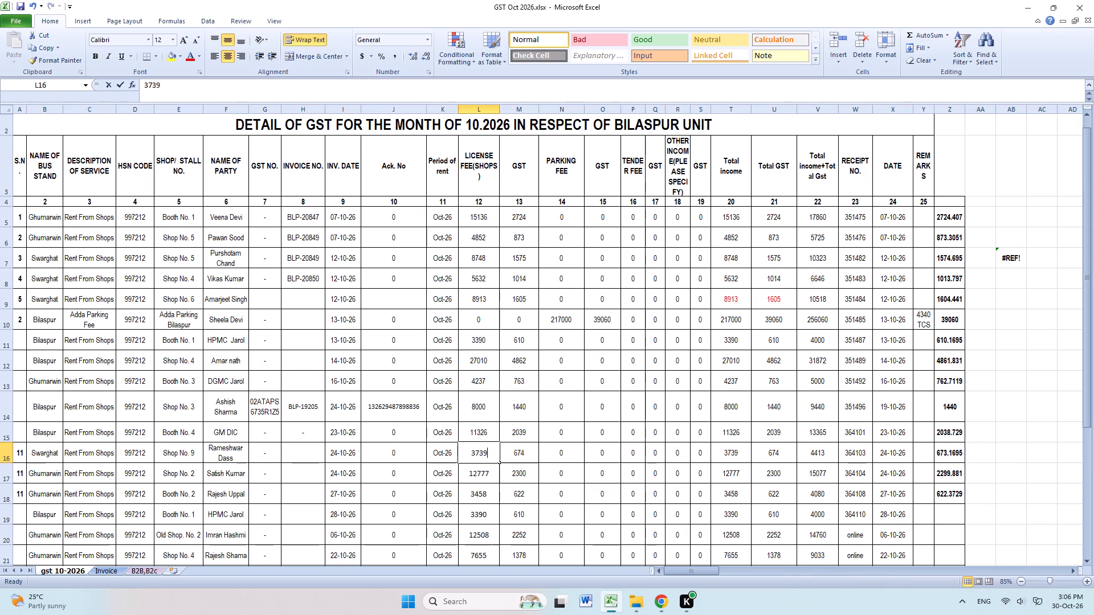
key(BackSpace)
key(BackSpace)
key(4)
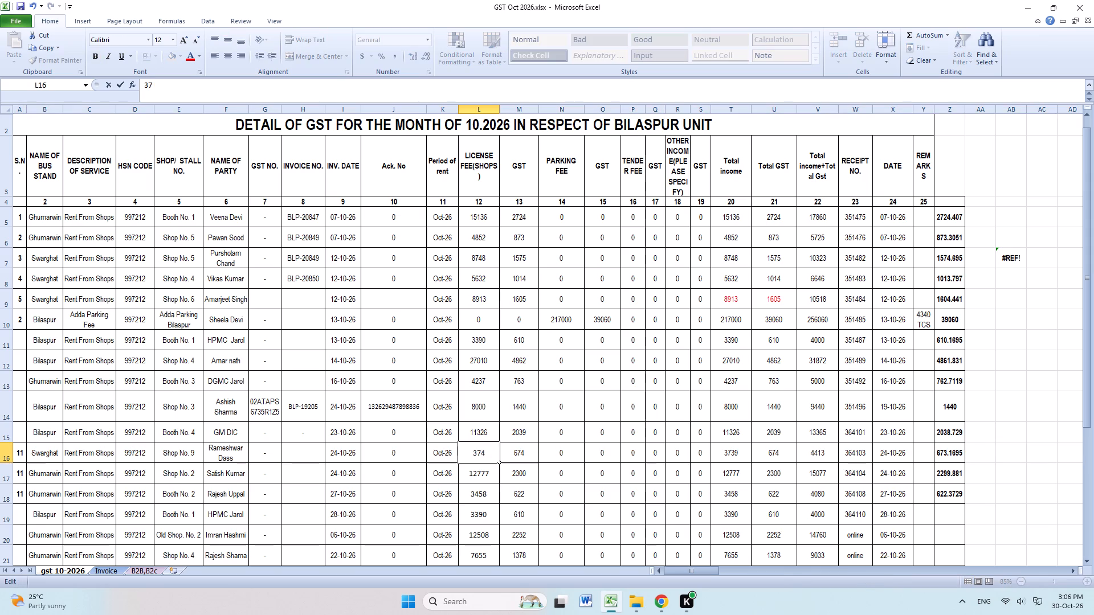
key(0)
key(Return)
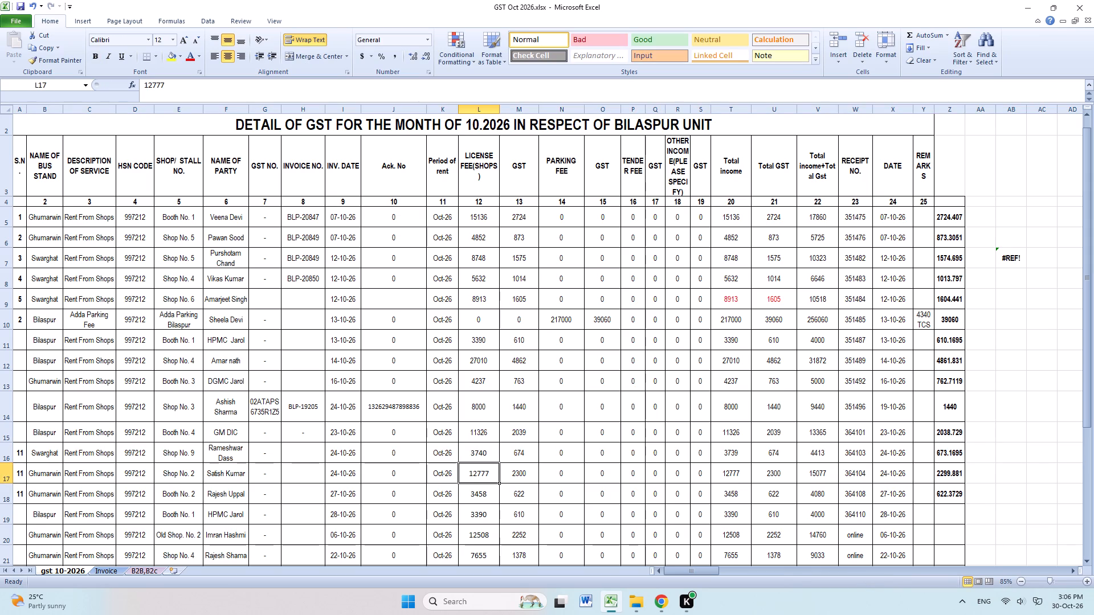
double_click(530, 456)
key(BackSpace)
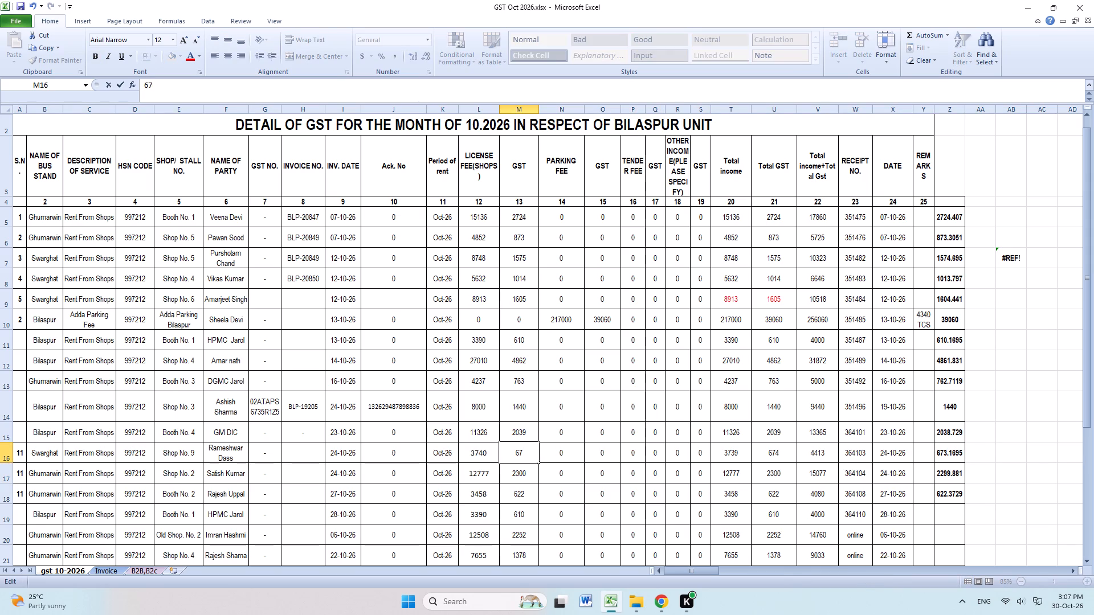
key(3)
key(Return)
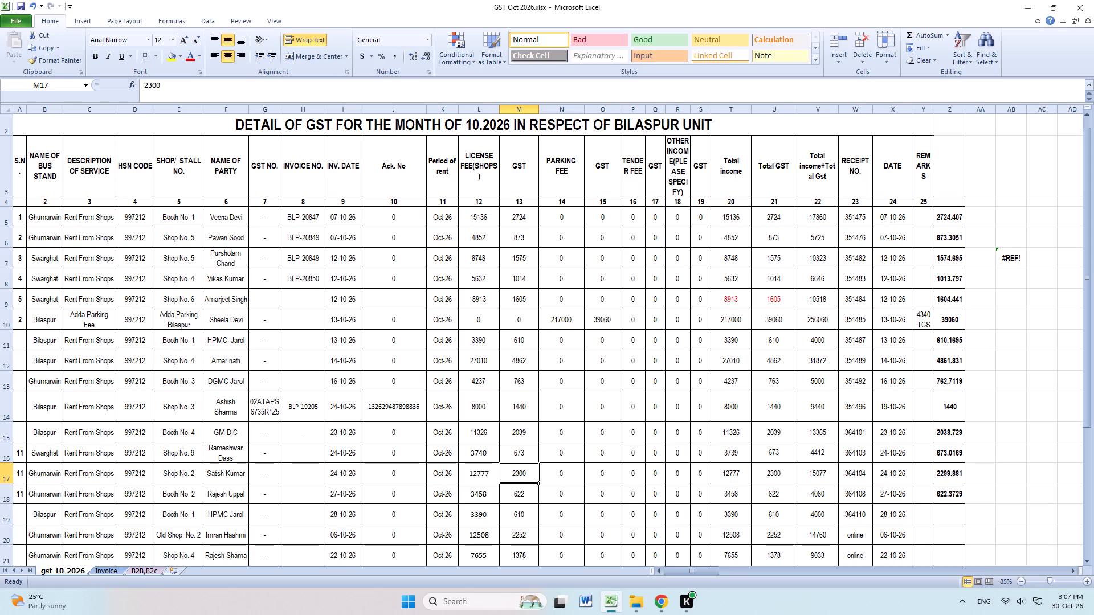
Check row 16's total income plus total GST formula and clear the typed-in total income in T16.
click(830, 457)
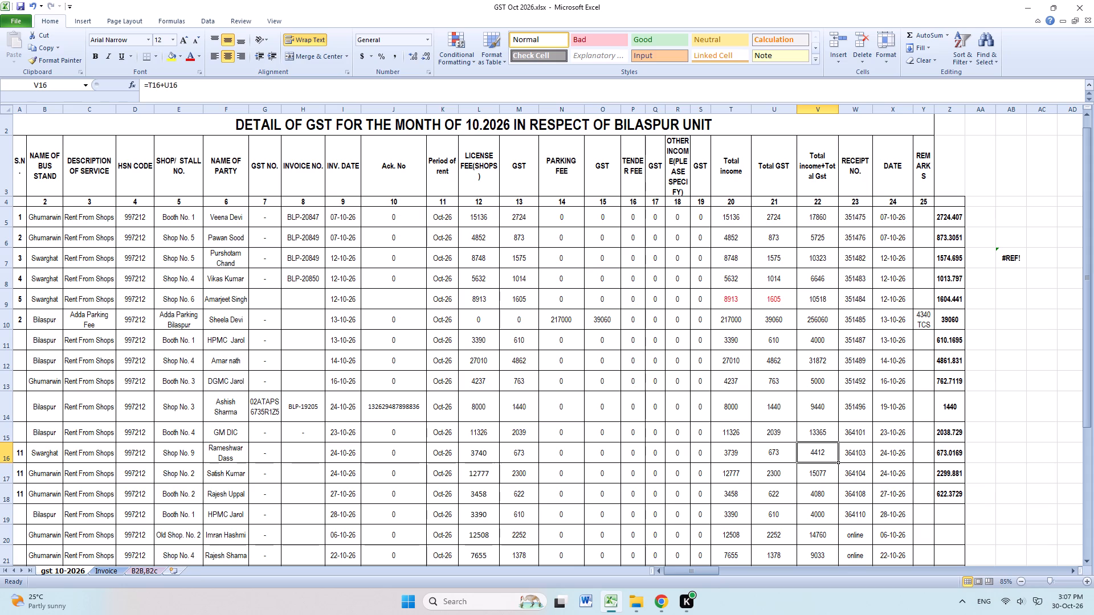
double_click(830, 457)
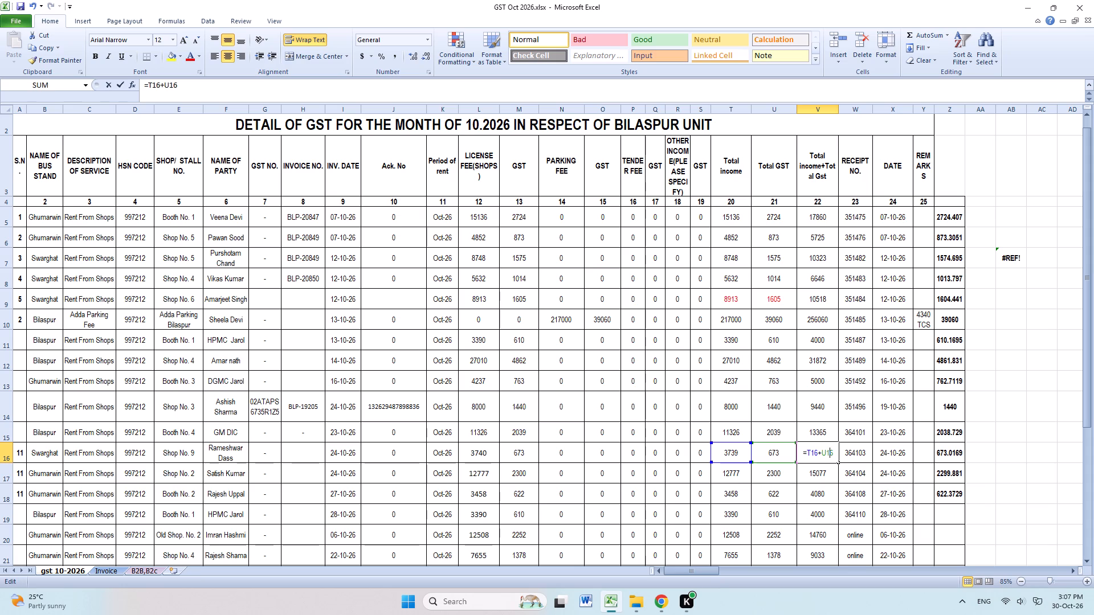
key(Return)
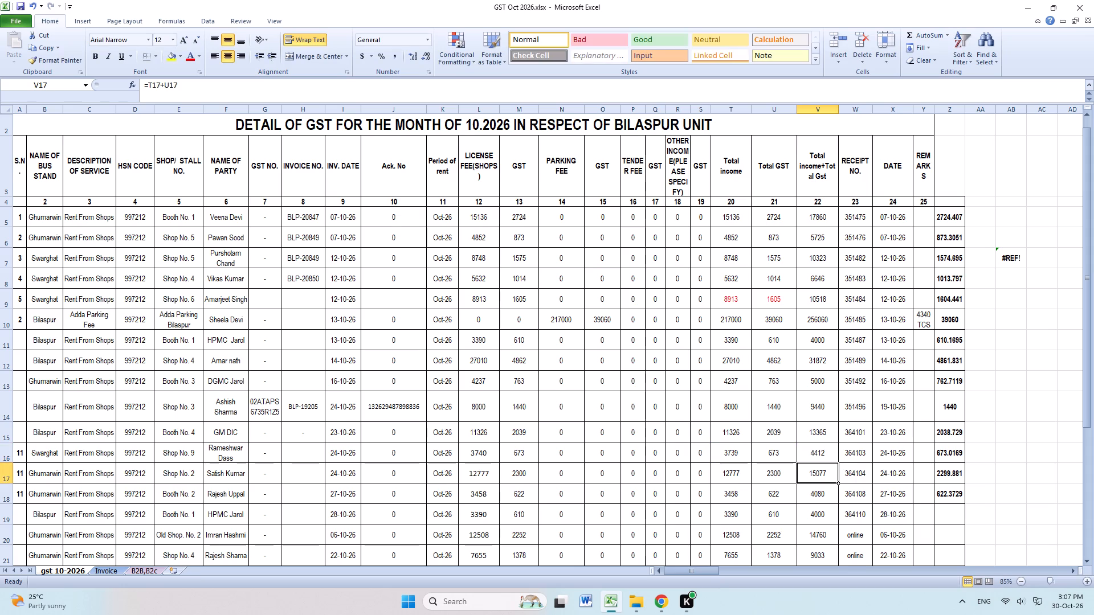
double_click(741, 455)
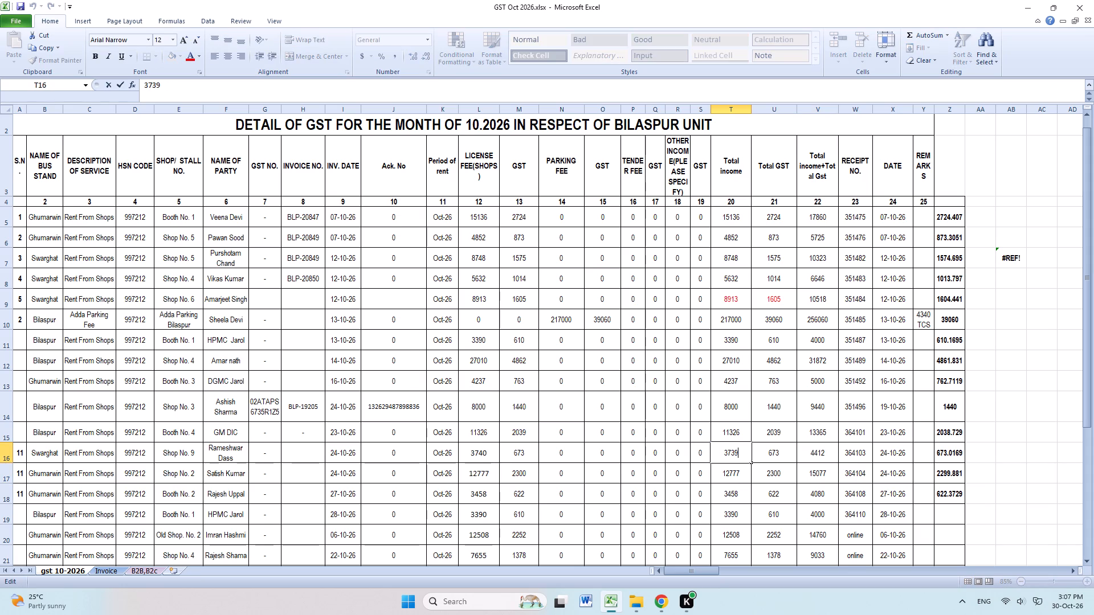
key(BackSpace)
key(BackSpace)
key(BackSpace)
key(BackSpace)
click(736, 217)
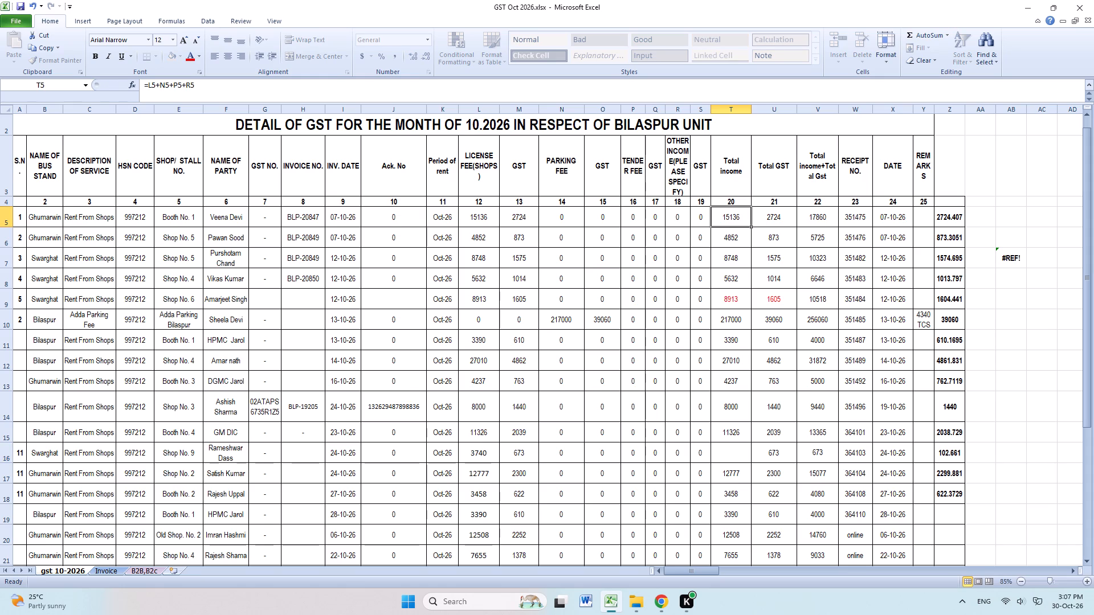
Check the total income formulas in the upper rows and fill =L7+N7+P7+R7 from T7 down through T24.
key(Return)
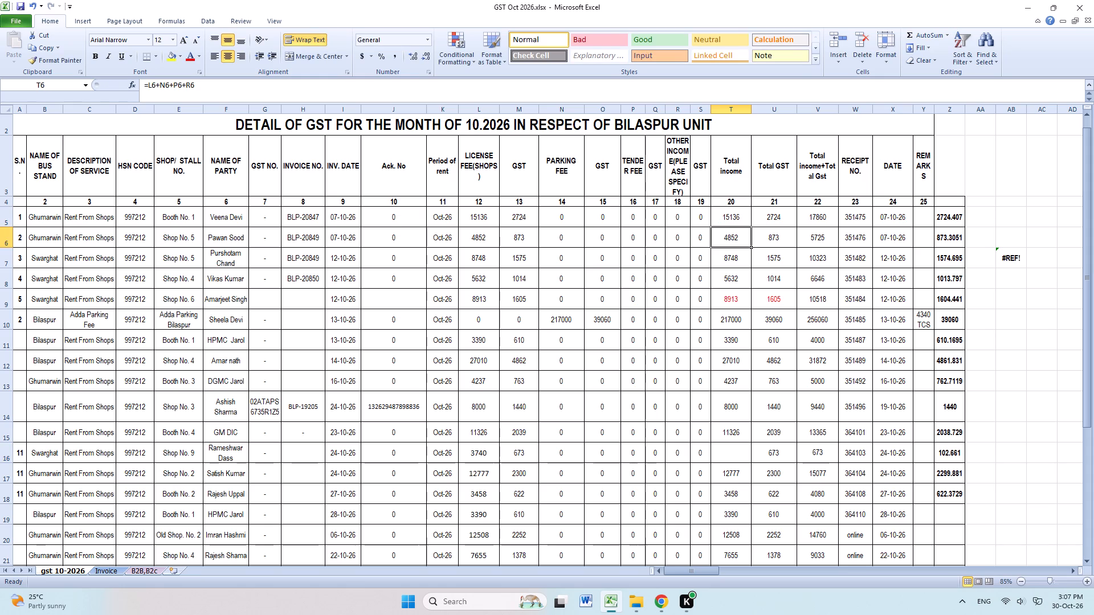
click(740, 241)
double_click(740, 241)
key(Return)
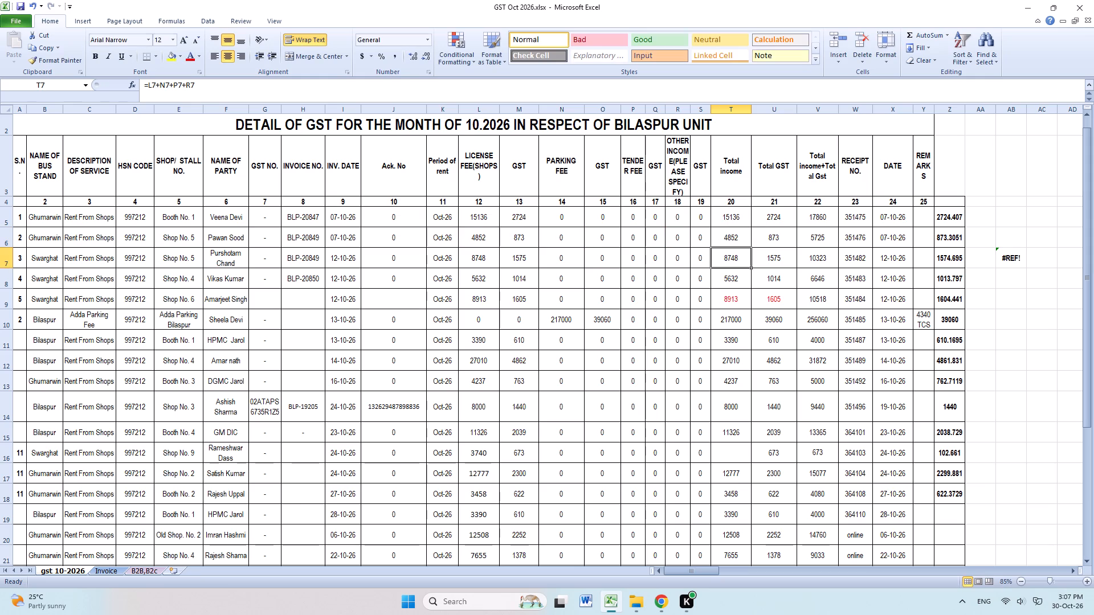
double_click(738, 259)
key(Return)
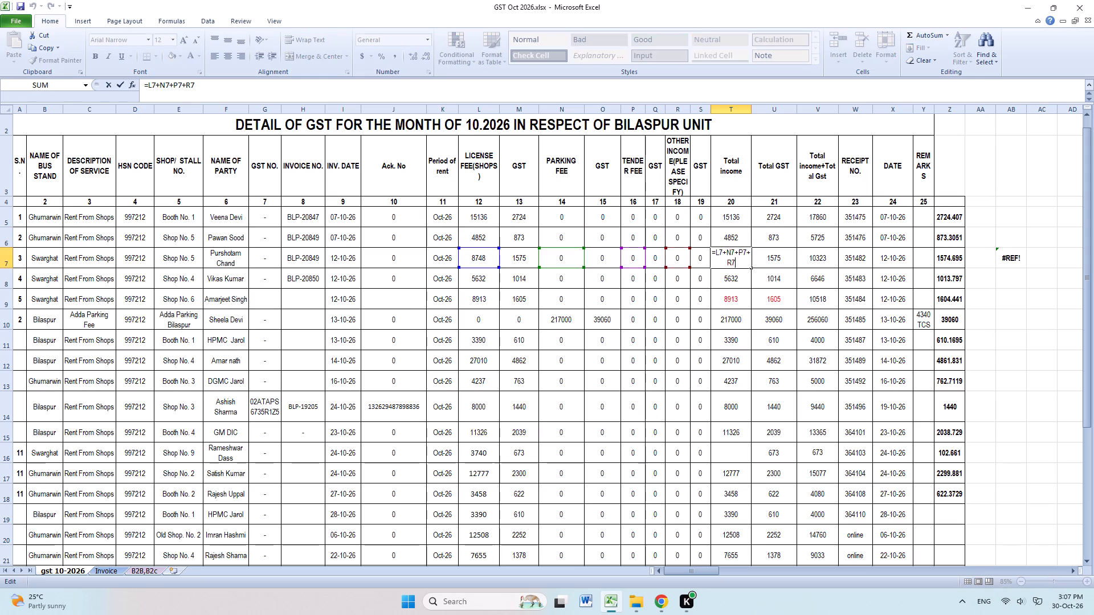
click(738, 258)
drag(752, 268, 778, 544)
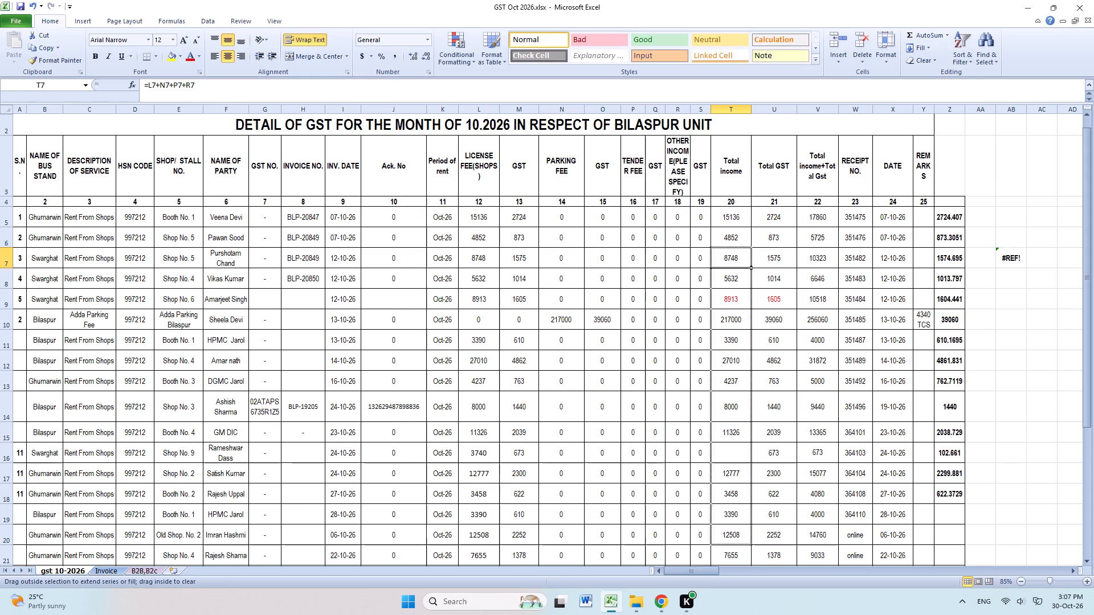
drag(778, 544, 749, 469)
click(770, 450)
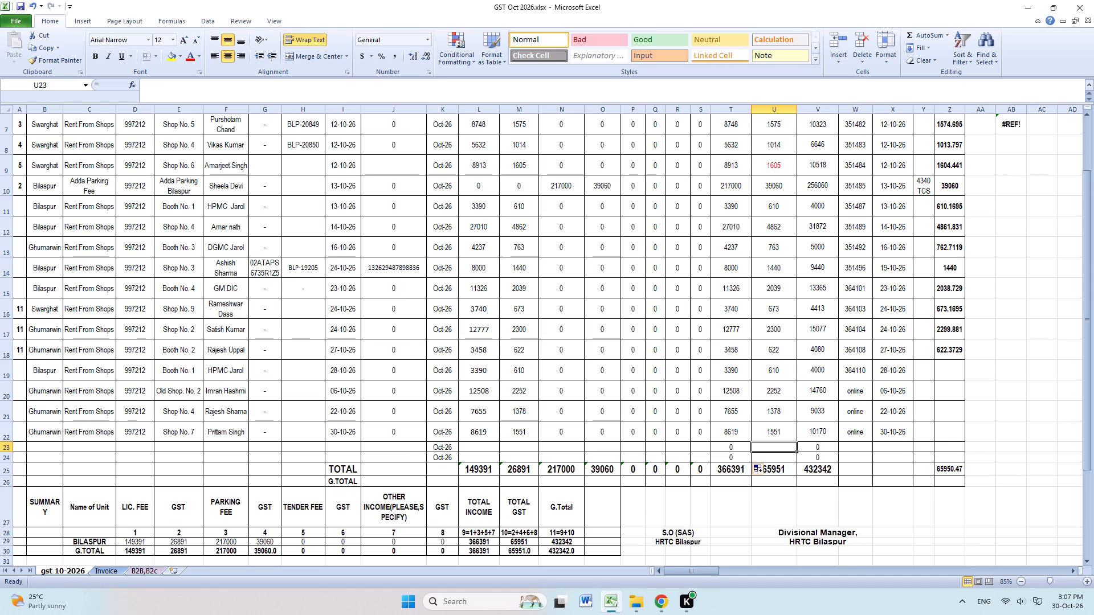
Review row 16's license fee, total income, combined total, receipt number and date.
click(484, 352)
click(281, 315)
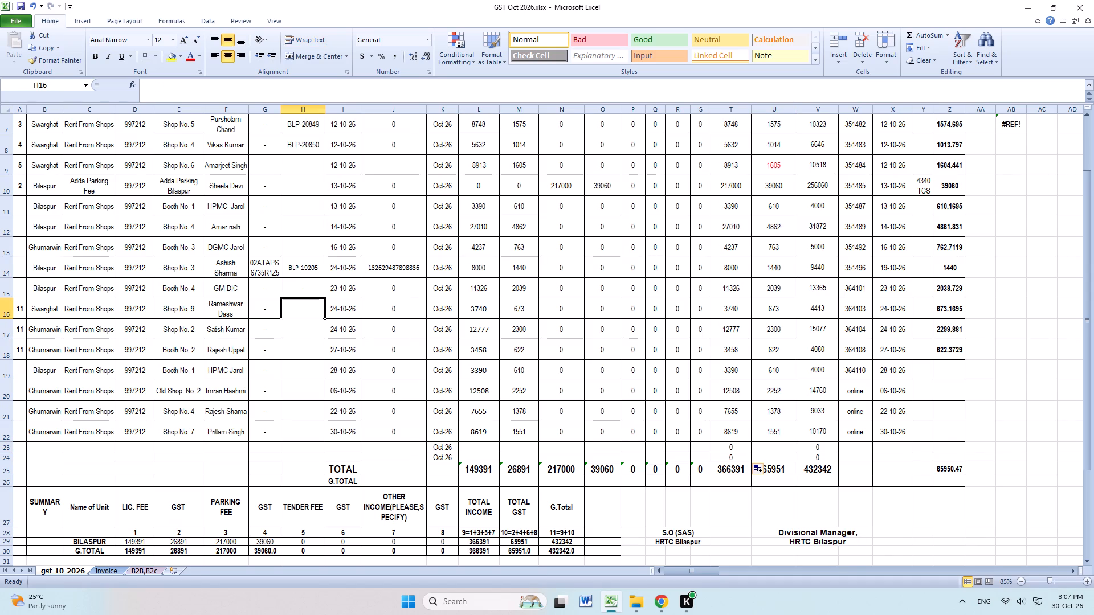
click(475, 313)
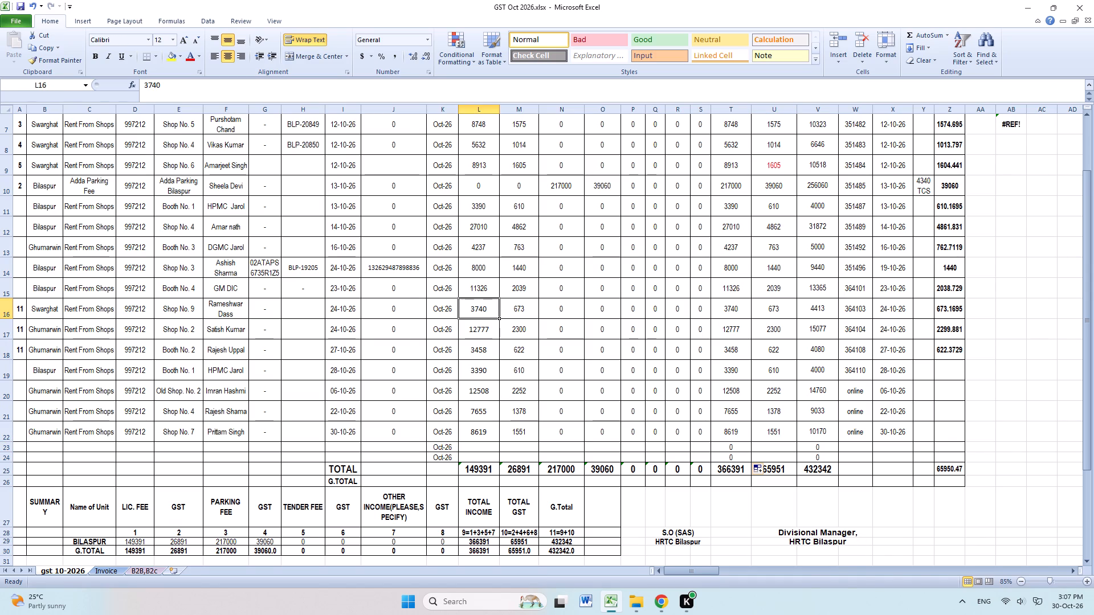
click(1, 310)
click(740, 314)
click(824, 311)
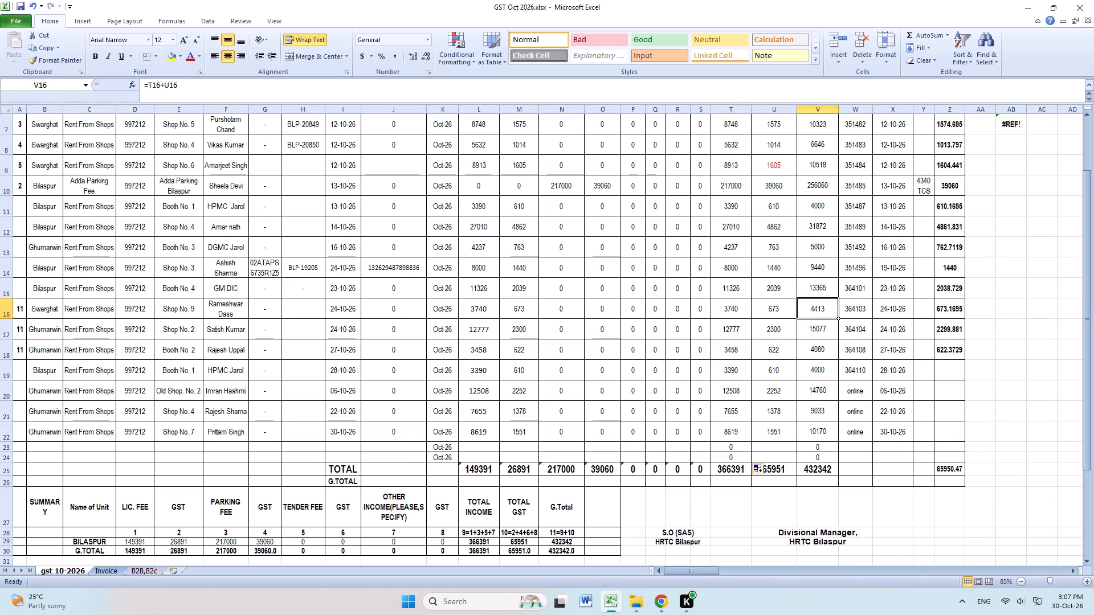
click(861, 312)
click(907, 310)
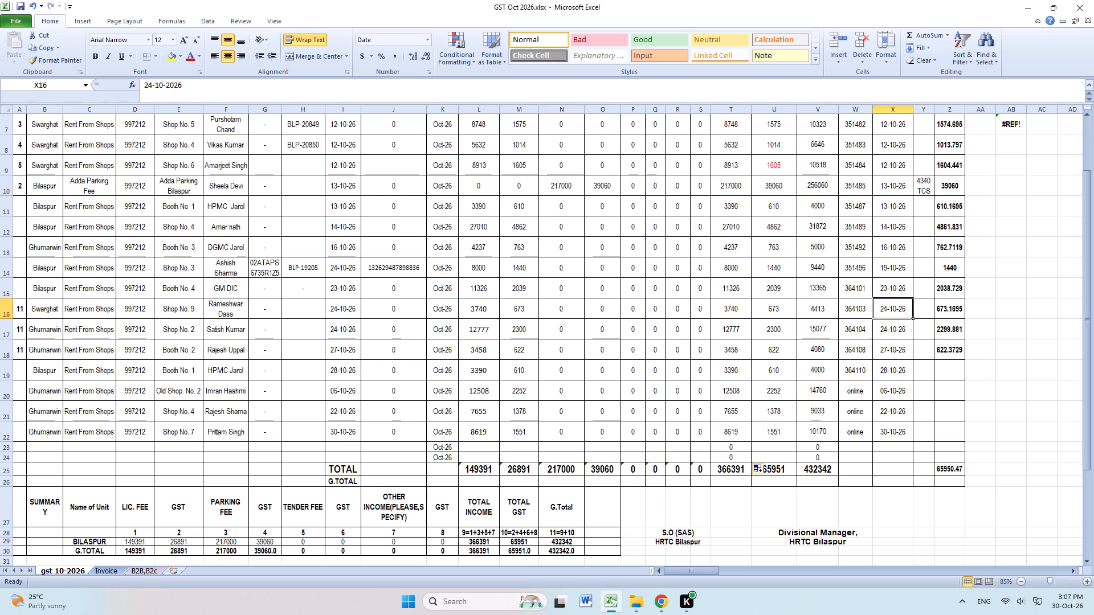
Check the fill options and the TOTAL row's total GST formula in U25.
click(1017, 417)
click(920, 520)
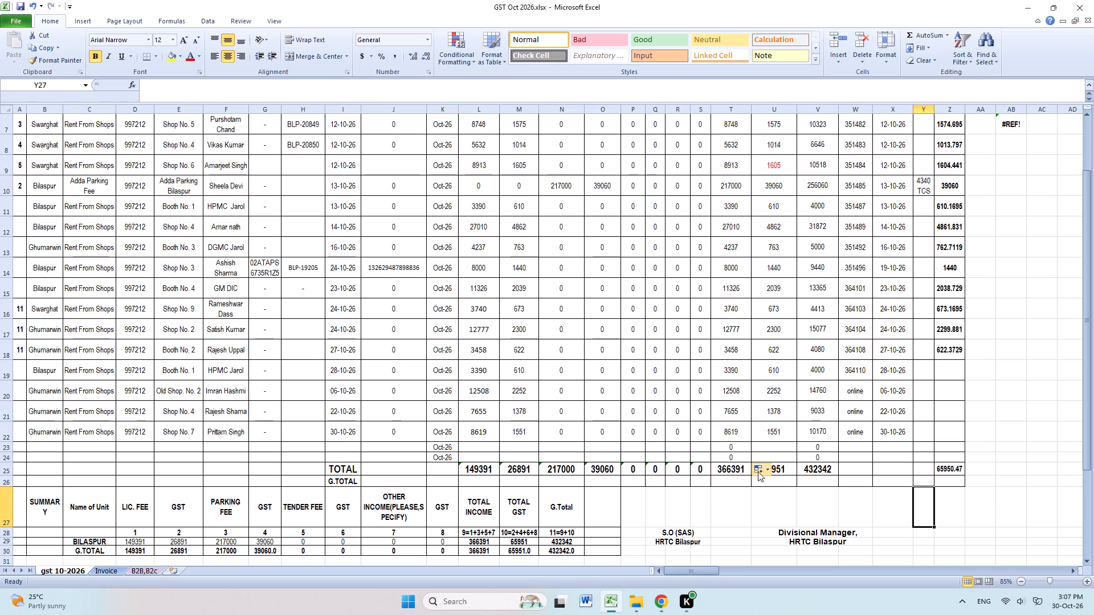
click(766, 469)
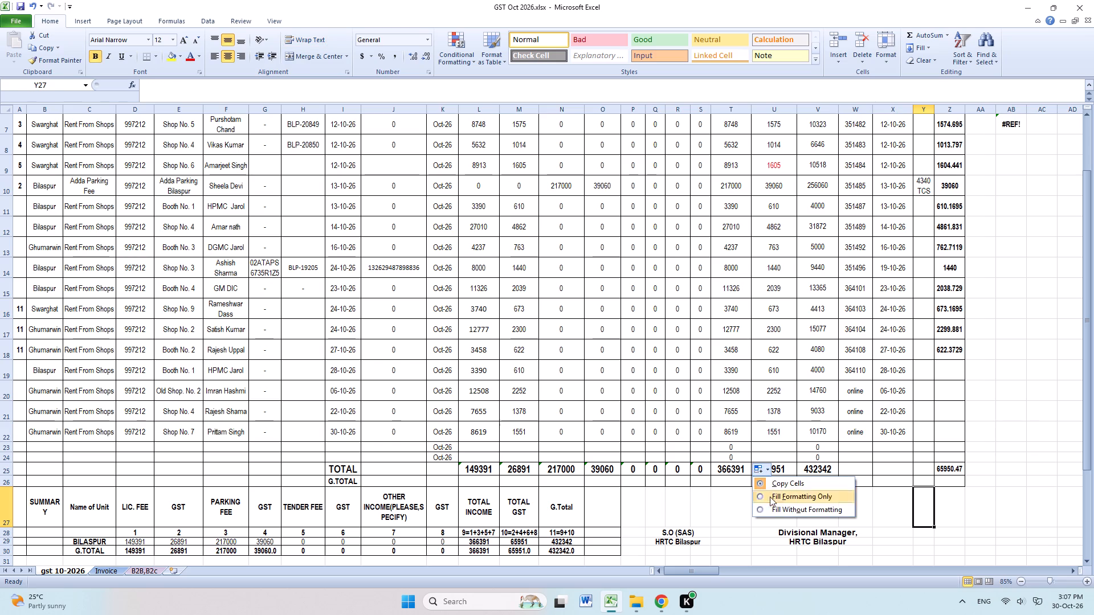
click(756, 534)
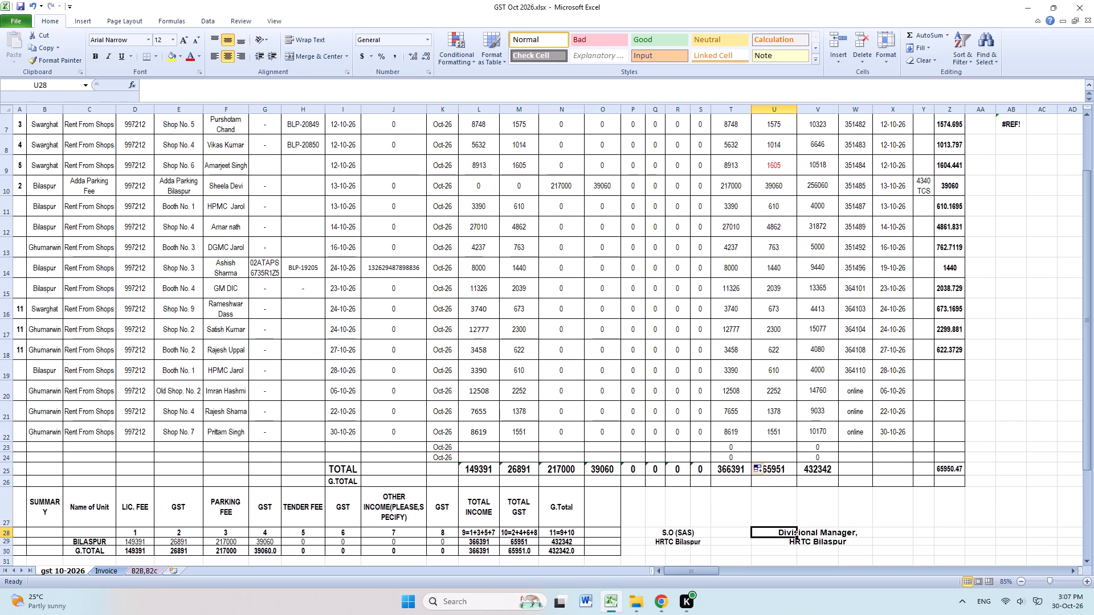
click(784, 471)
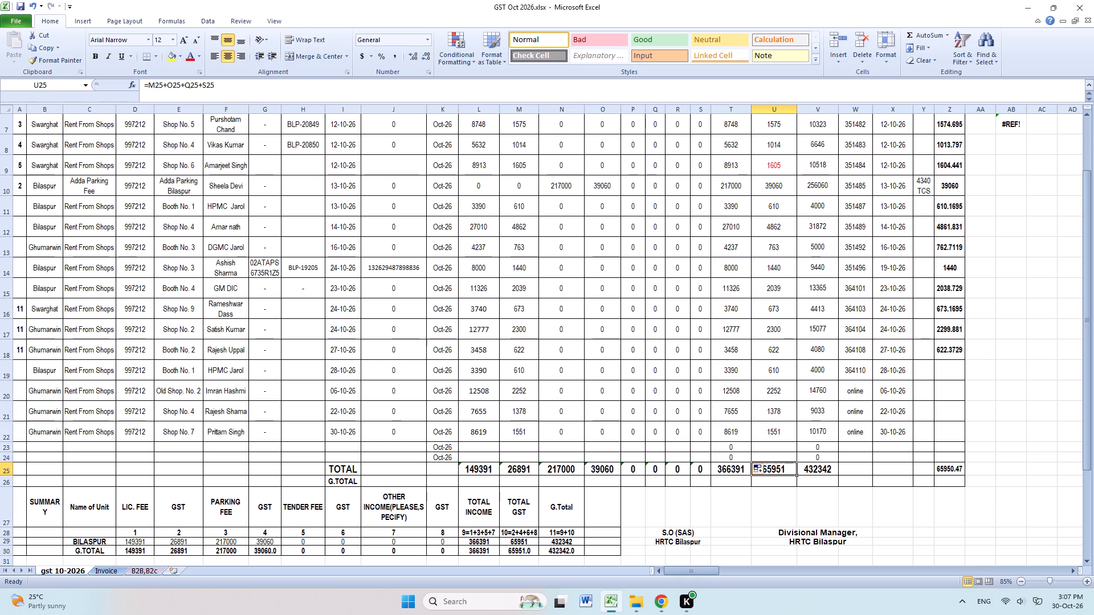
key(Return)
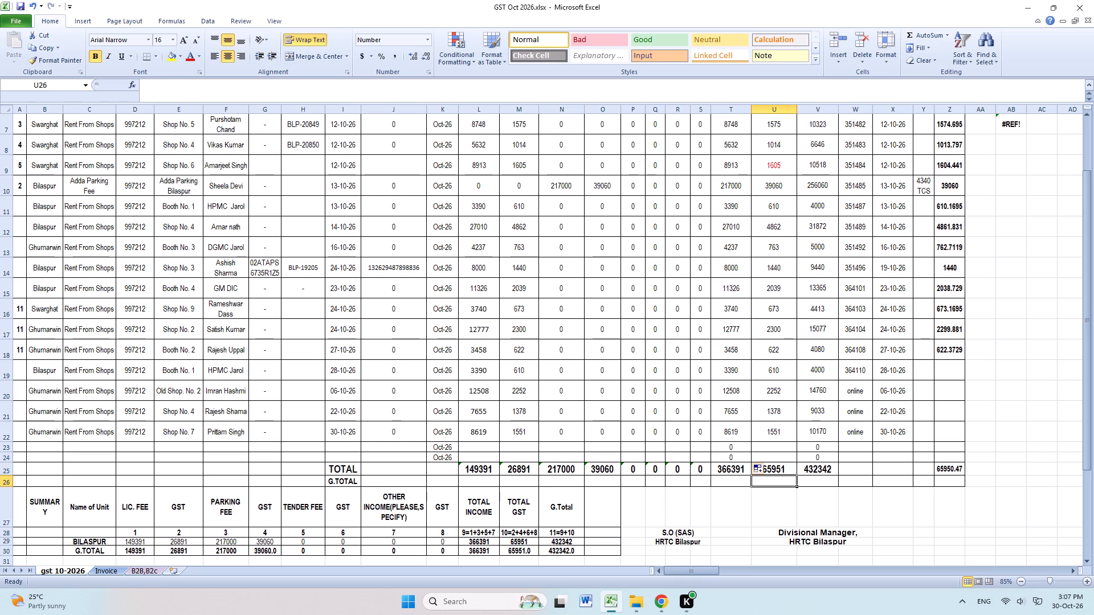
click(927, 510)
click(1027, 516)
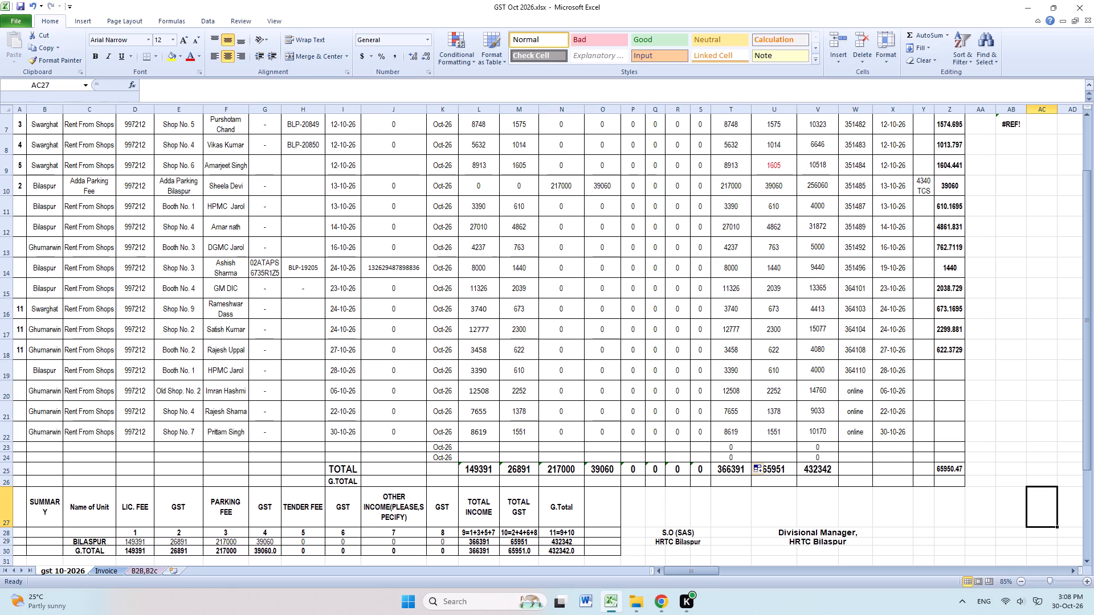
Fill the GST check formula =V18*18/118 from Z18 down through Z22, and check the formulas in Z16 and Z20.
click(947, 344)
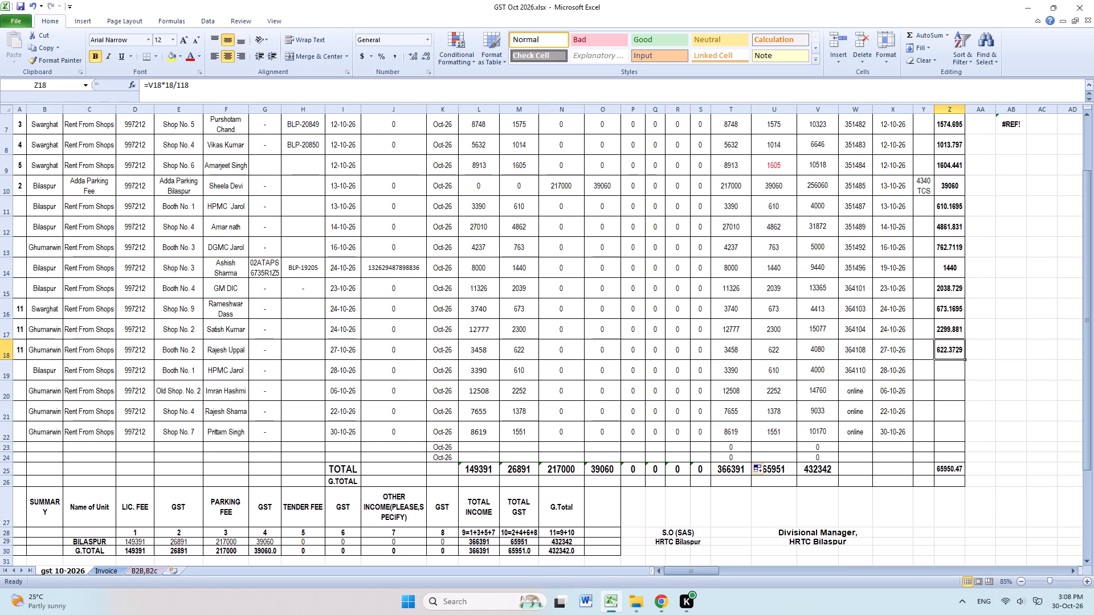
drag(965, 359, 967, 441)
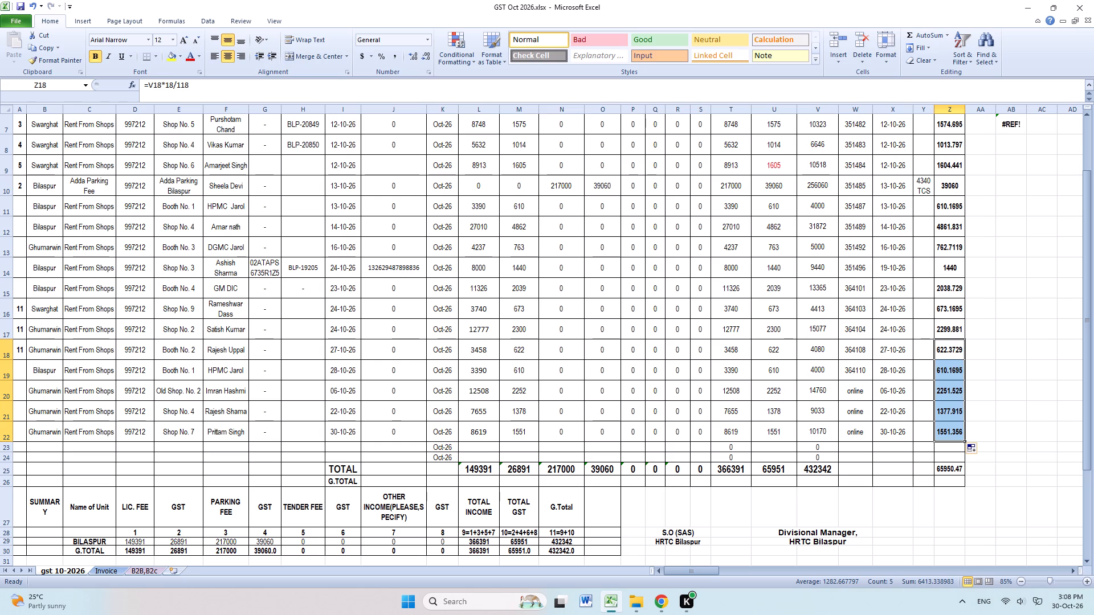
click(957, 311)
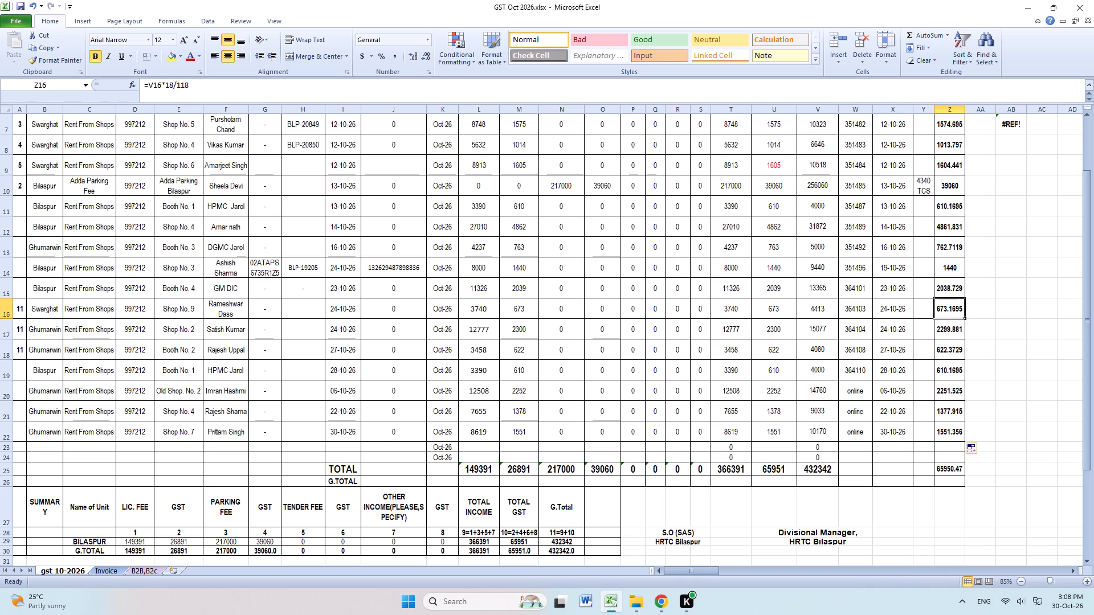
click(952, 395)
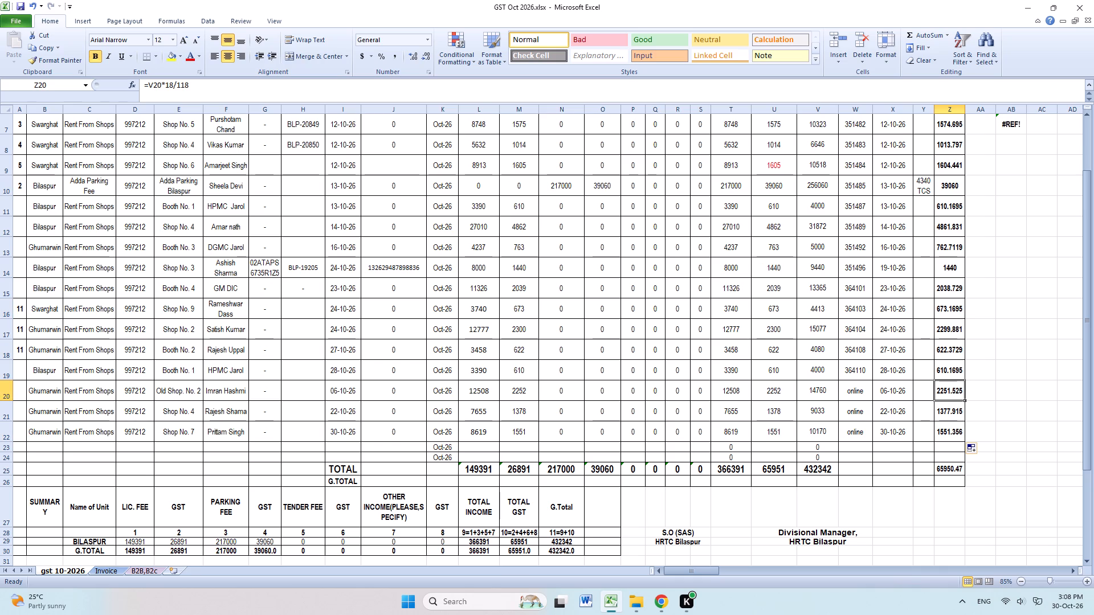
Check row 20's total GST formula in U20 and combined total formula in V20.
click(781, 393)
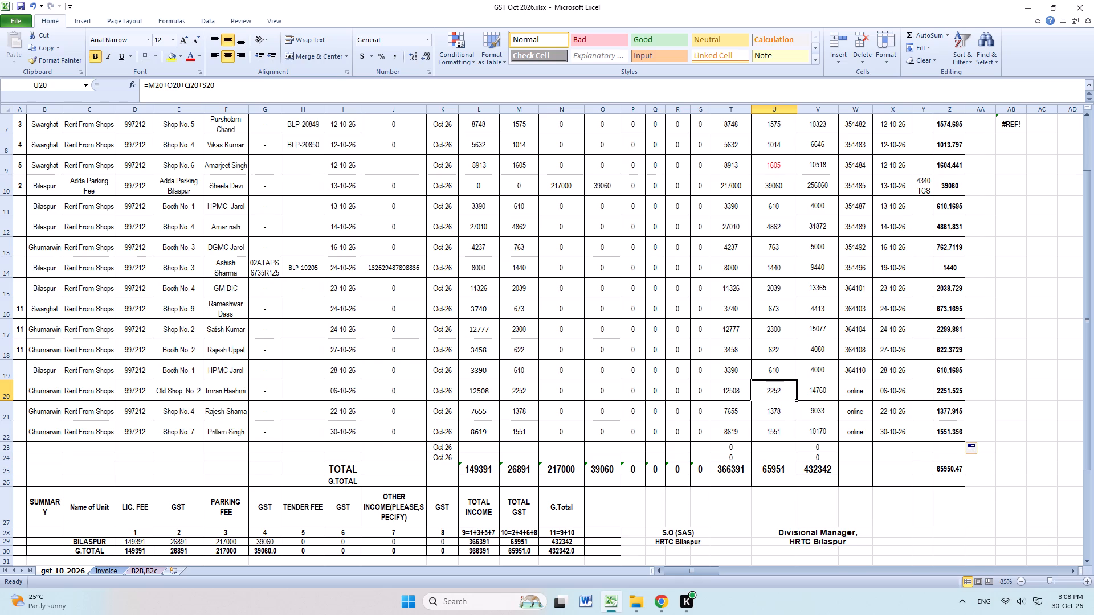
click(0, 391)
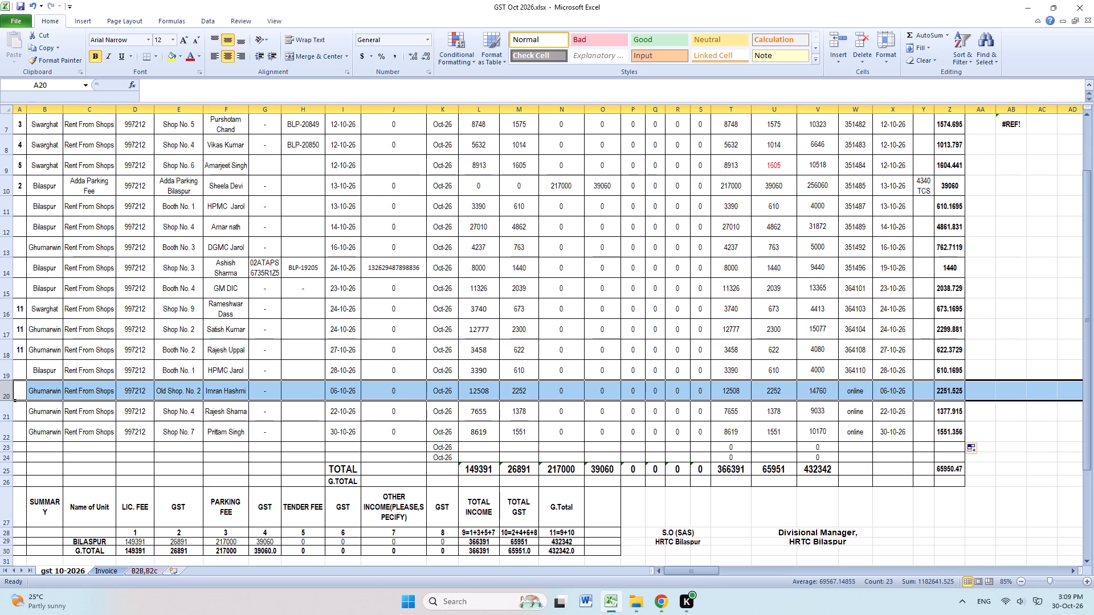
click(827, 397)
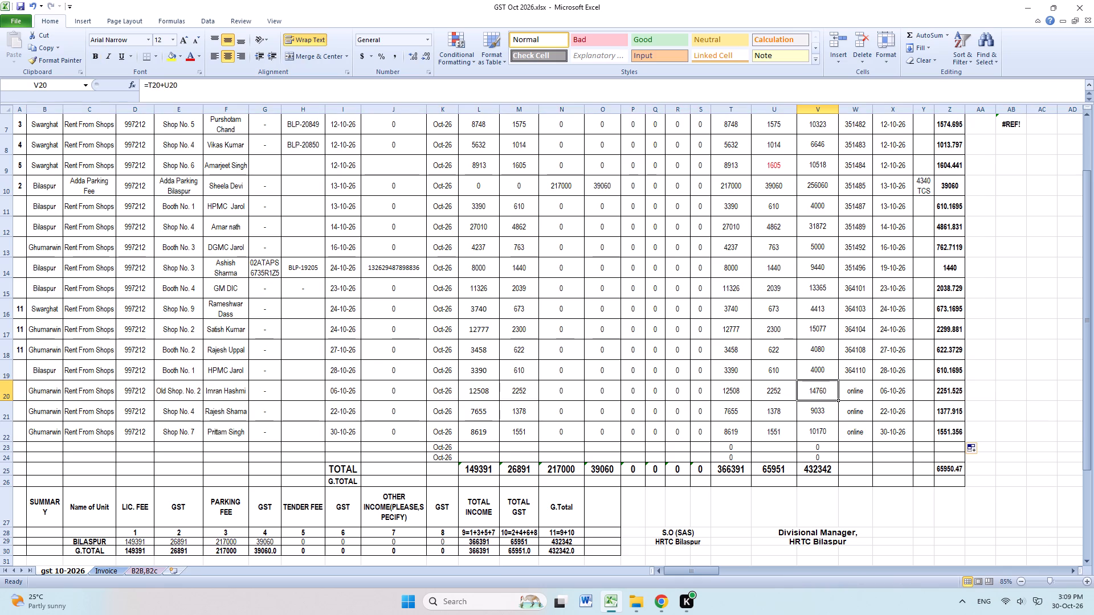
click(787, 397)
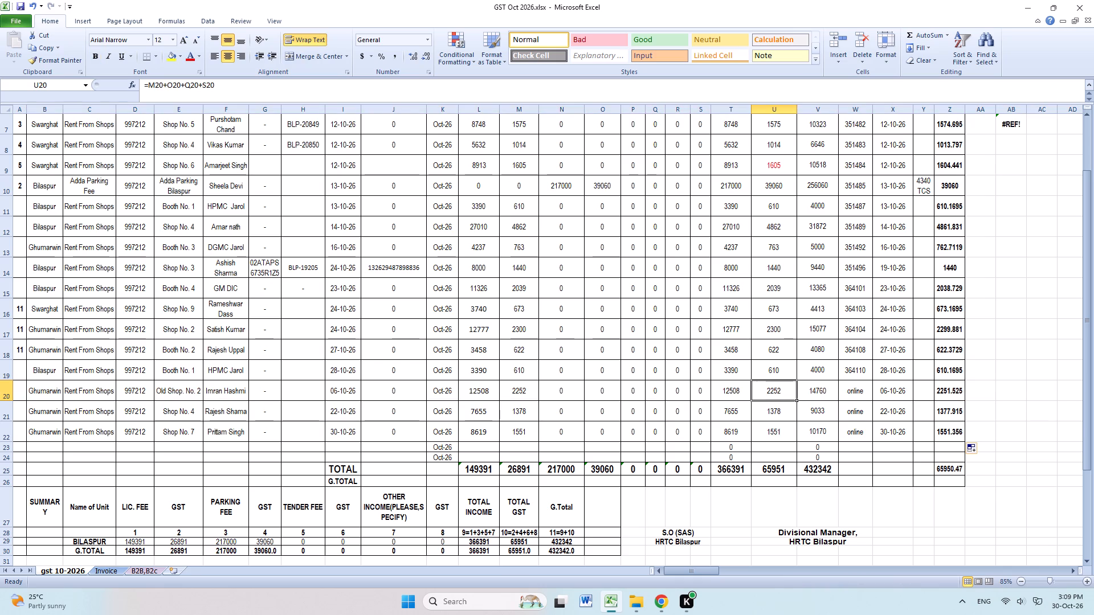
double_click(787, 397)
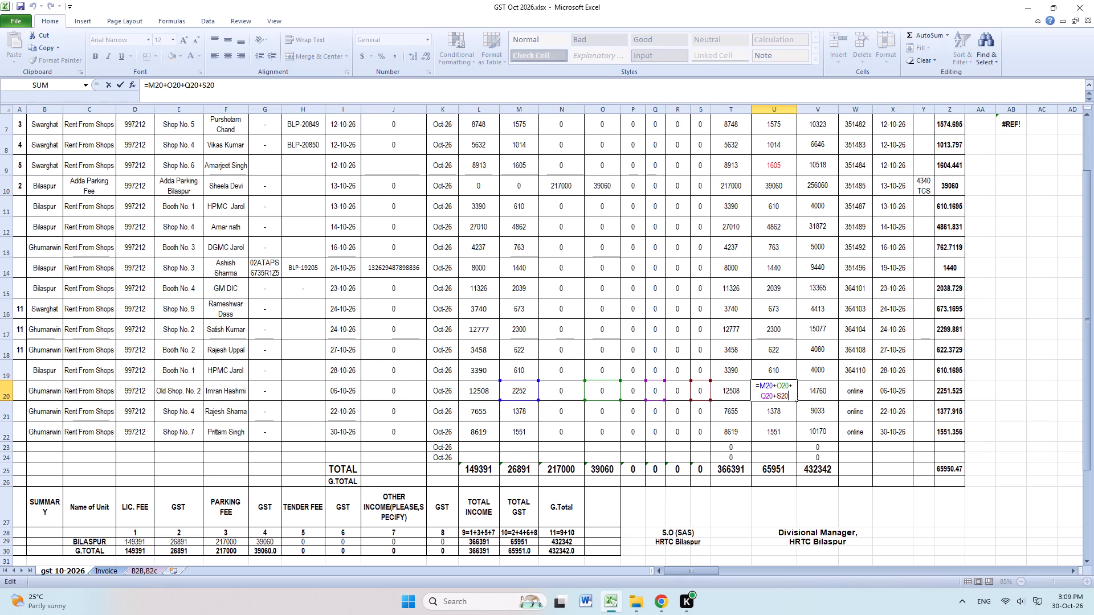
key(Return)
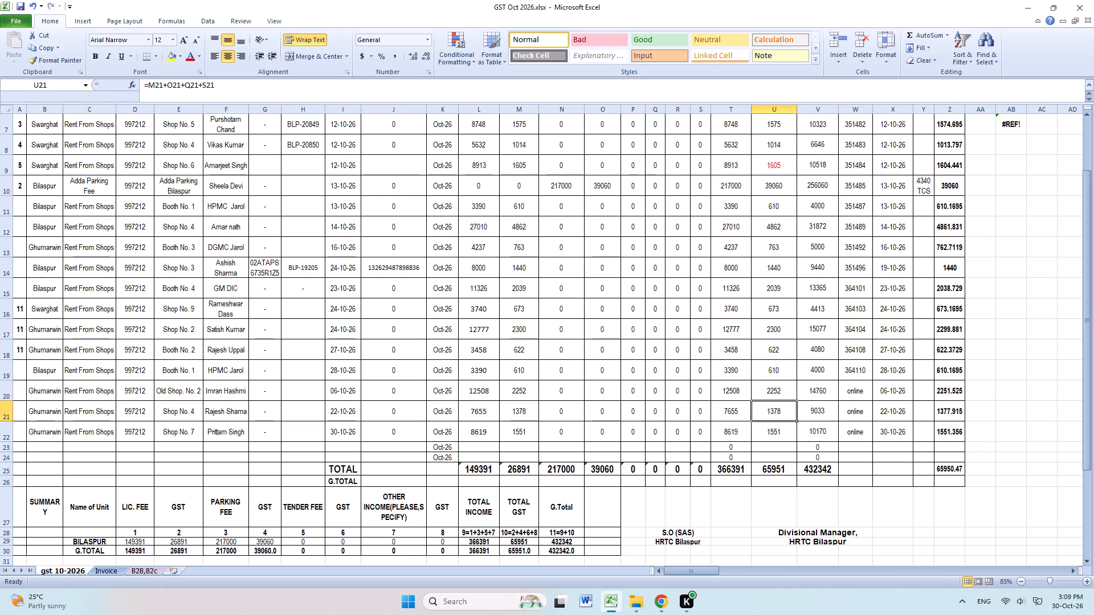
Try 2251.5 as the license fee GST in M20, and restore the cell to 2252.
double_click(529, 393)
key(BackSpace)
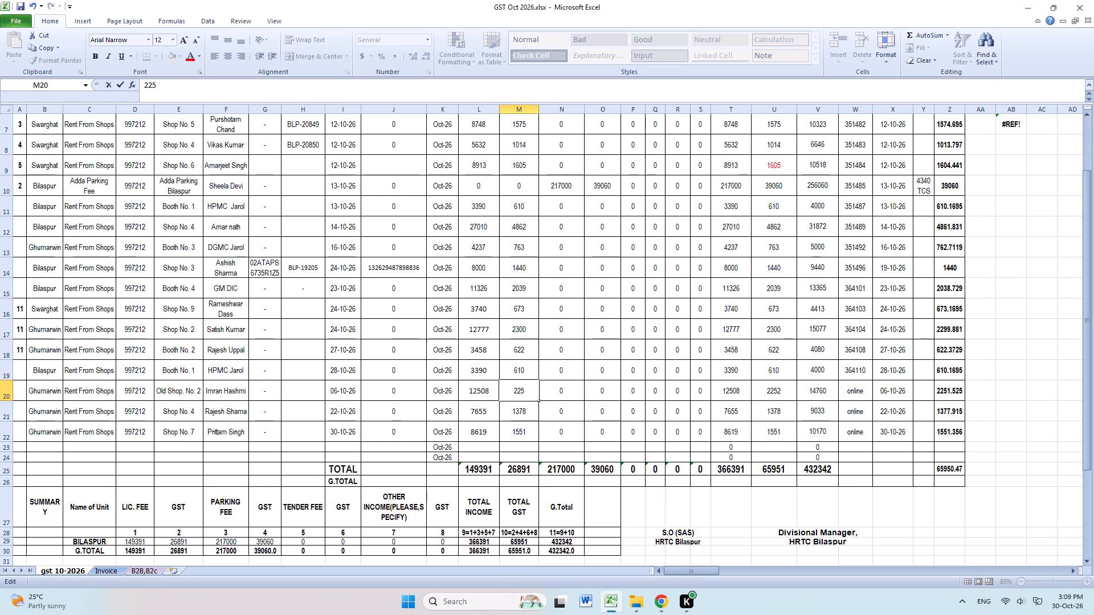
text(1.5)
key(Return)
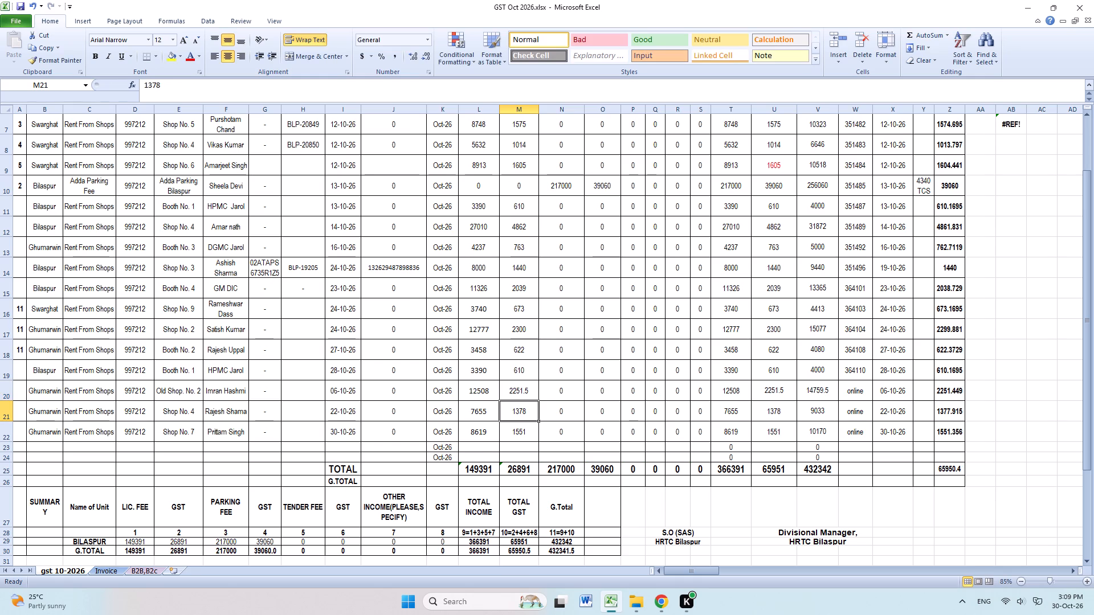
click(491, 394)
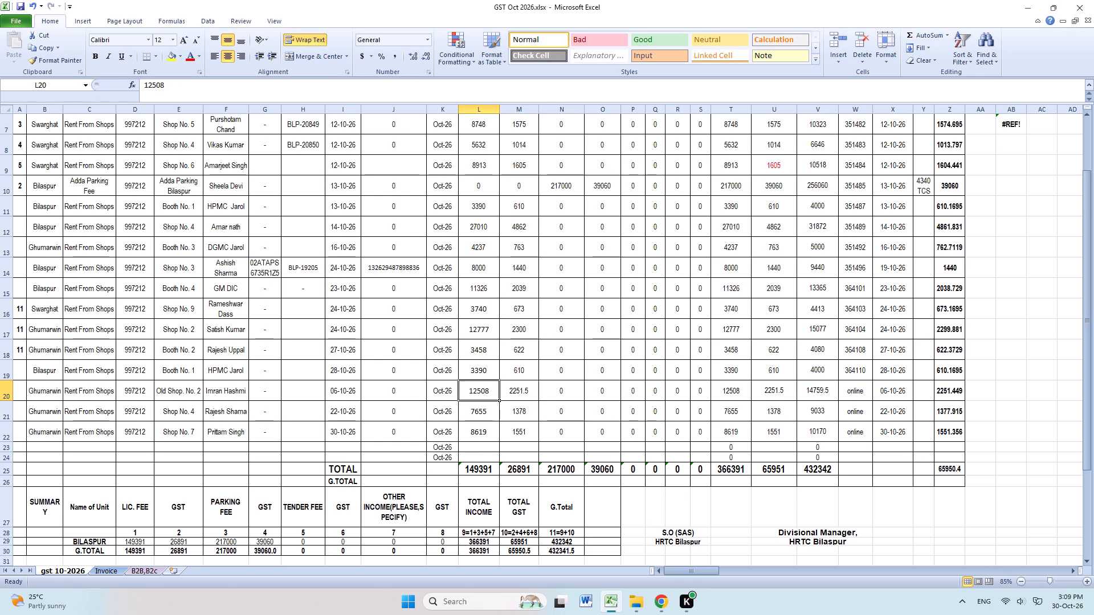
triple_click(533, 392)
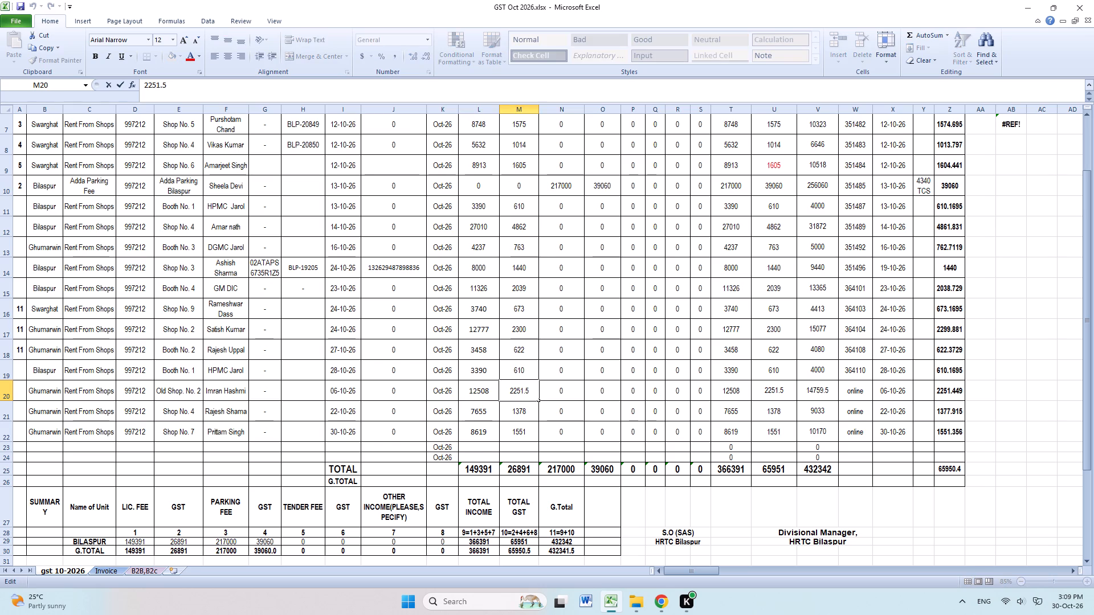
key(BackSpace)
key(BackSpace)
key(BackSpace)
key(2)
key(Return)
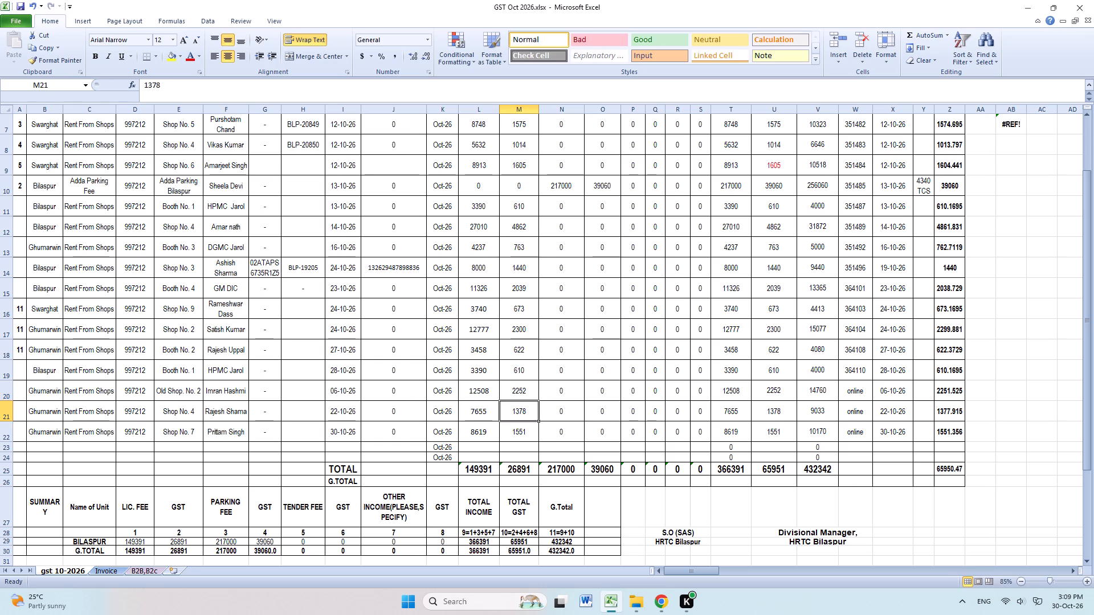
Check the combined total formulas in V20 and V21 and the receipt date in X20, keeping V21's formula.
click(824, 397)
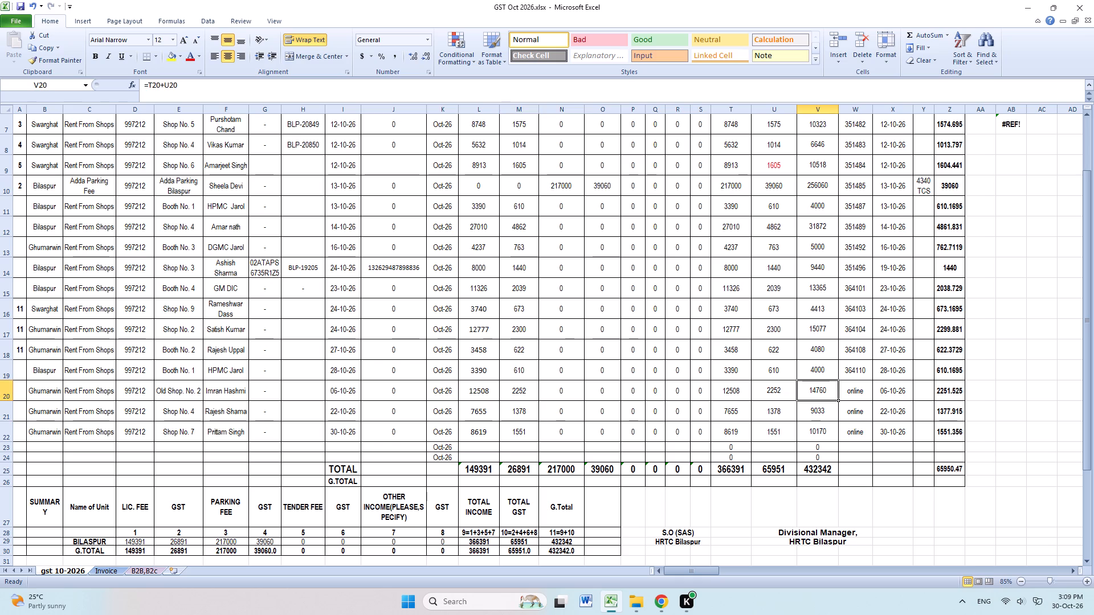
click(888, 397)
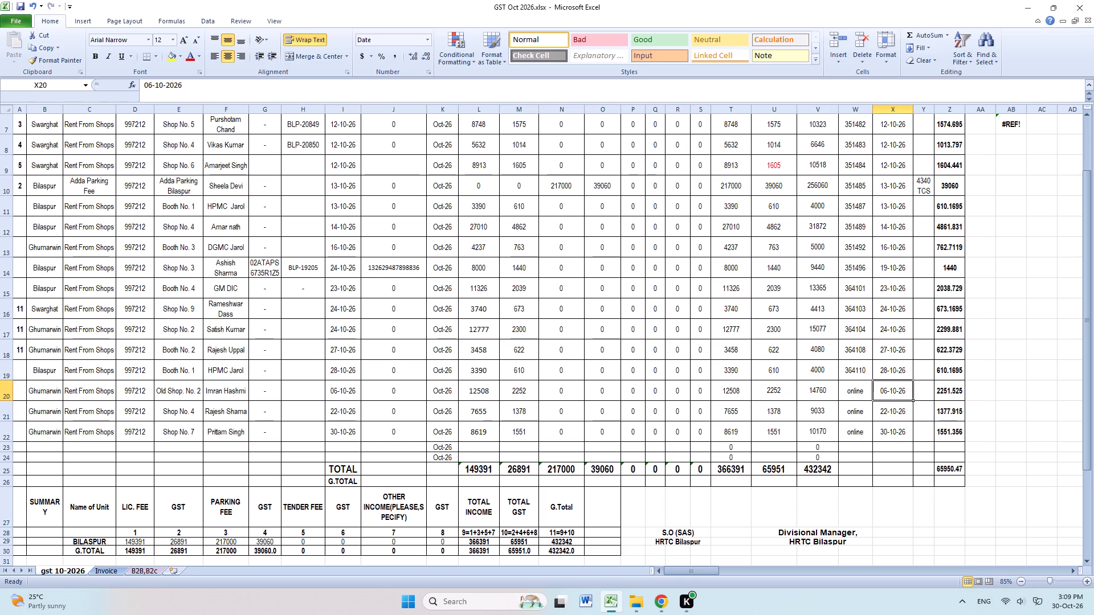
click(821, 396)
click(826, 417)
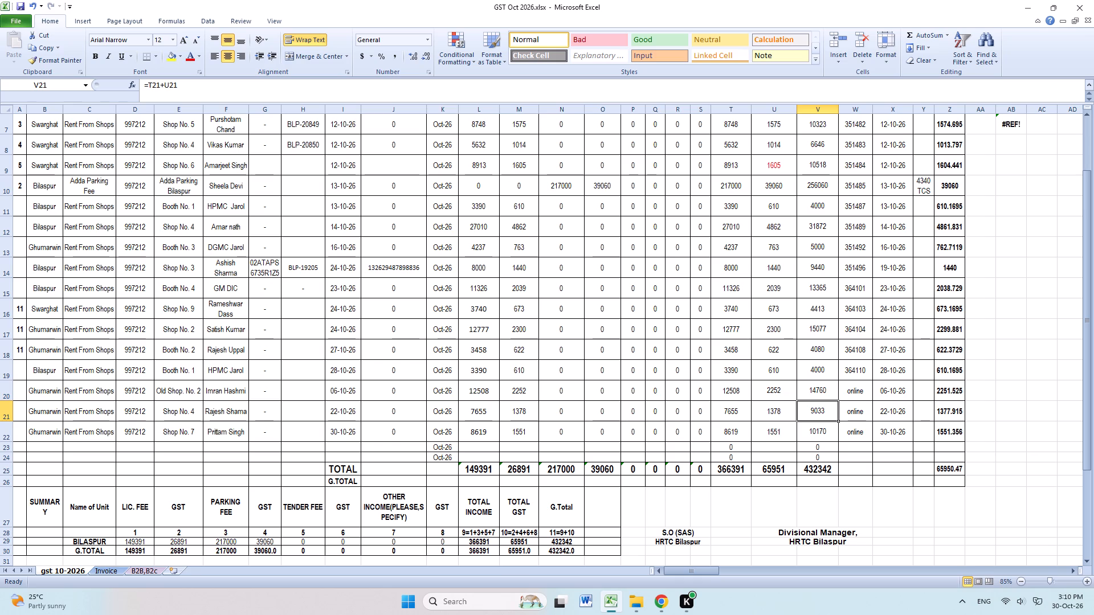
key(BackSpace)
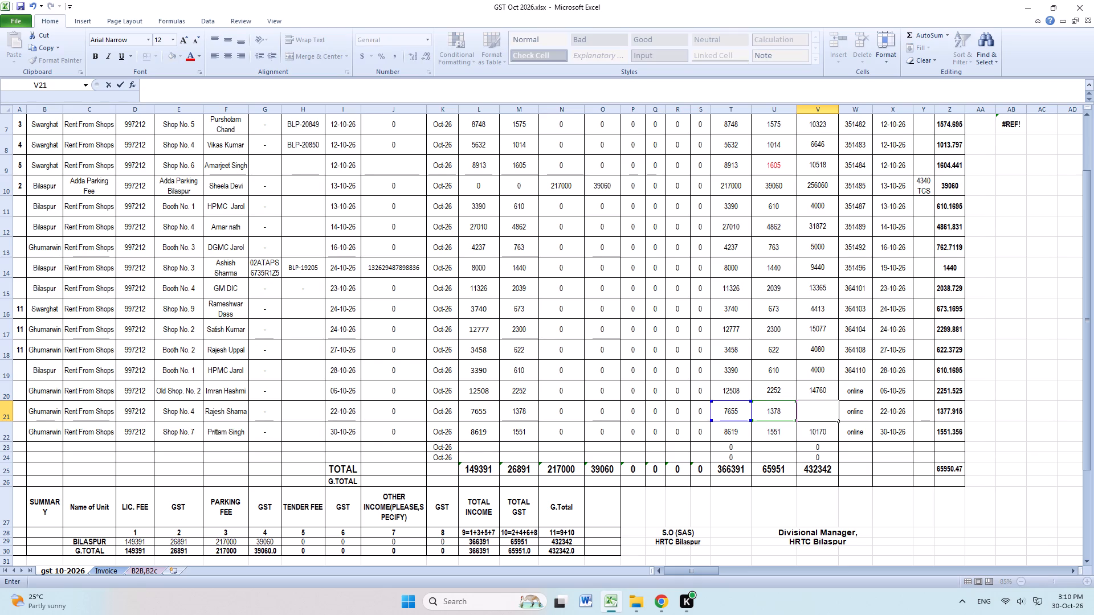
key(ctrl+z)
key(Return)
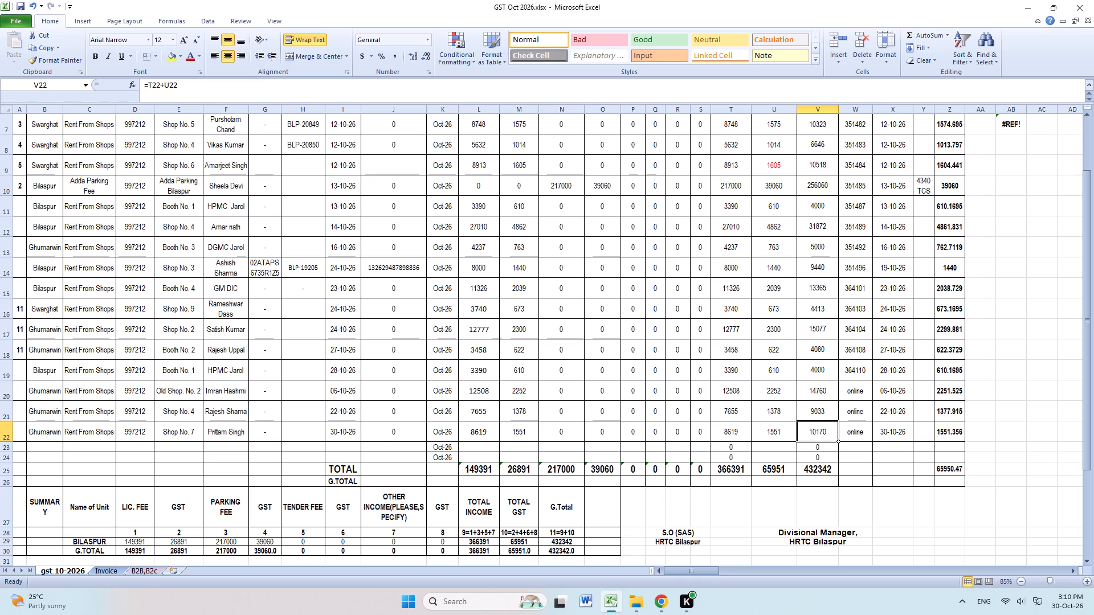
Check the TOTAL row's total income and total GST formulas in T25 and U25.
click(998, 495)
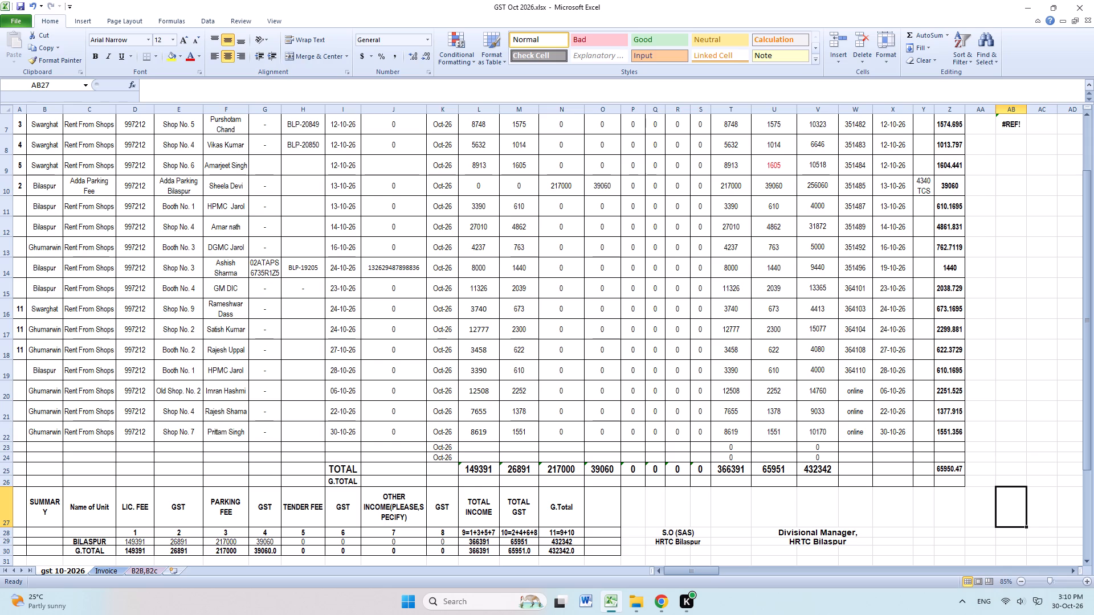
click(742, 469)
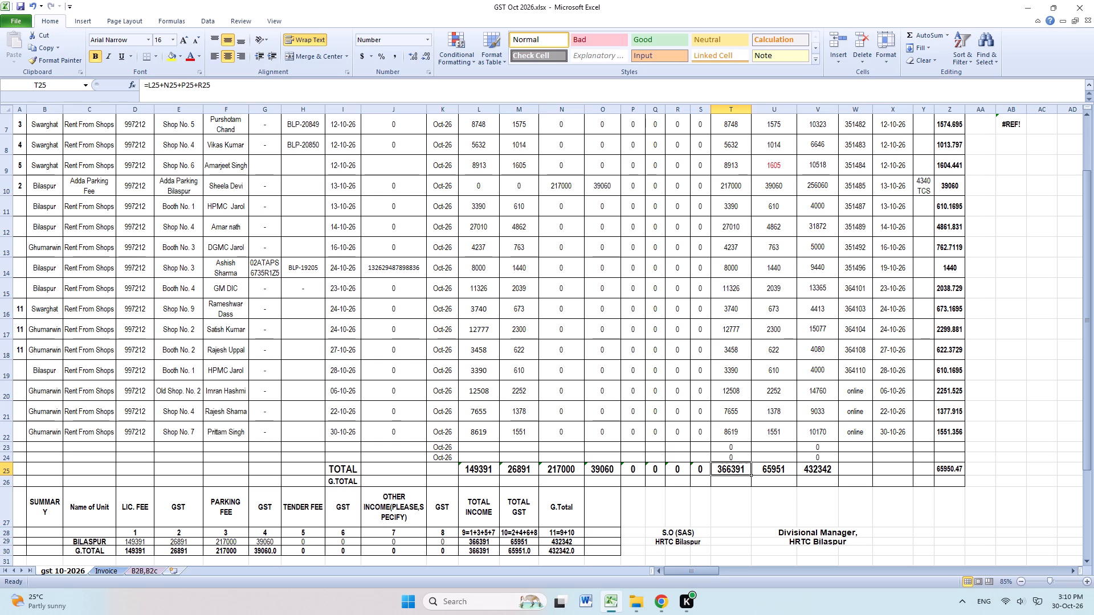
click(771, 477)
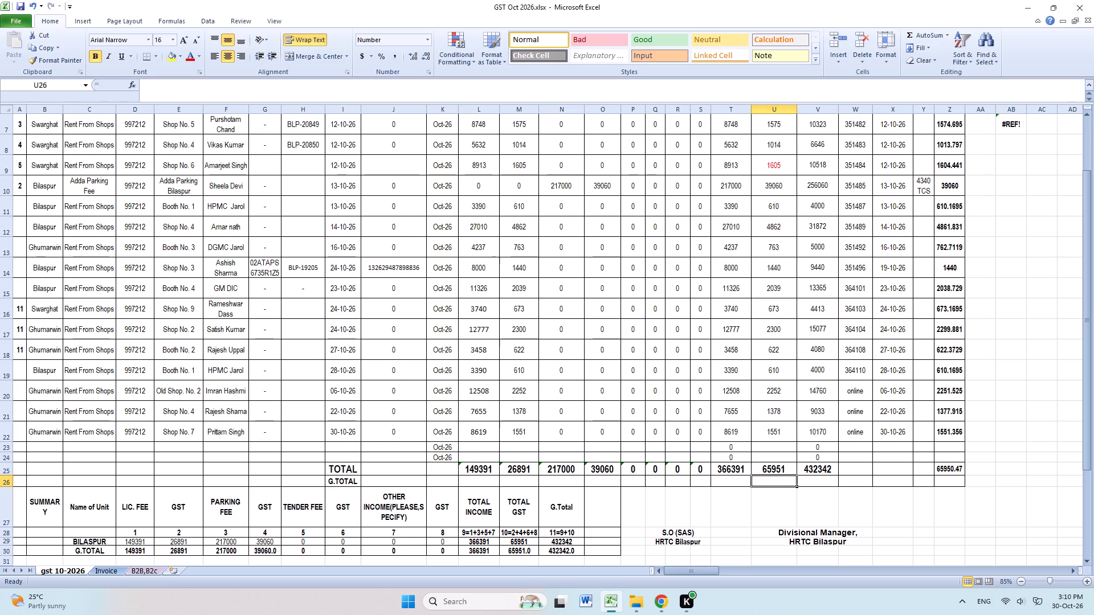
click(779, 471)
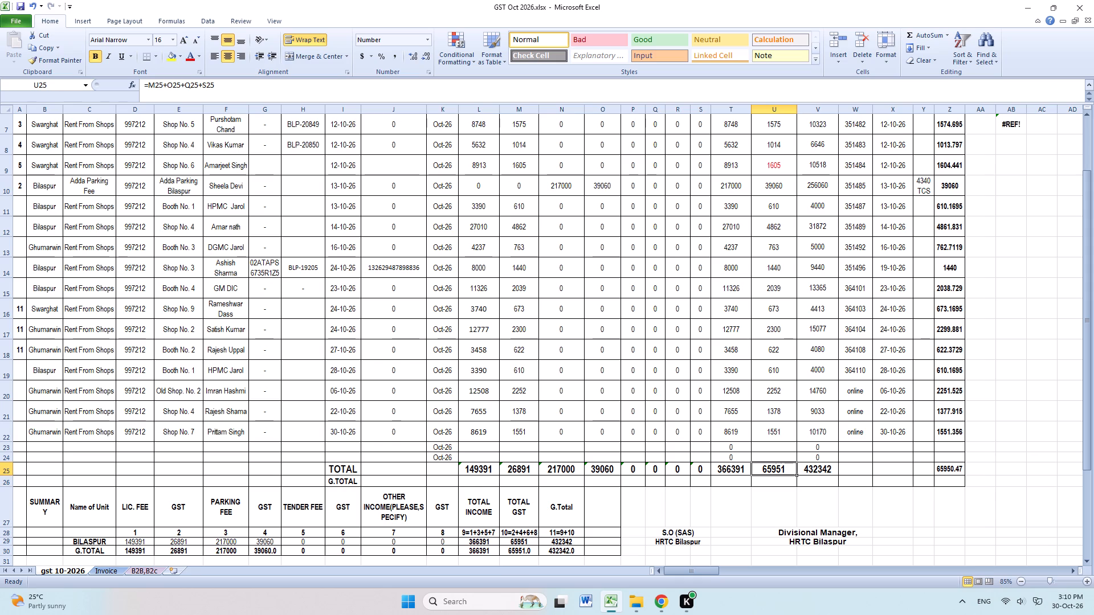
click(791, 470)
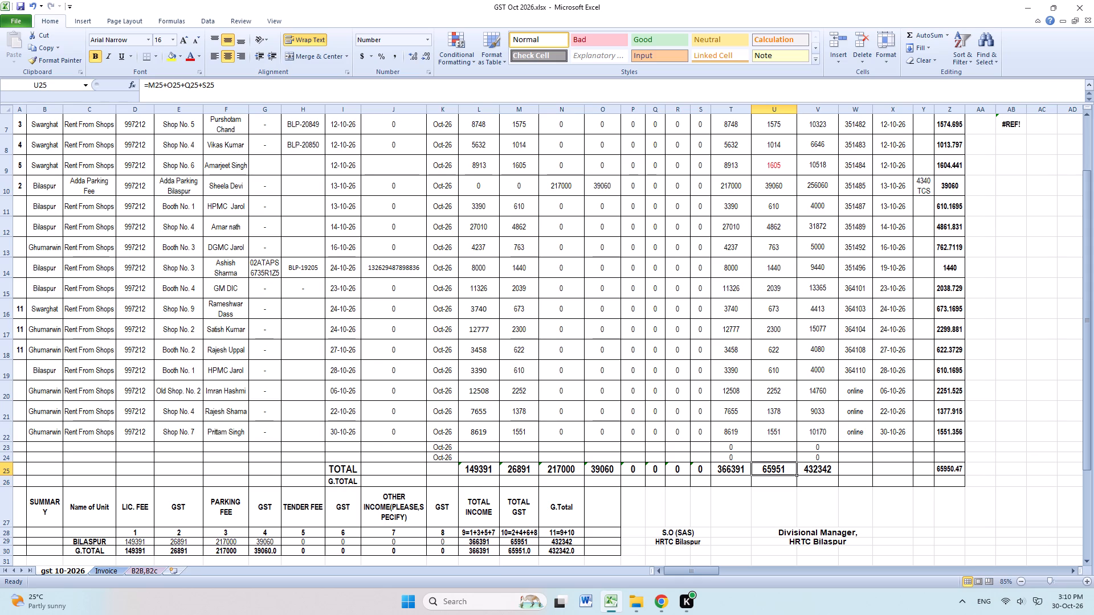
click(786, 481)
click(784, 473)
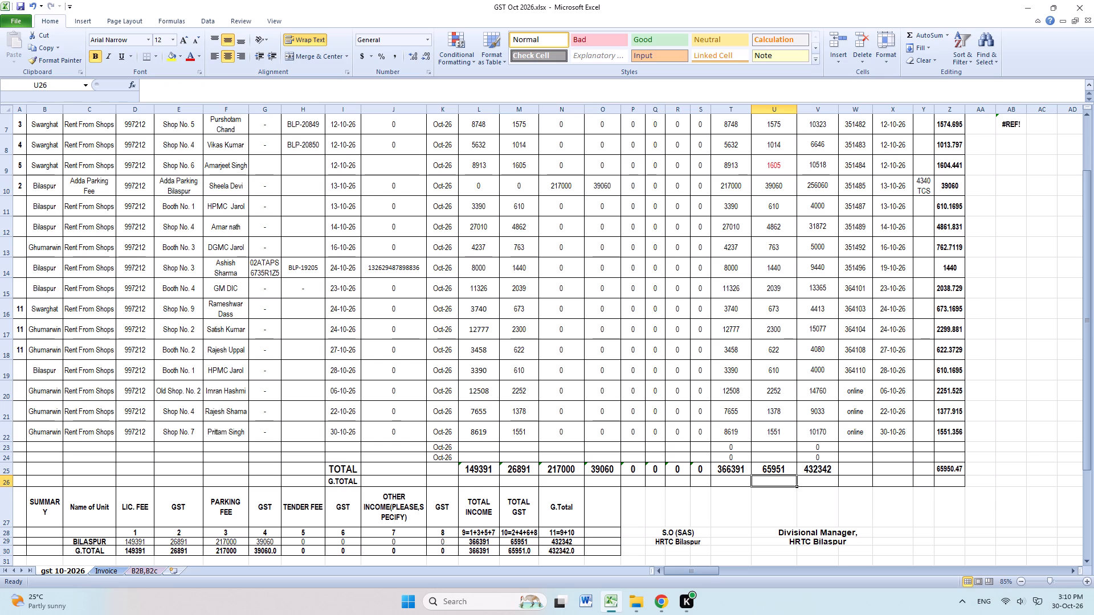
Check the summary table's G.TOTAL row formulas from the license fee in D30 across the fee and GST columns.
scroll(688, 483, down, 5)
scroll(689, 486, up, 3)
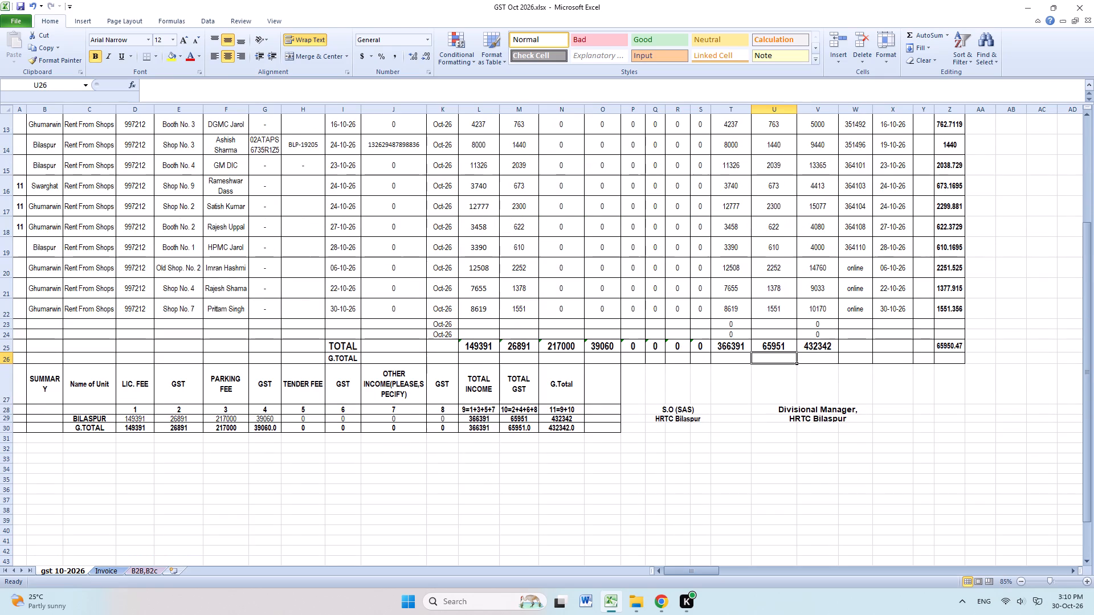
scroll(218, 548, up, 1)
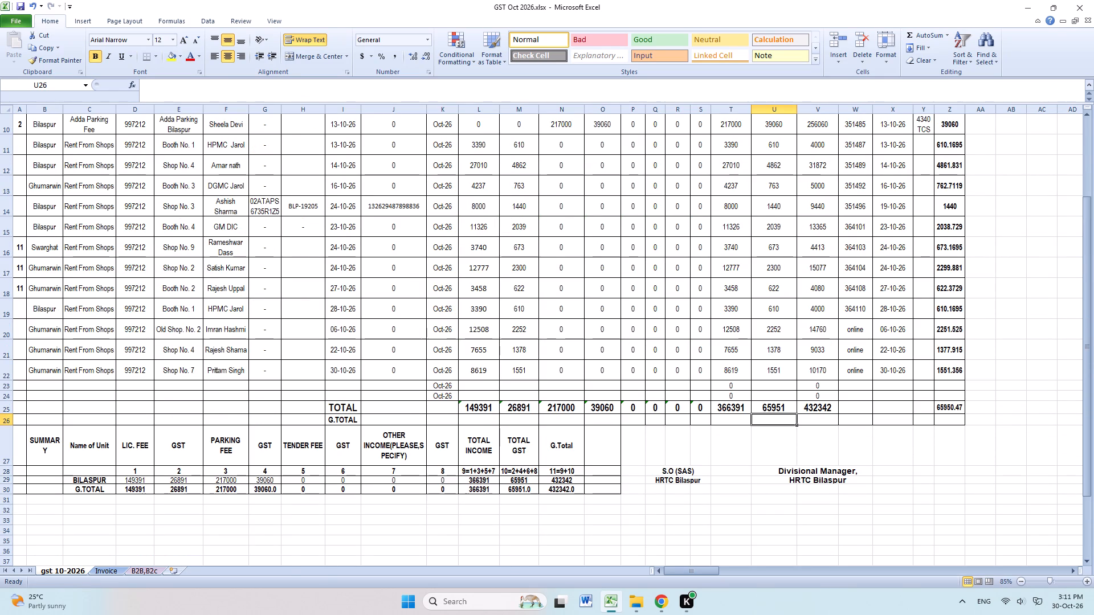
double_click(145, 490)
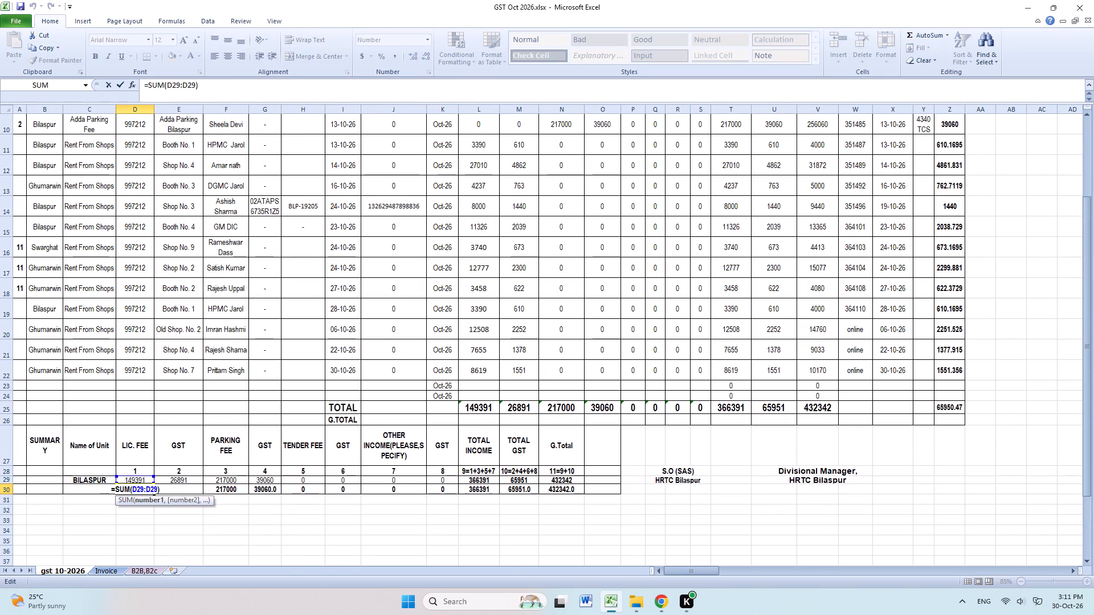
key(Return)
click(176, 491)
click(236, 493)
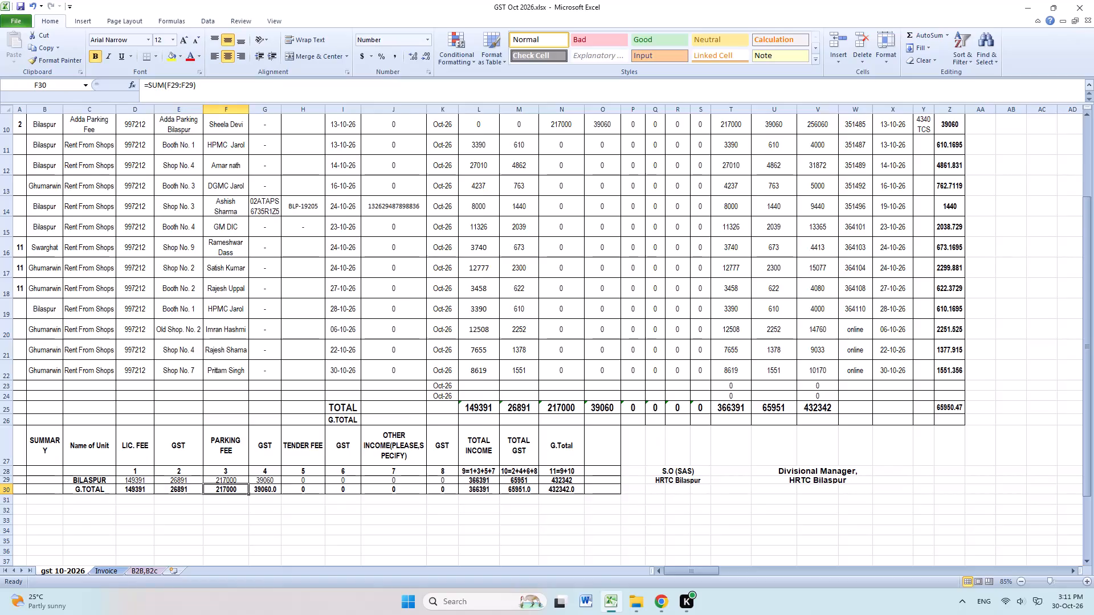
click(267, 491)
click(312, 491)
click(350, 487)
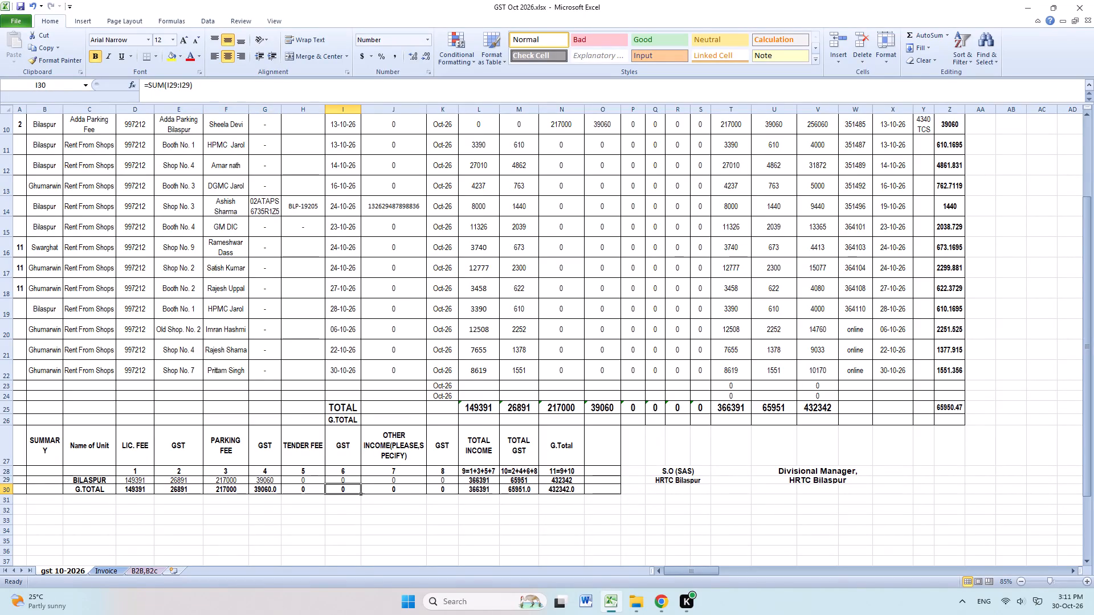
click(399, 487)
click(460, 489)
click(538, 495)
click(579, 495)
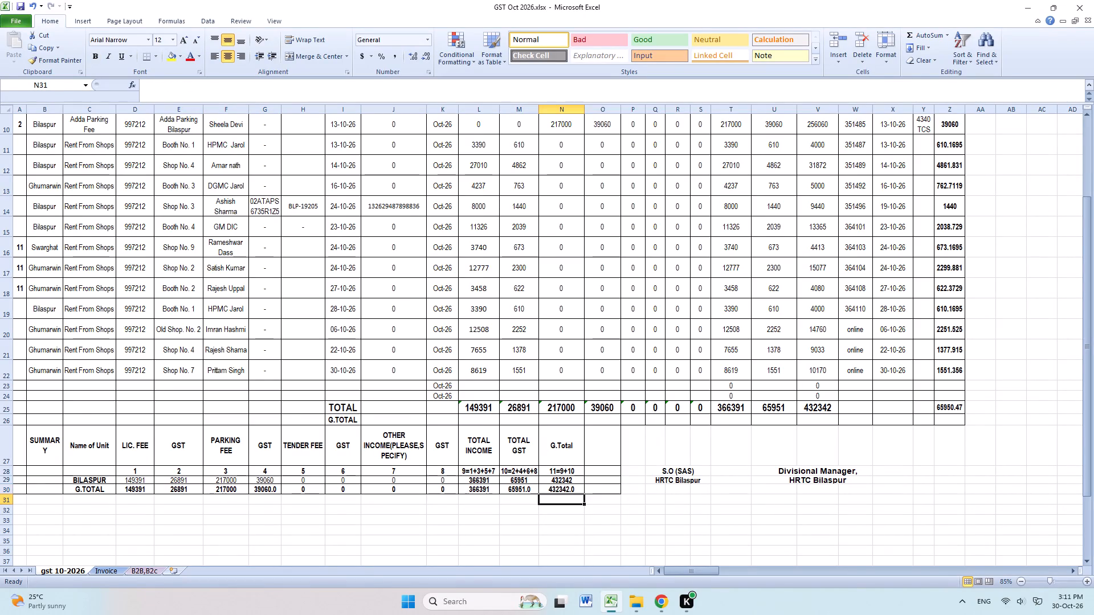
click(615, 538)
Fill the serial number 1 from A5 down through A23 in the S.N. column.
scroll(623, 411, up, 8)
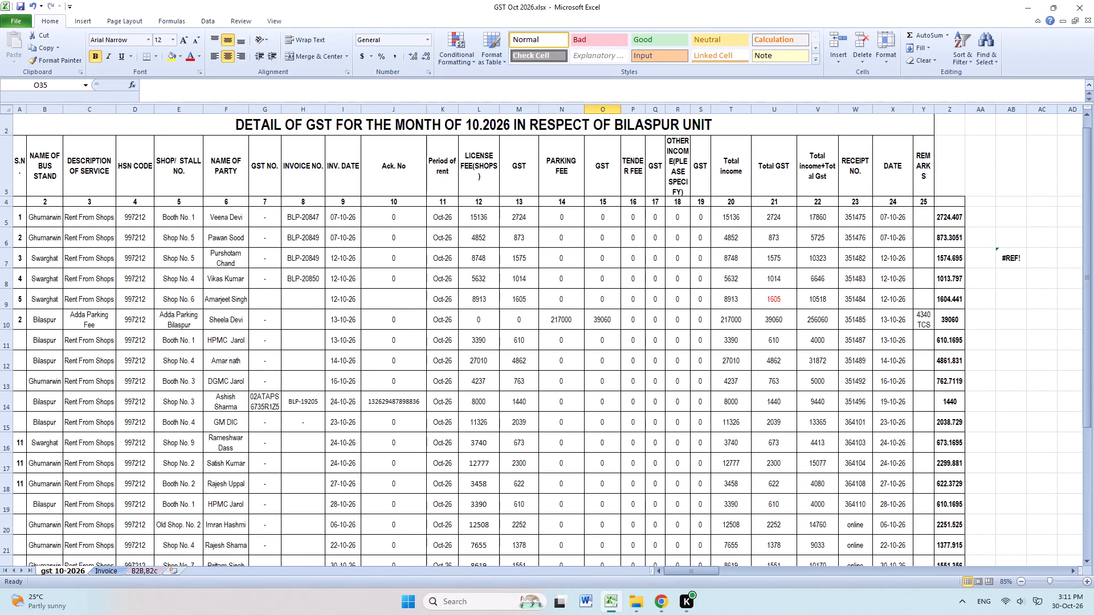
click(377, 403)
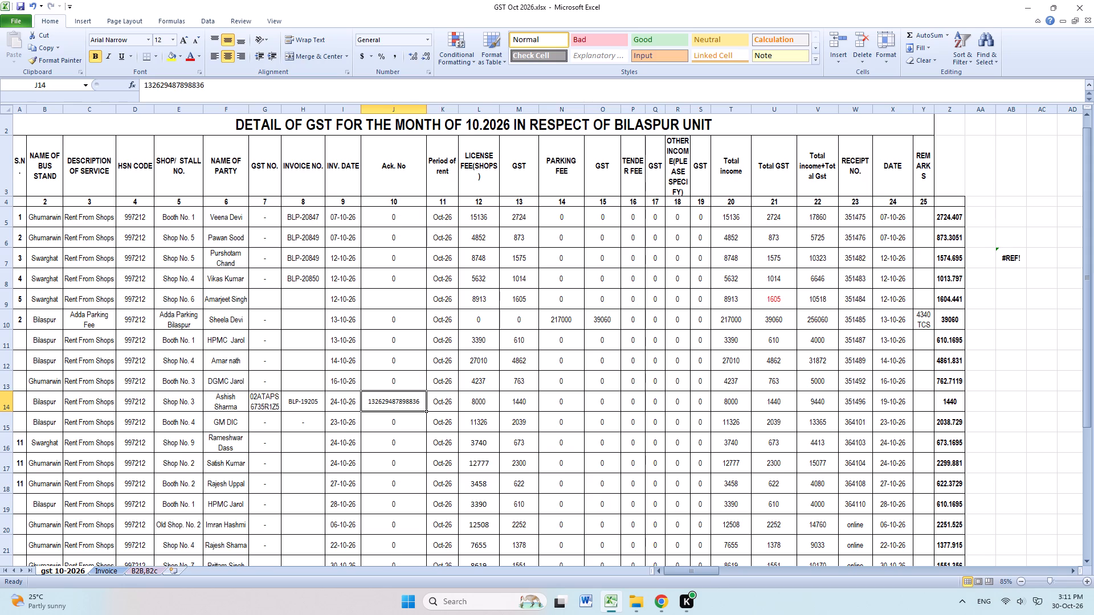
click(173, 277)
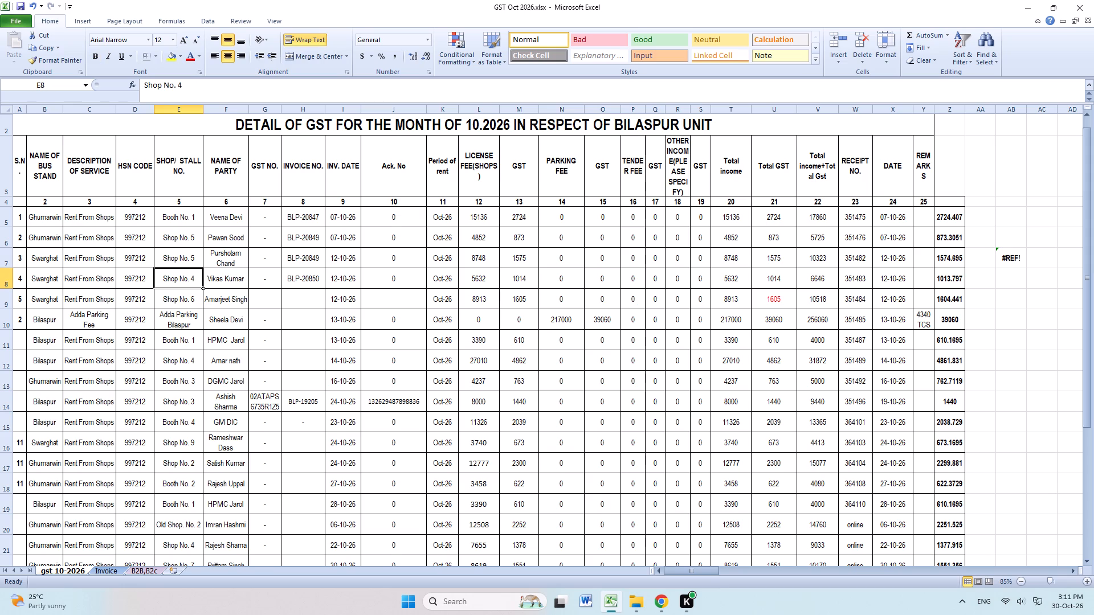
click(18, 216)
drag(26, 227, 17, 532)
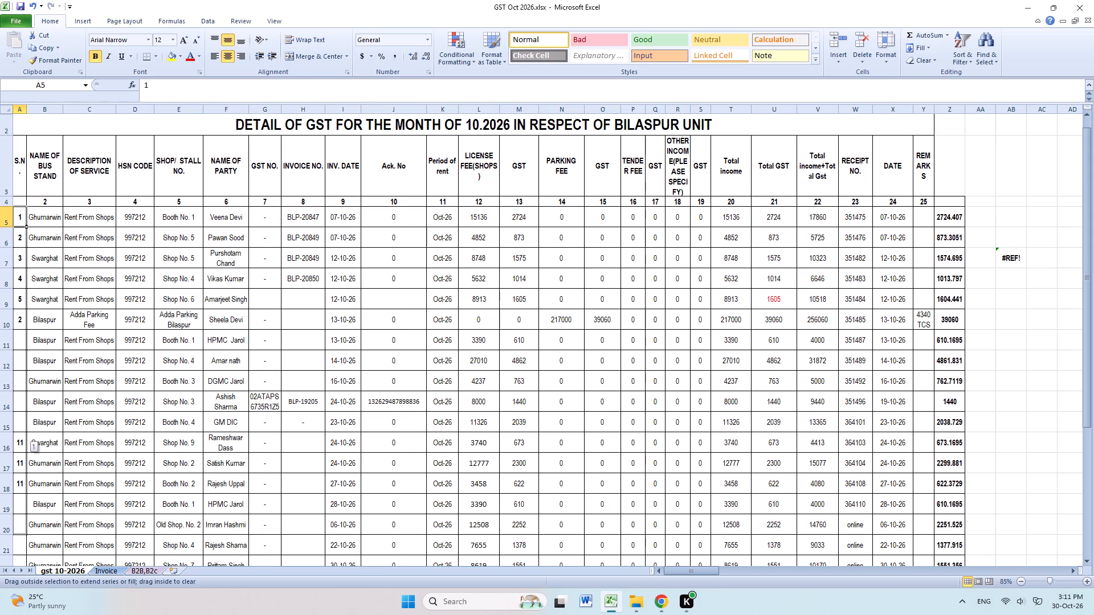
drag(17, 532, 9, 509)
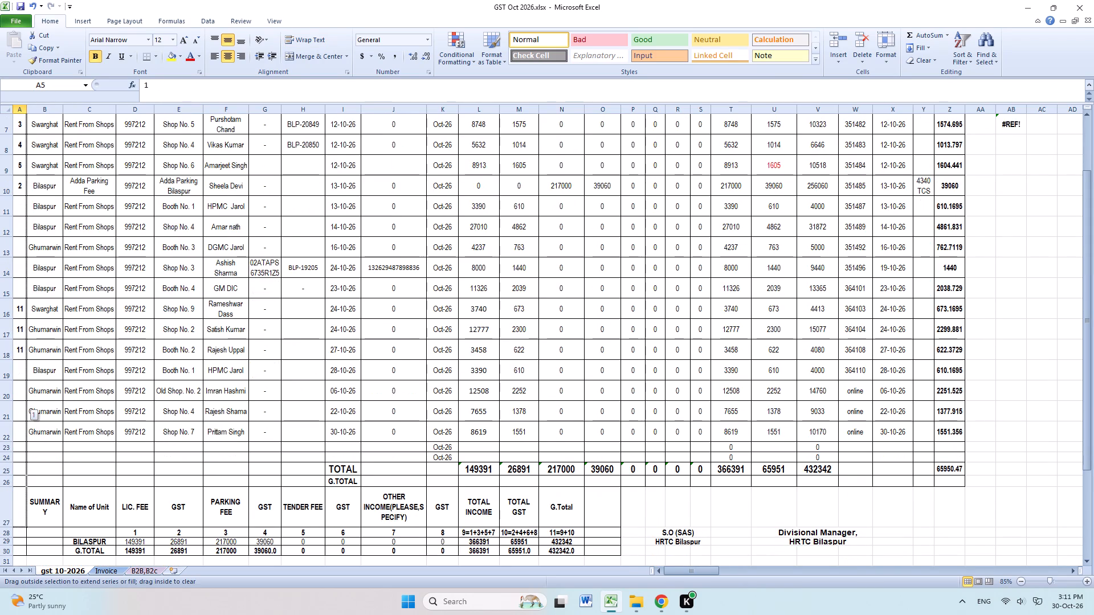
drag(9, 509, 12, 449)
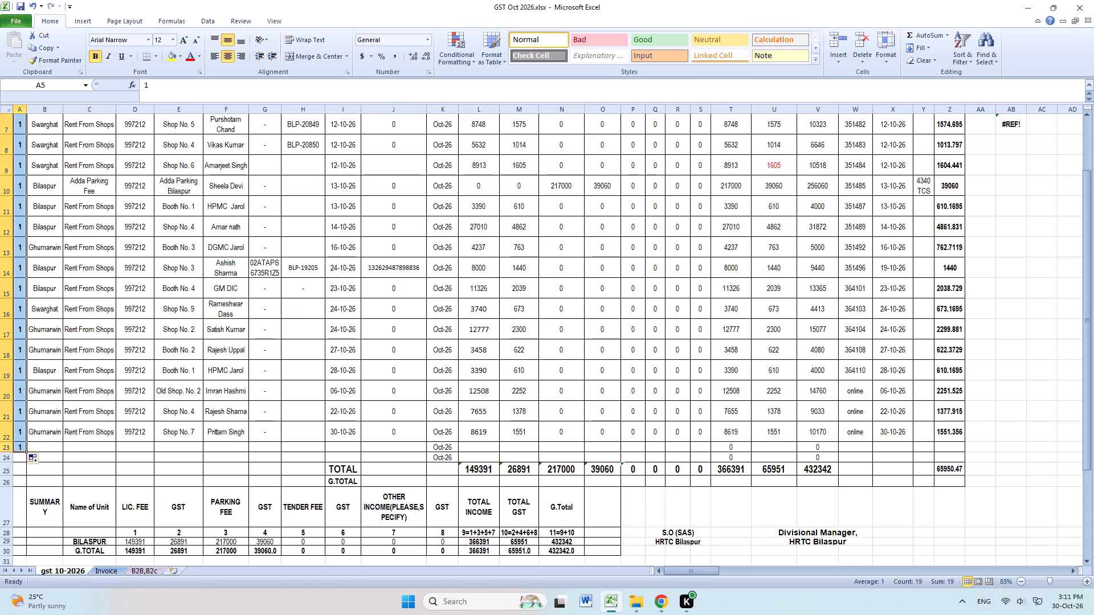
Convert the copied serial numbers in A5:A23 of the S.N. column into a series running from 1 to 19.
click(43, 458)
click(57, 486)
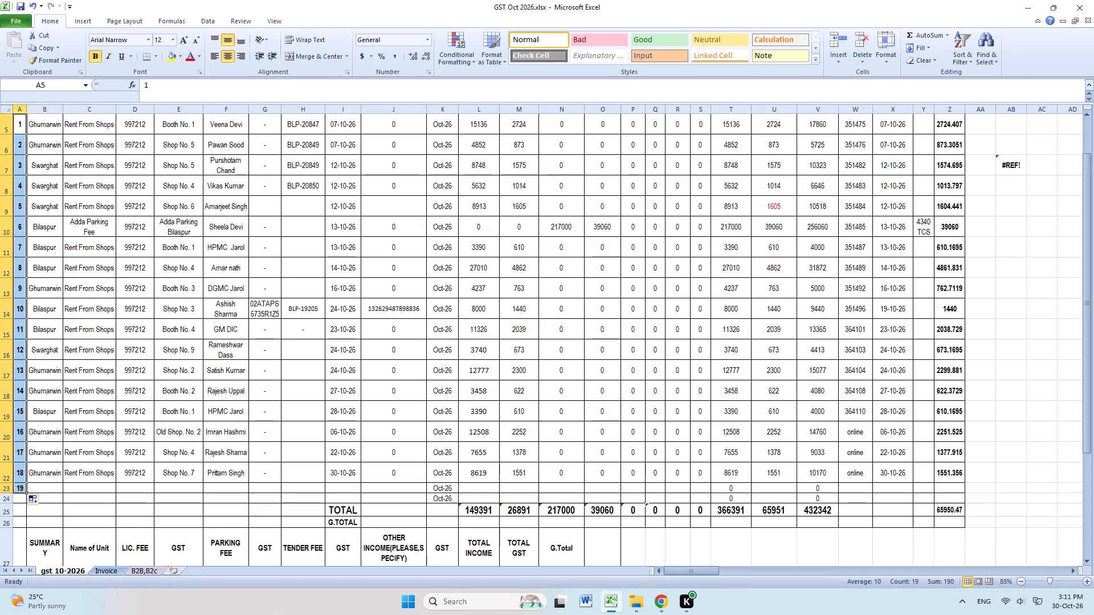
click(106, 444)
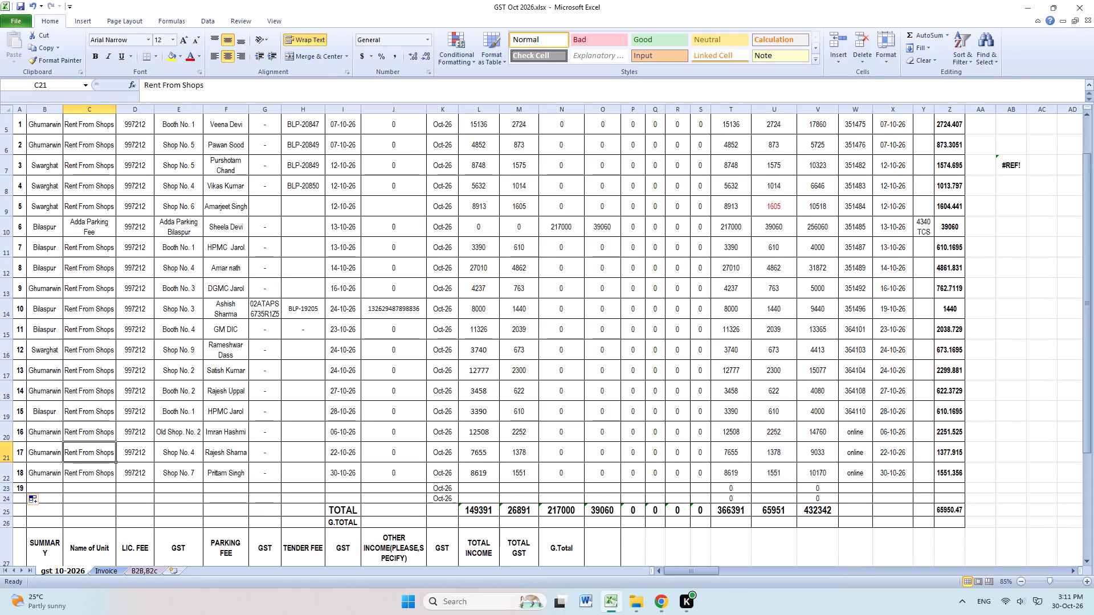
Set the receipt entries in B5:X22 uniformly to the Arial Narrow font at size 12.
drag(909, 475, 749, 85)
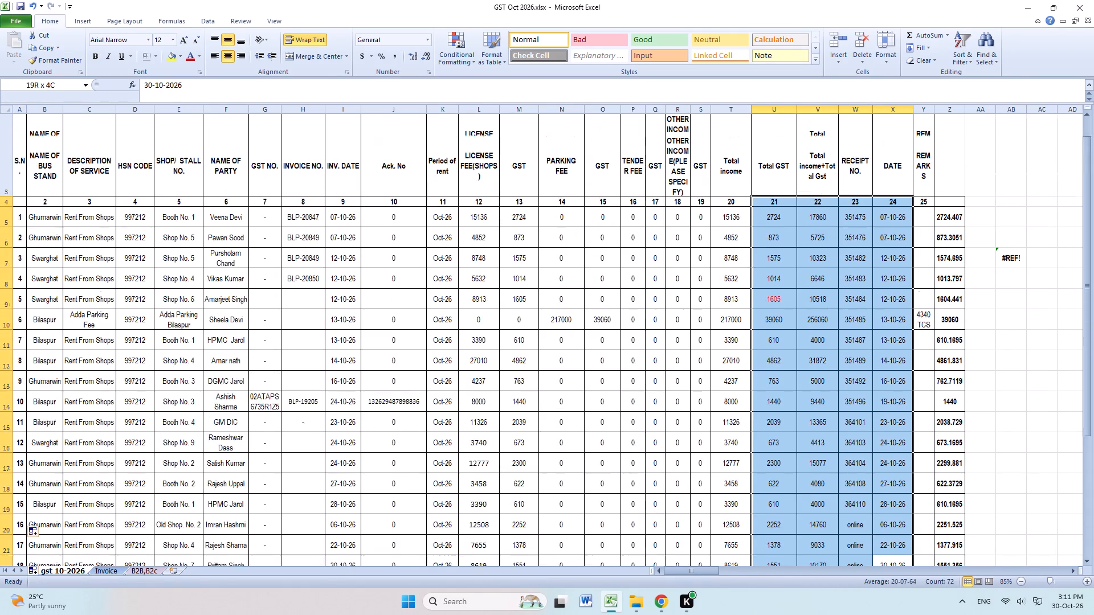
drag(749, 85, 45, 227)
click(136, 39)
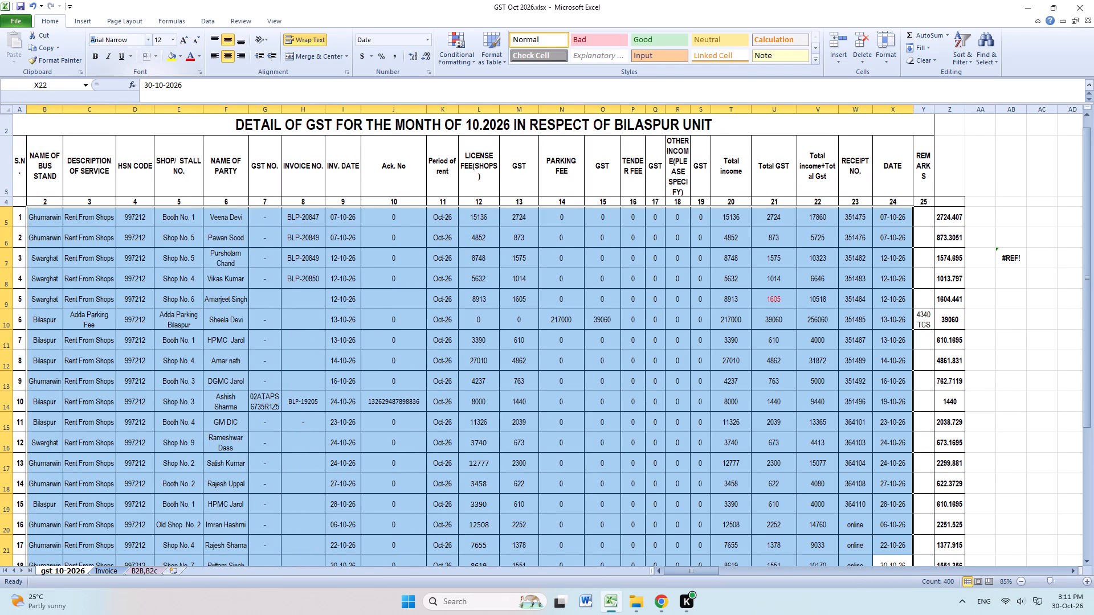
key(Return)
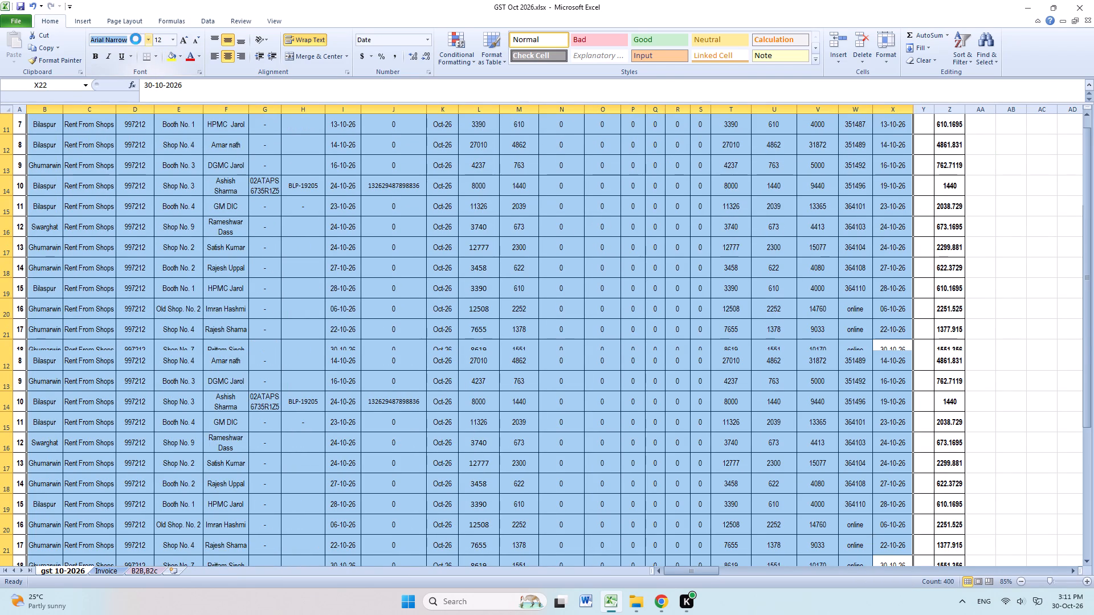
scroll(524, 351, up, 4)
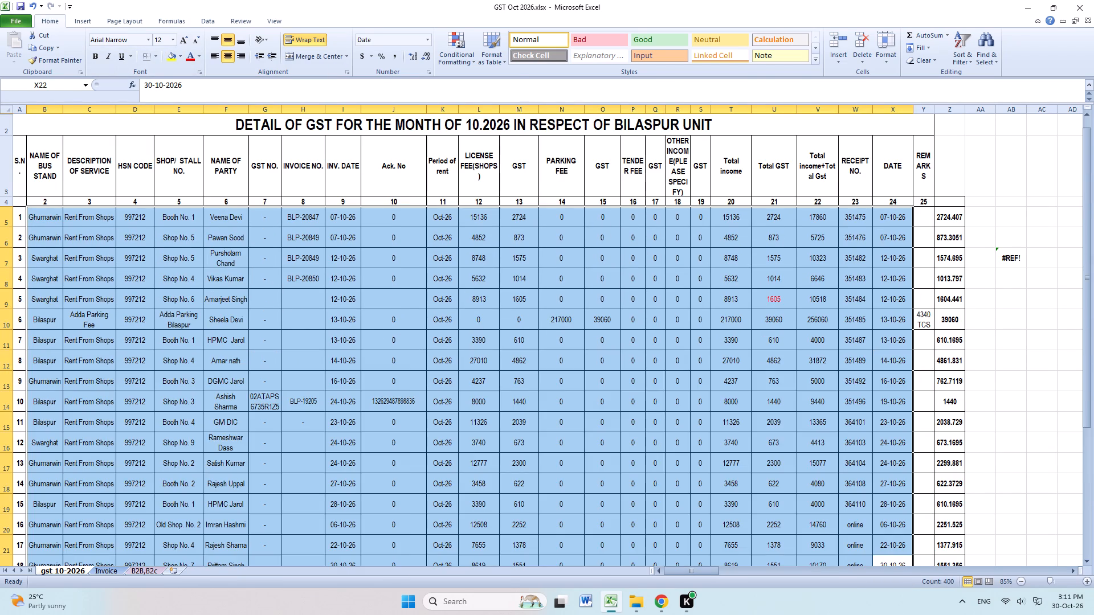
click(164, 40)
text(12)
key(Return)
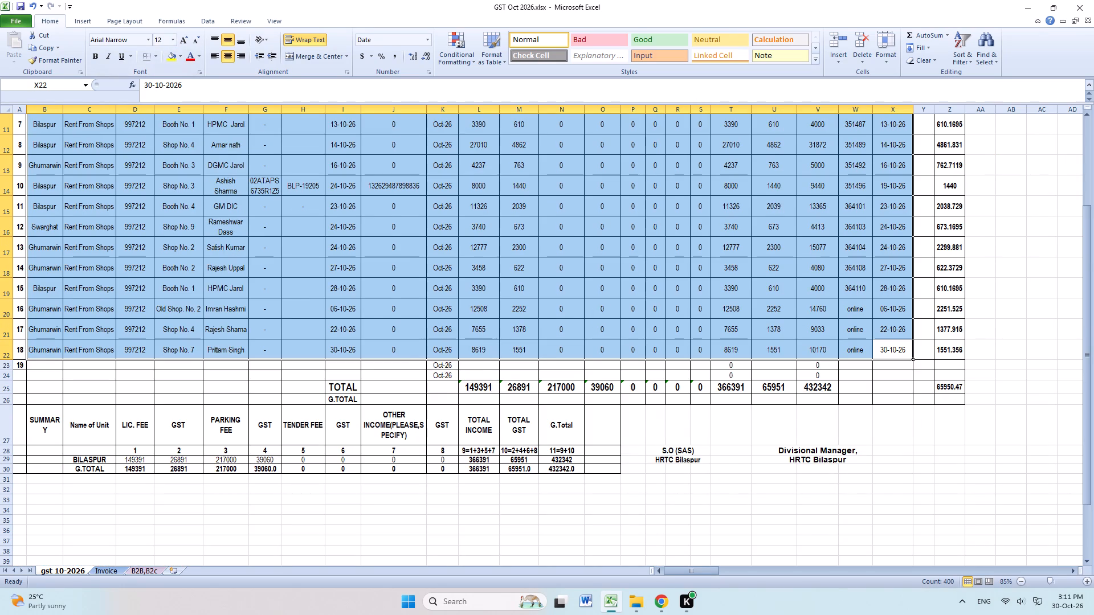
click(1042, 303)
Narrow the Ack. No column J slightly, keeping it wide enough to show the full acknowledgement number in row 14.
scroll(473, 366, up, 2)
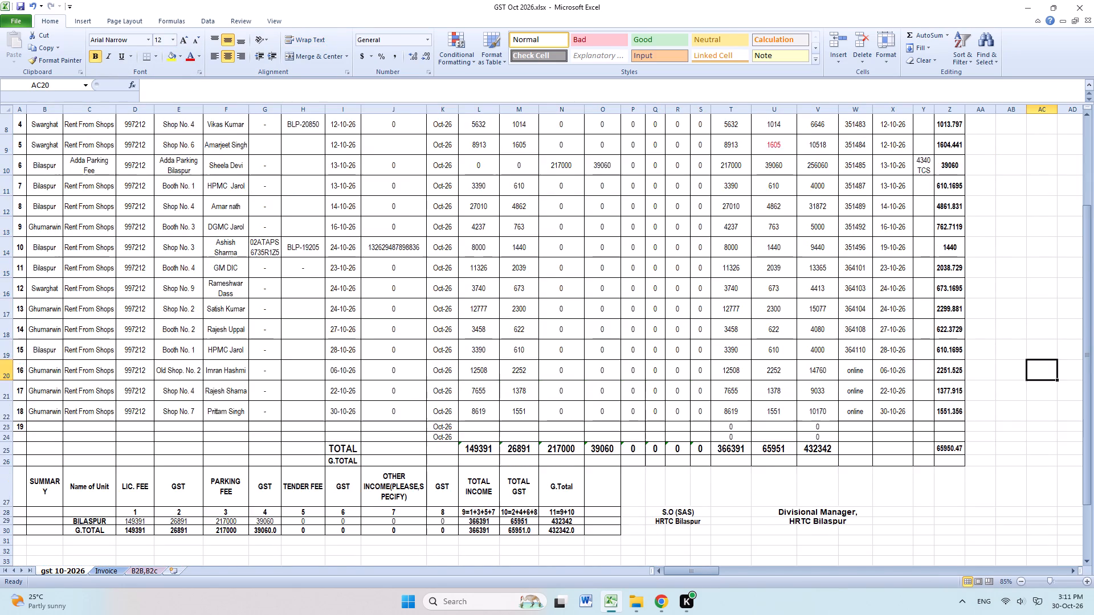
scroll(473, 366, up, 3)
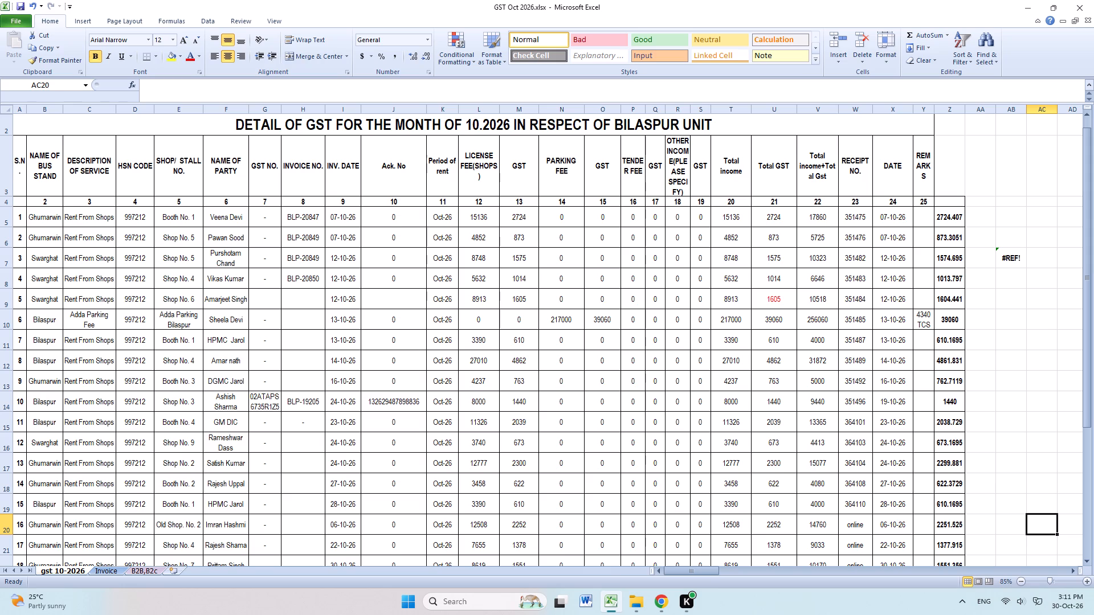
drag(426, 108, 424, 108)
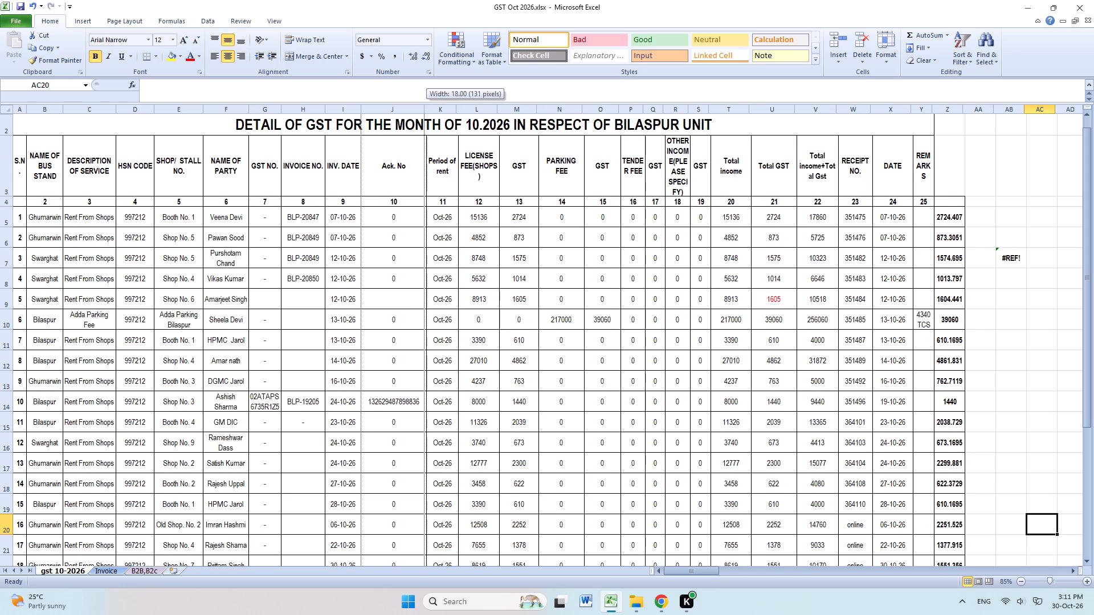
drag(424, 108, 413, 112)
drag(413, 112, 403, 116)
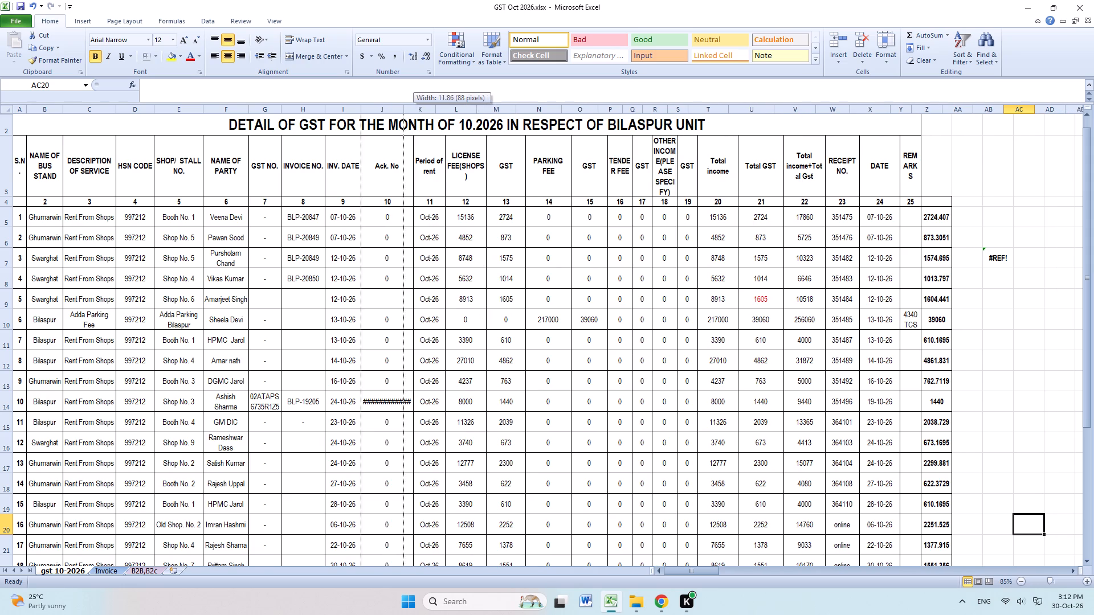
drag(403, 116, 395, 121)
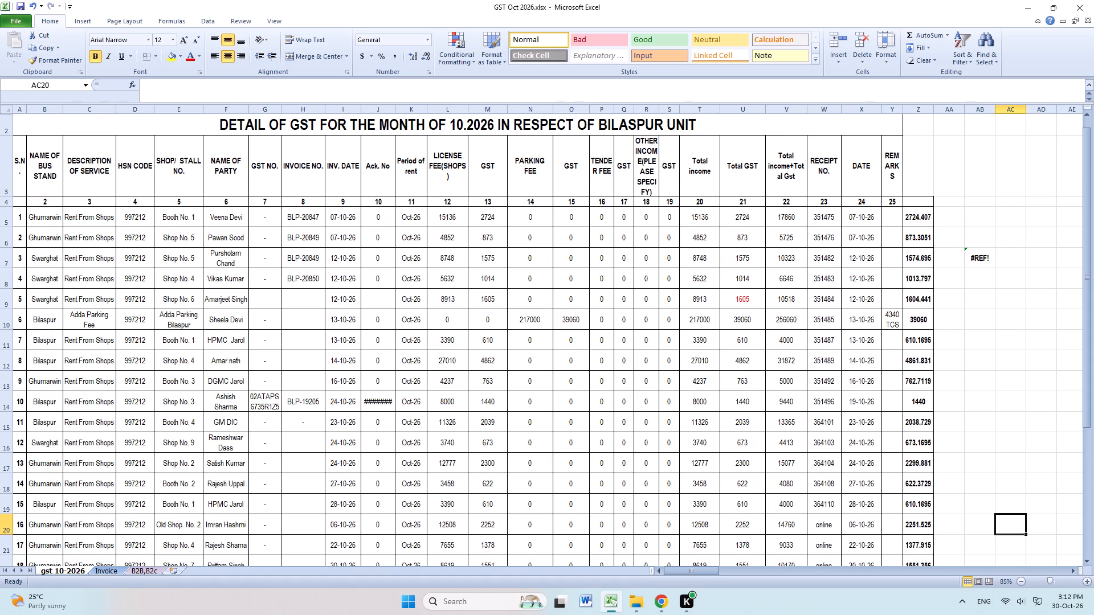
drag(394, 109, 415, 108)
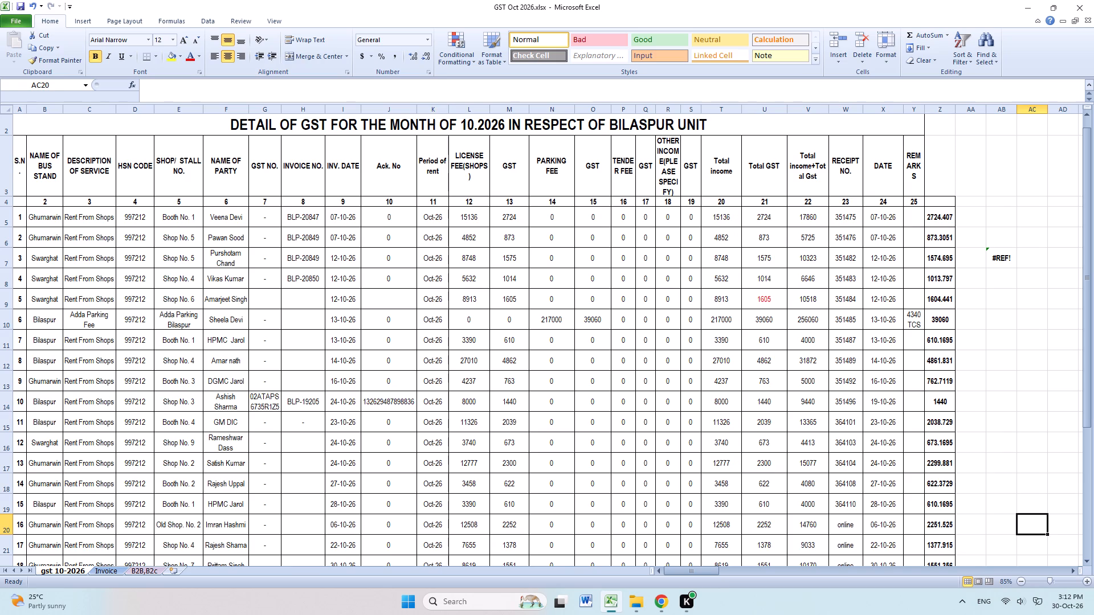
Enter a dash as the GST No. in G9 for the Swarghat Shop No. 6 row.
click(311, 297)
click(309, 323)
click(305, 302)
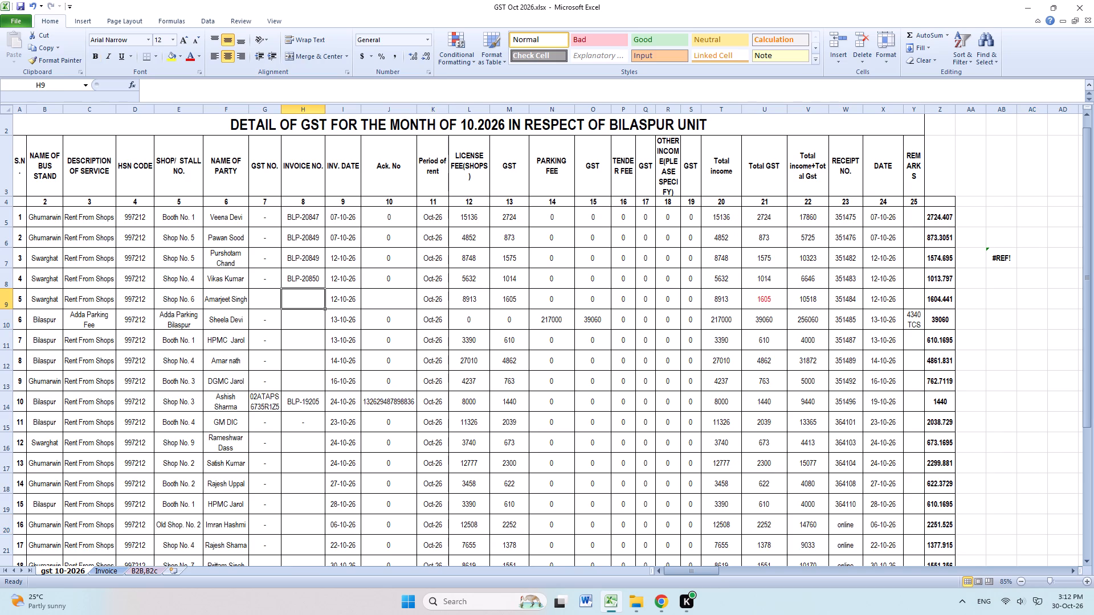
click(271, 304)
key(minus)
scroll(297, 561, down, 2)
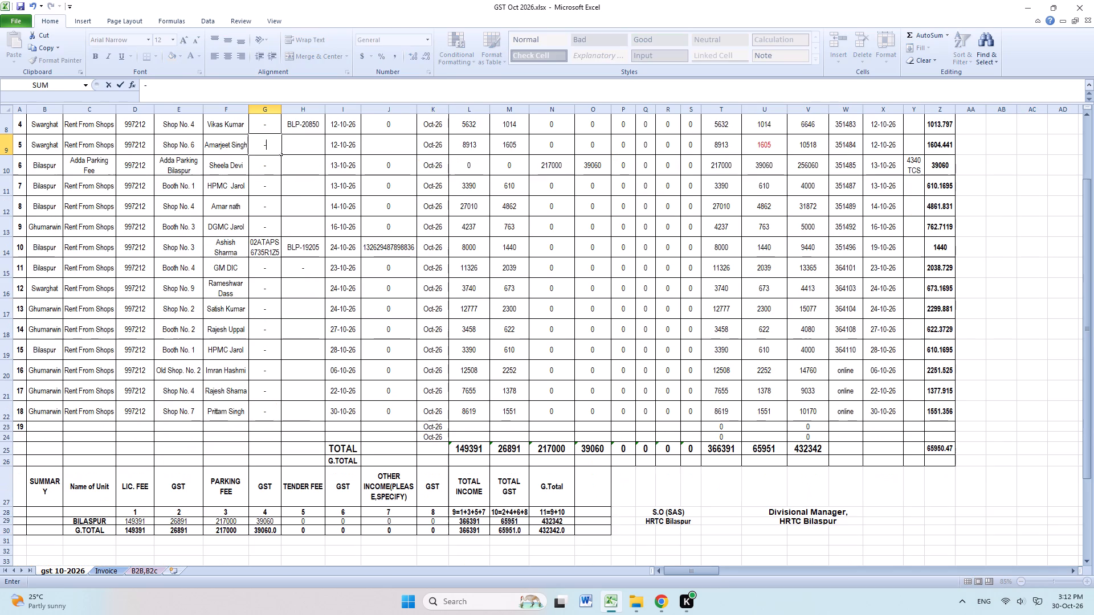
scroll(297, 563, up, 2)
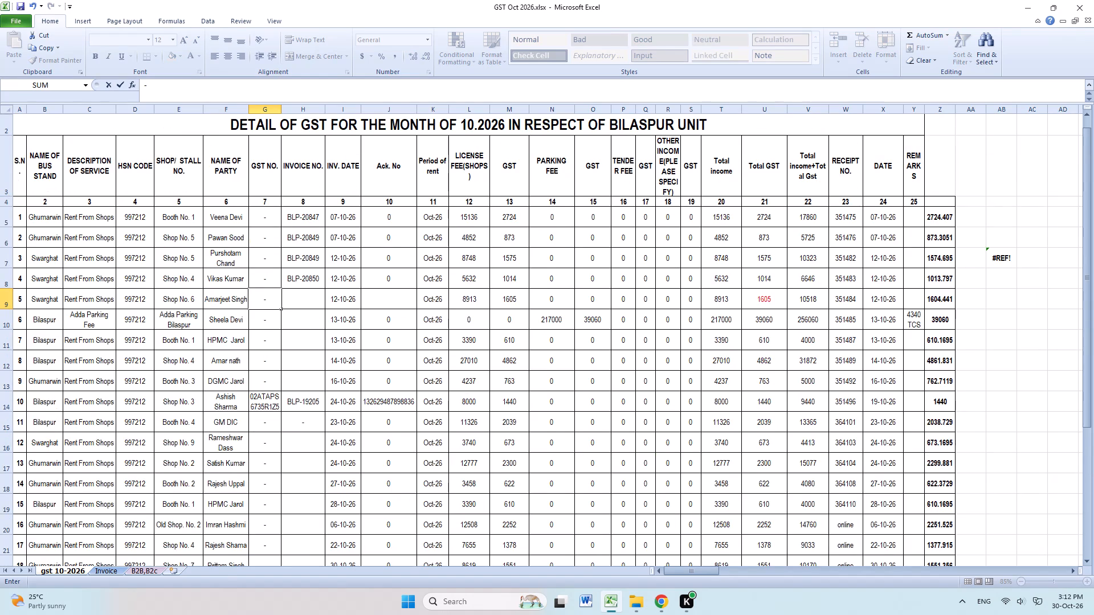
click(310, 357)
key(BackSpace)
key(BackSpace)
key(BackSpace)
key(Return)
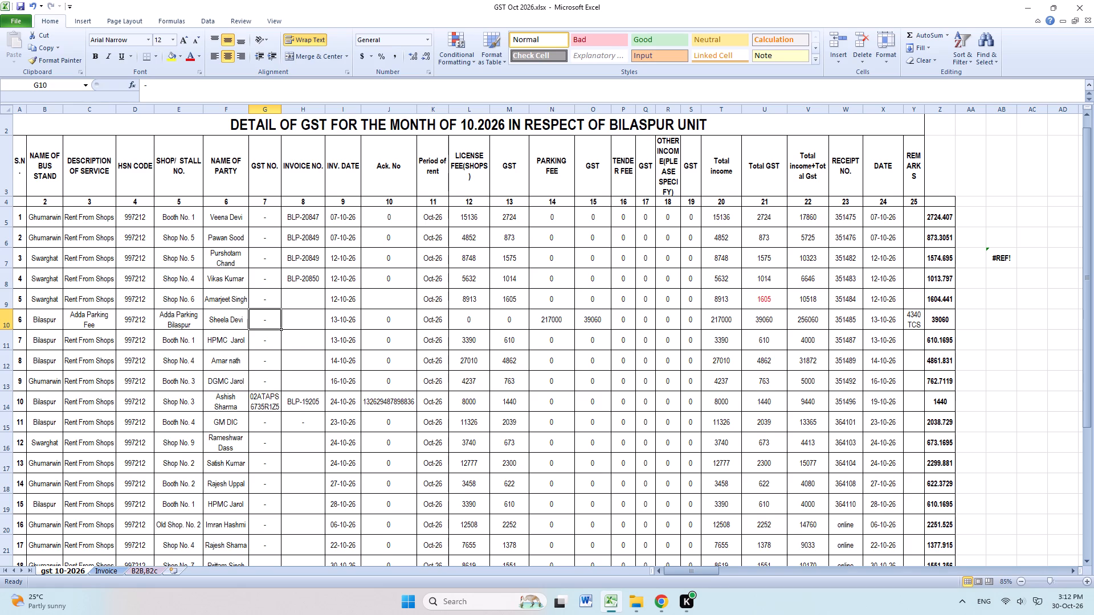
Enter 0 as the Ack. No in J9 for the Swarghat Shop No. 6 row.
click(384, 294)
key(0)
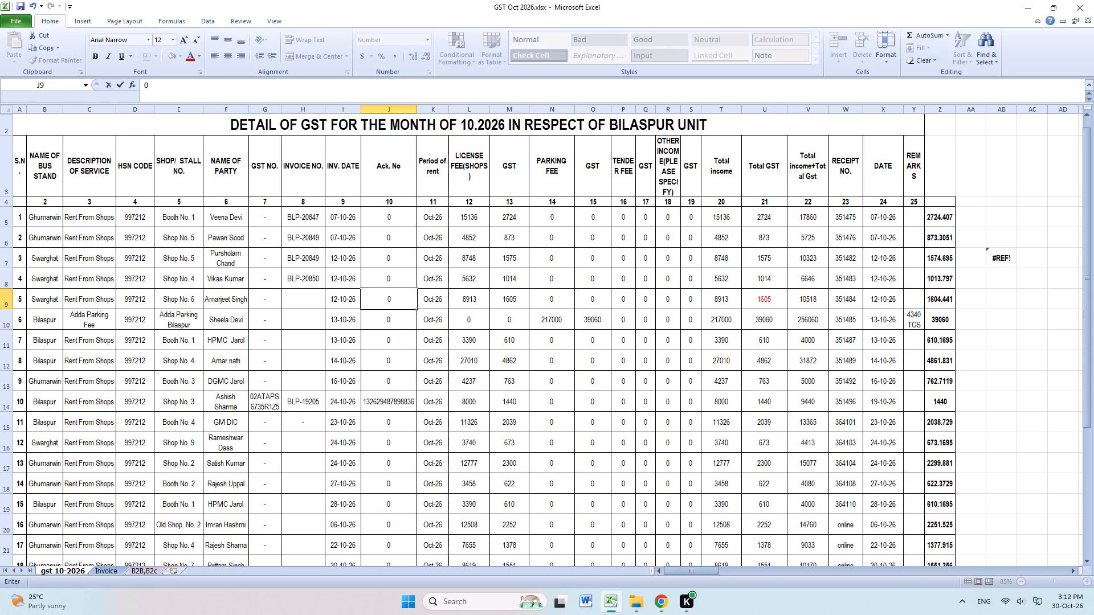
scroll(413, 483, down, 1)
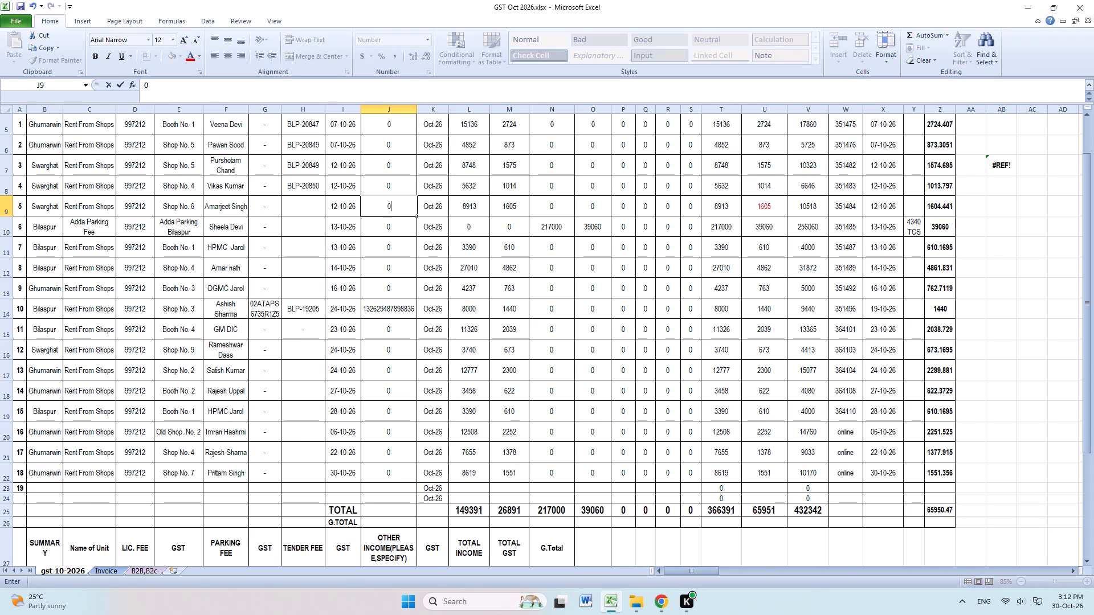
key(Return)
scroll(662, 527, down, 4)
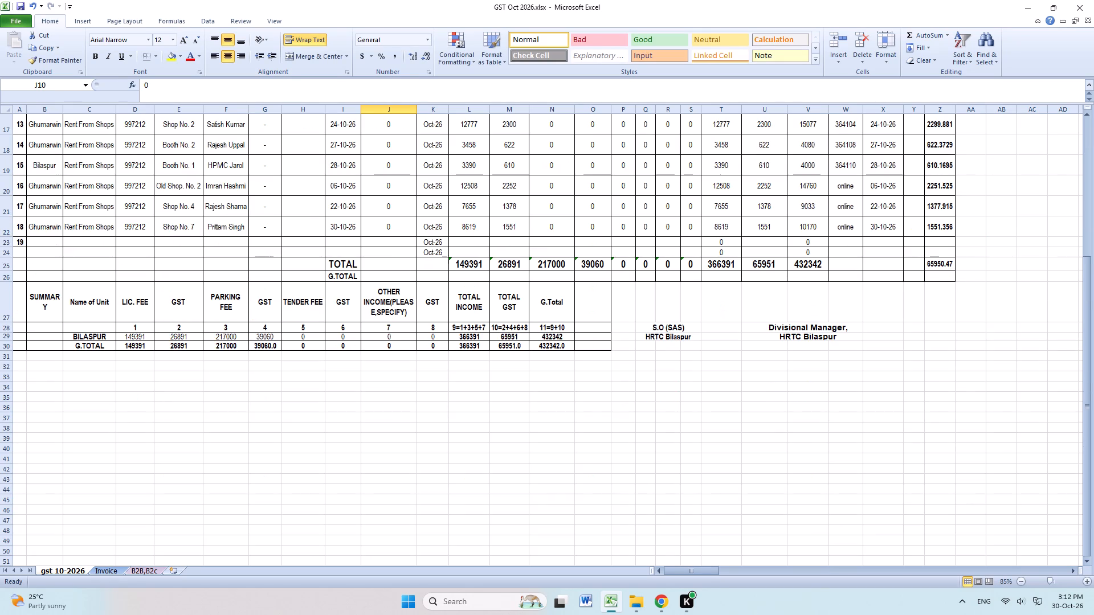
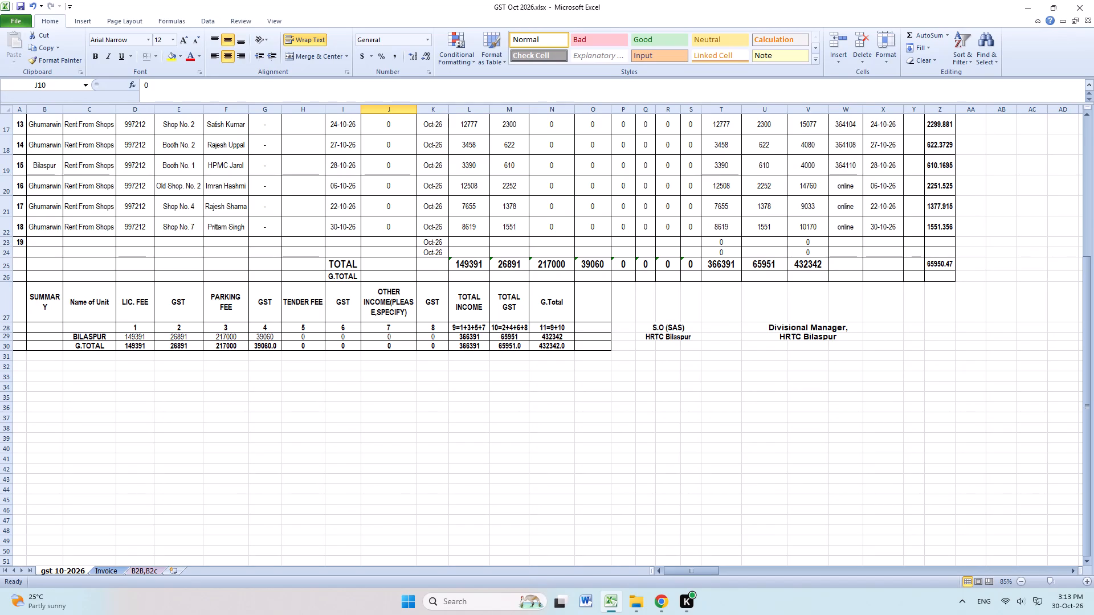
Examine the Total income formula in T25 of the TOTAL row and review the receipt entries above it.
click(737, 264)
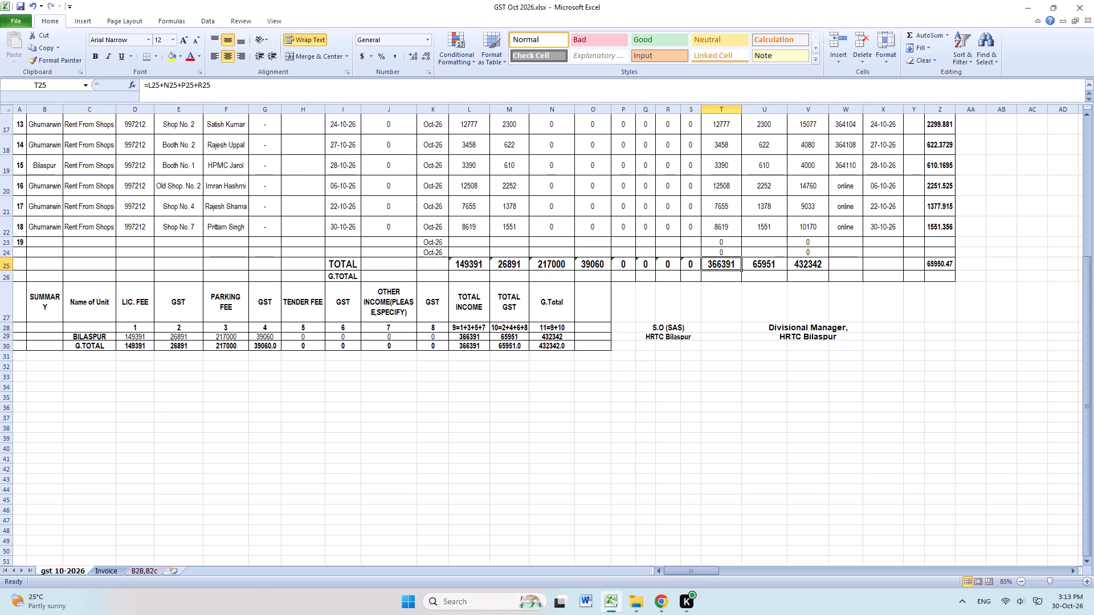
scroll(884, 405, up, 5)
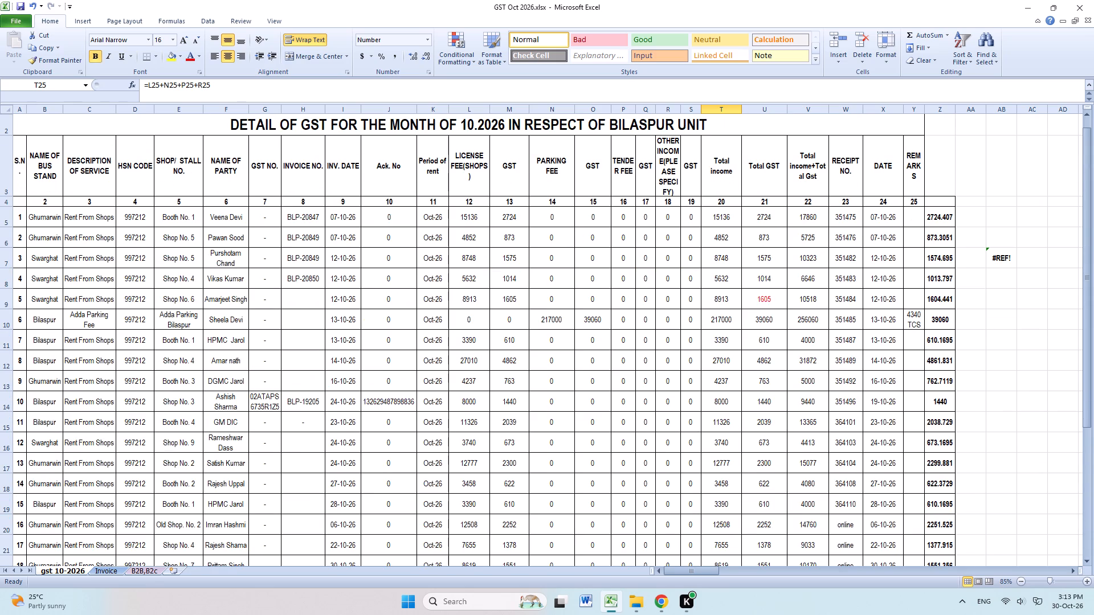
scroll(518, 385, down, 7)
scroll(515, 395, up, 5)
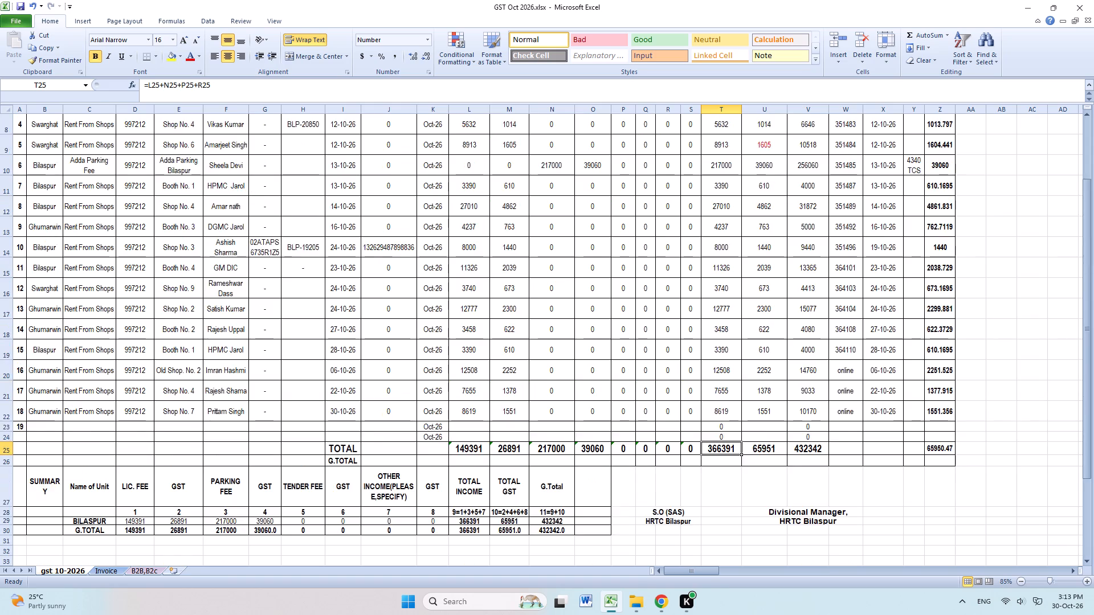
scroll(515, 395, up, 9)
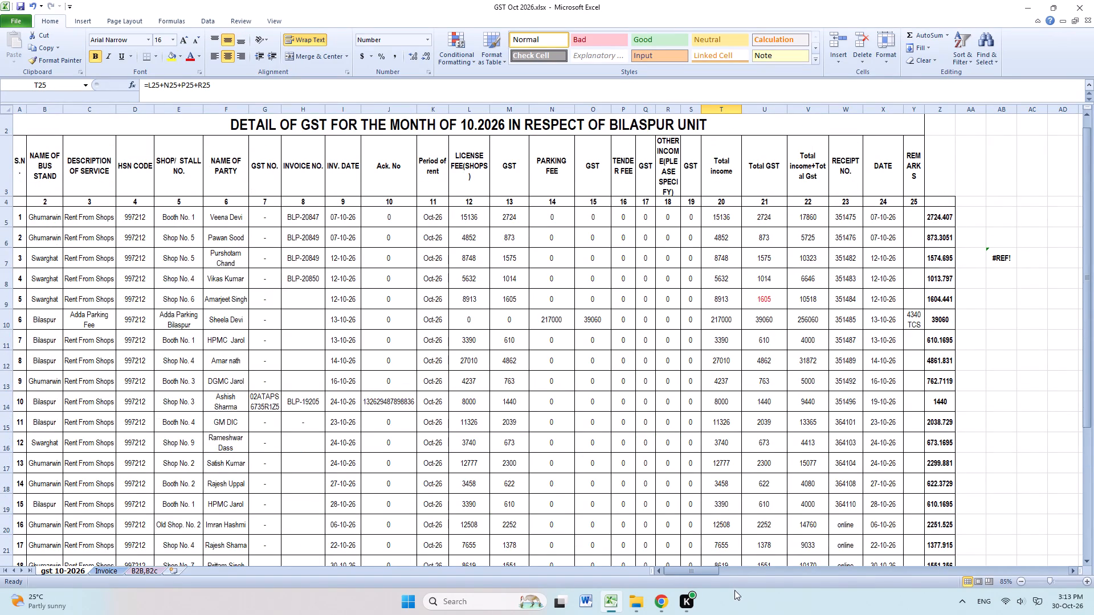
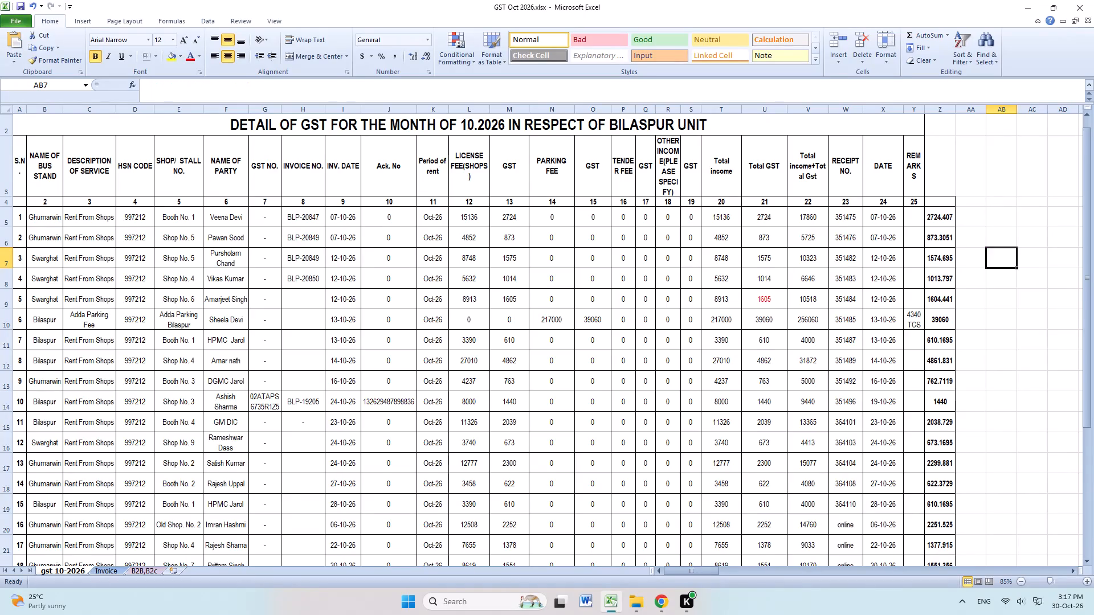
Save the GST Oct 2026 workbook under its existing name.
click(1022, 335)
scroll(984, 378, down, 5)
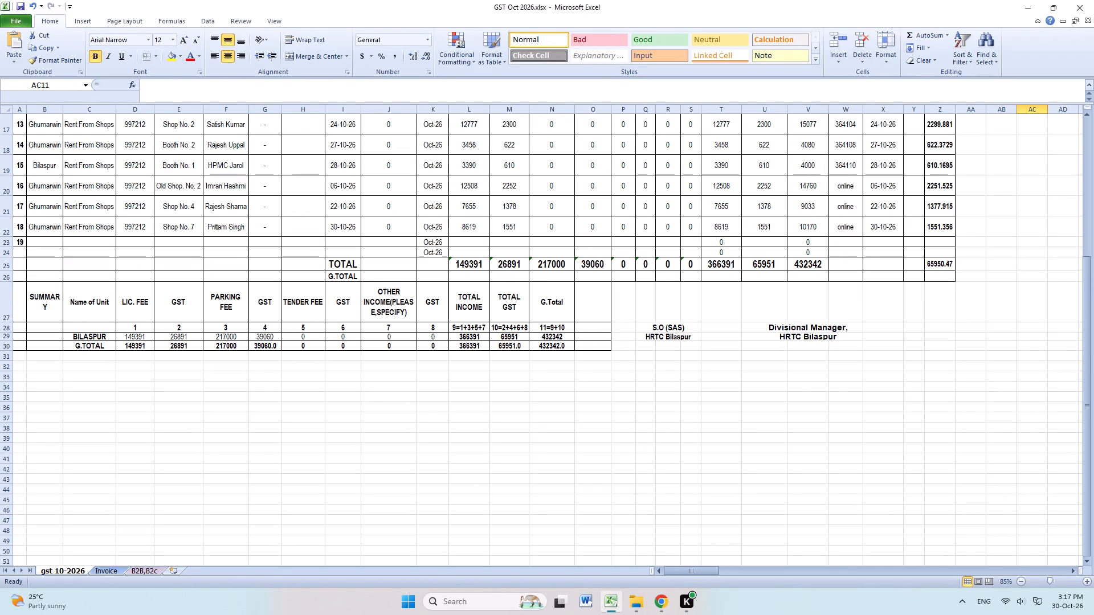
scroll(190, 419, up, 6)
double_click(19, 5)
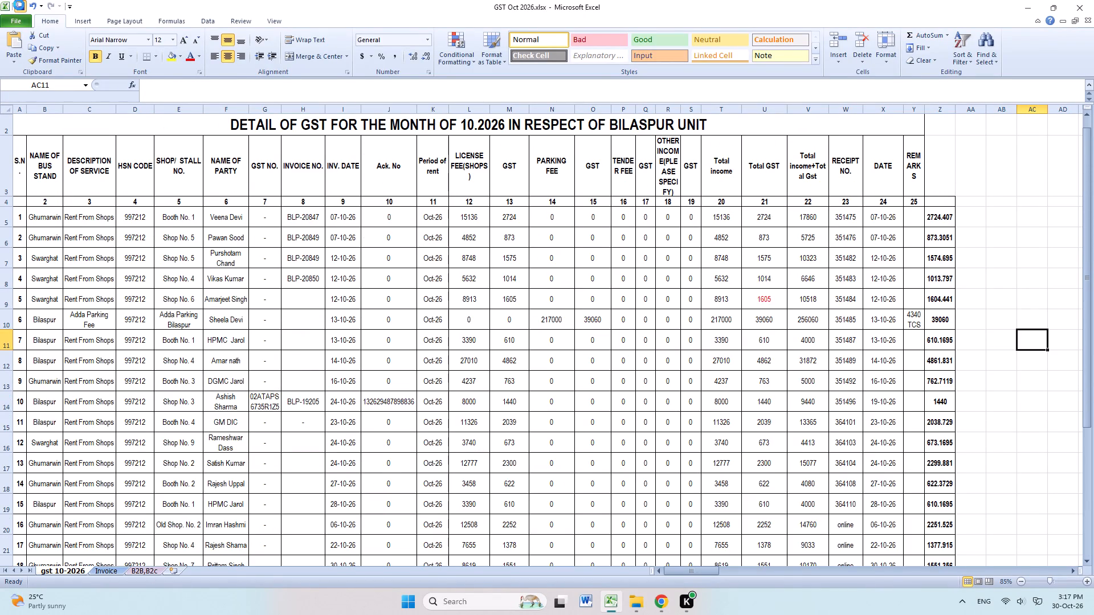
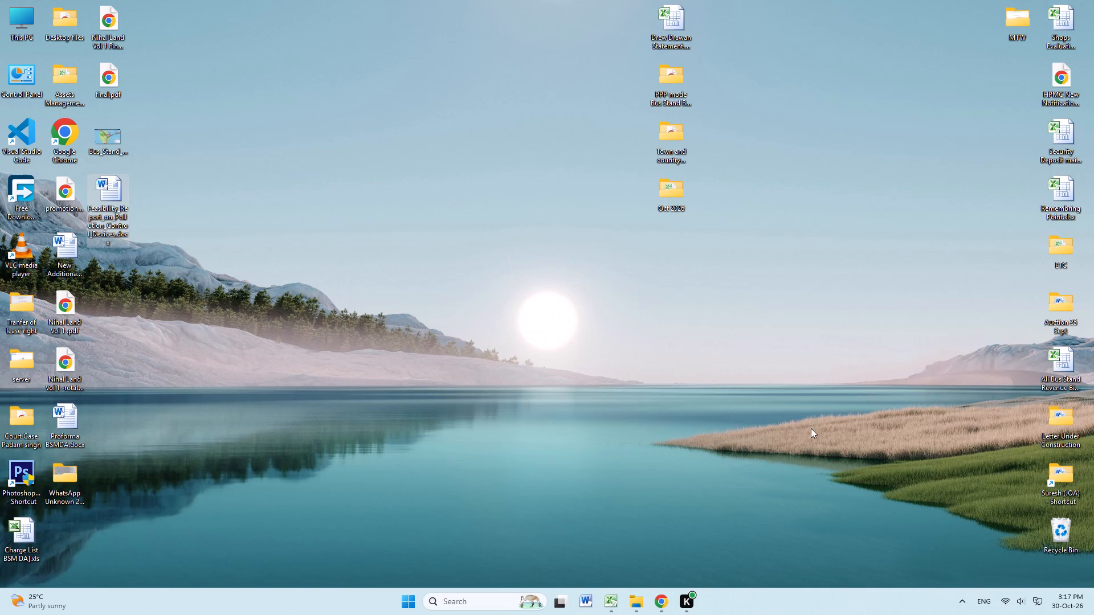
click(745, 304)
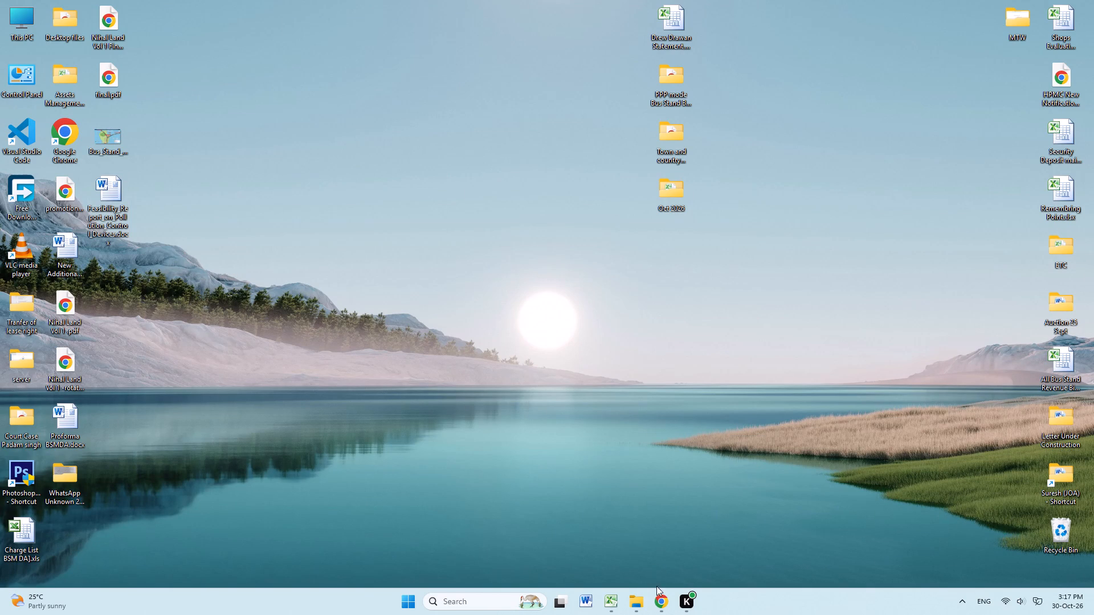
Switch to Chrome, close the e-invoice PDF, dgmc jarol search, SWM portal, CPCB and Online Consent tabs, and show the ChatGPT conversation.
click(666, 609)
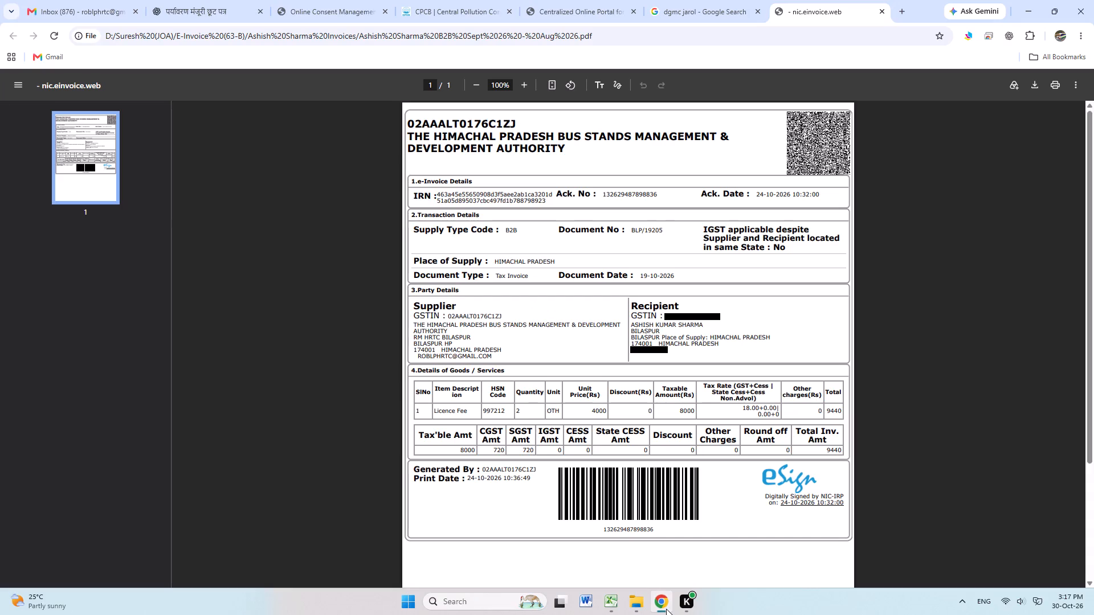
click(881, 11)
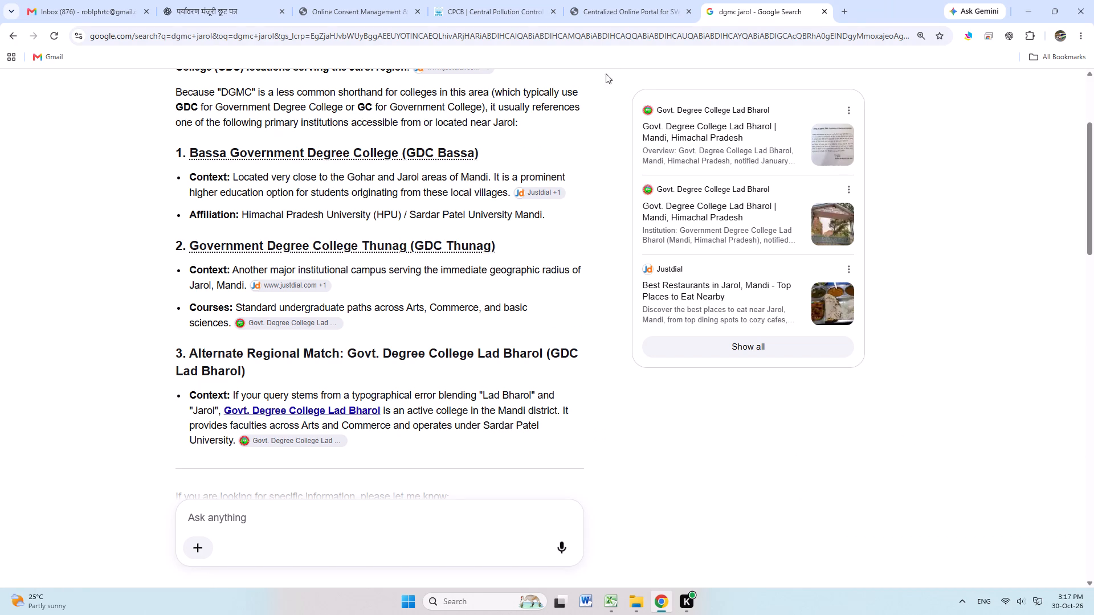
click(823, 12)
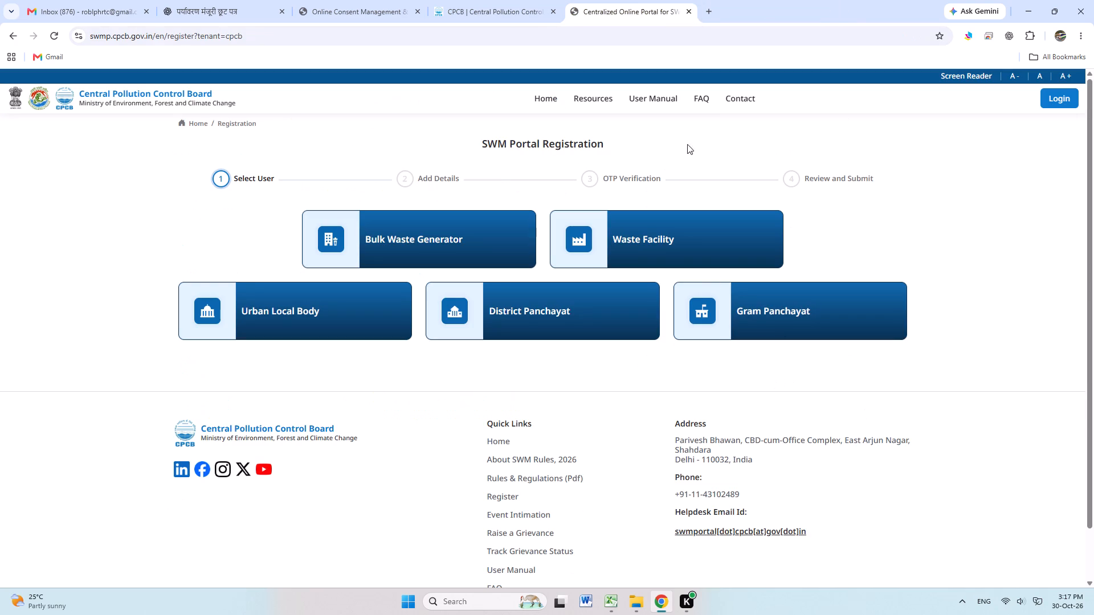
click(686, 10)
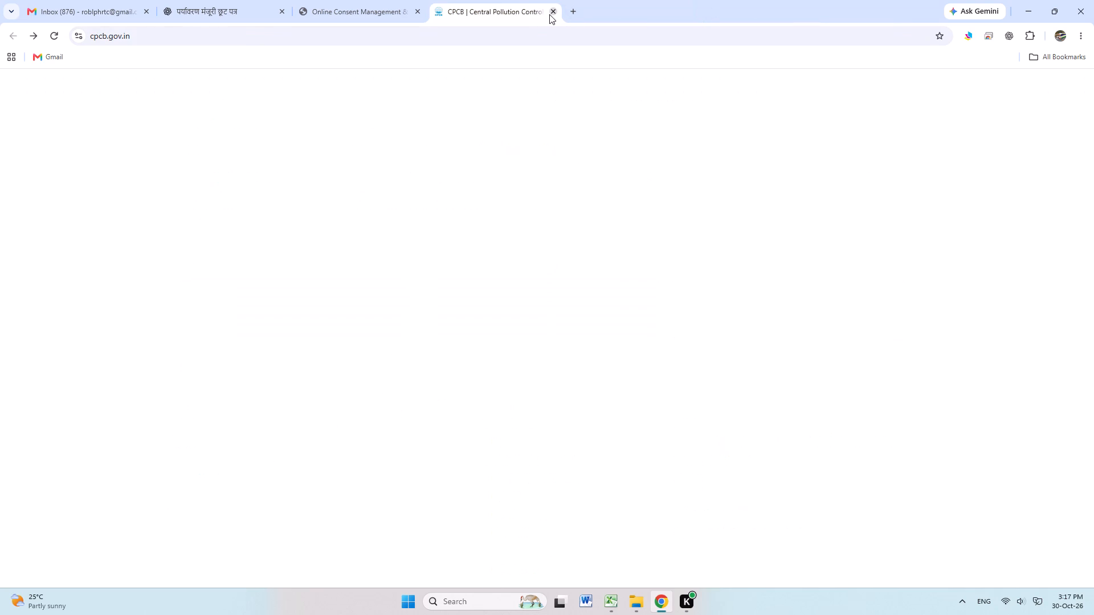
click(549, 14)
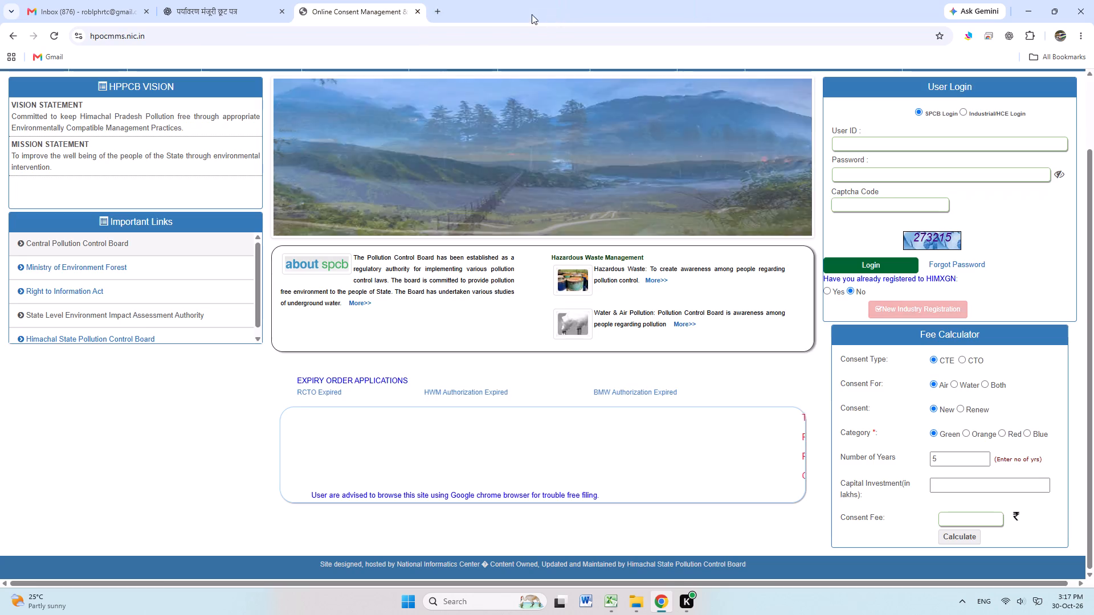
click(419, 13)
click(235, 10)
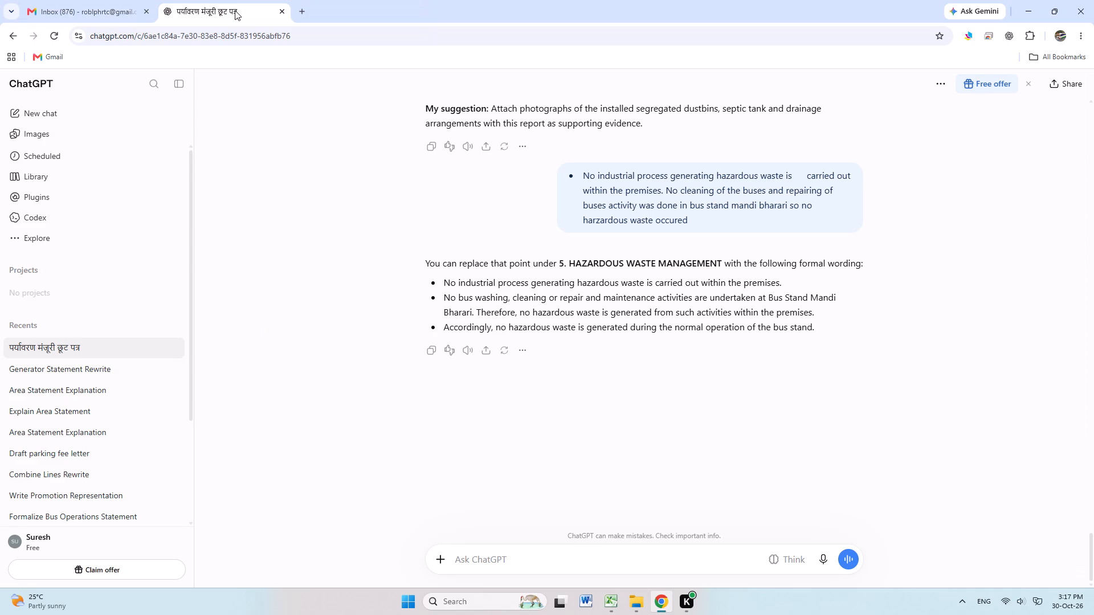
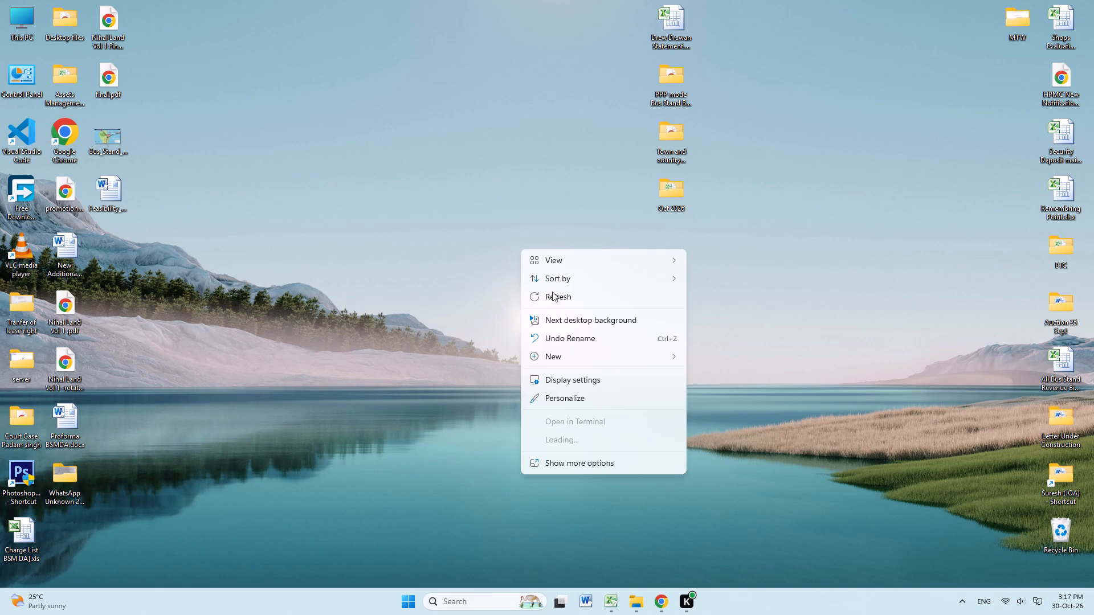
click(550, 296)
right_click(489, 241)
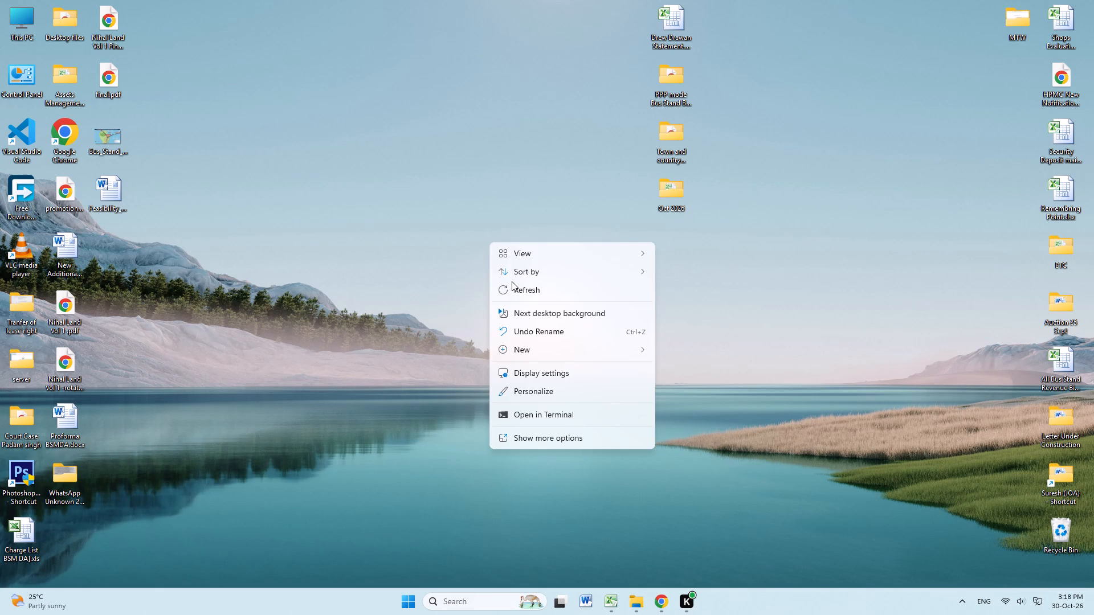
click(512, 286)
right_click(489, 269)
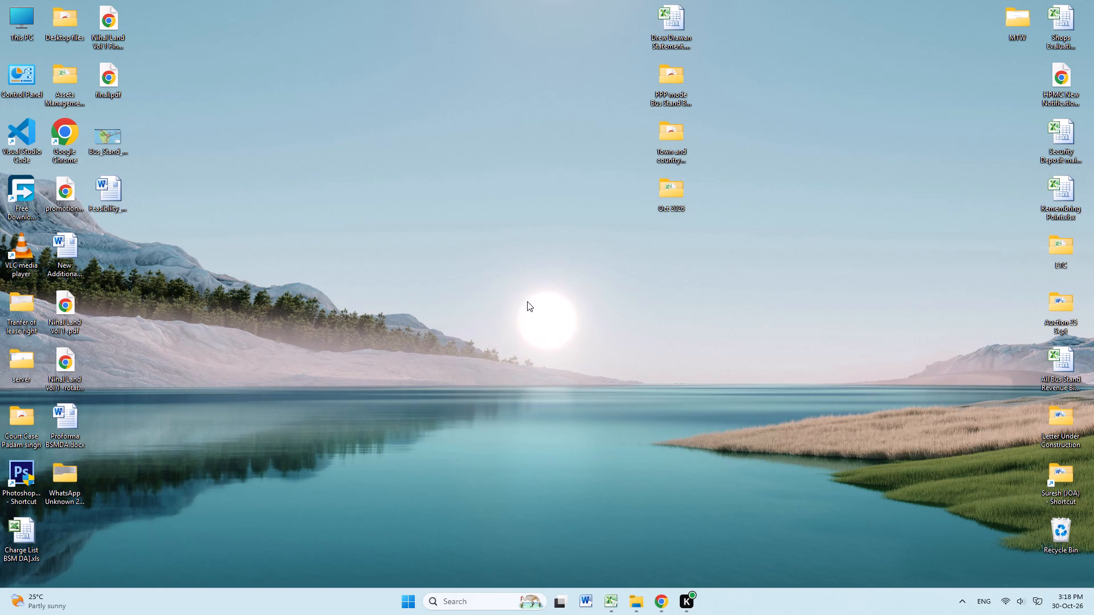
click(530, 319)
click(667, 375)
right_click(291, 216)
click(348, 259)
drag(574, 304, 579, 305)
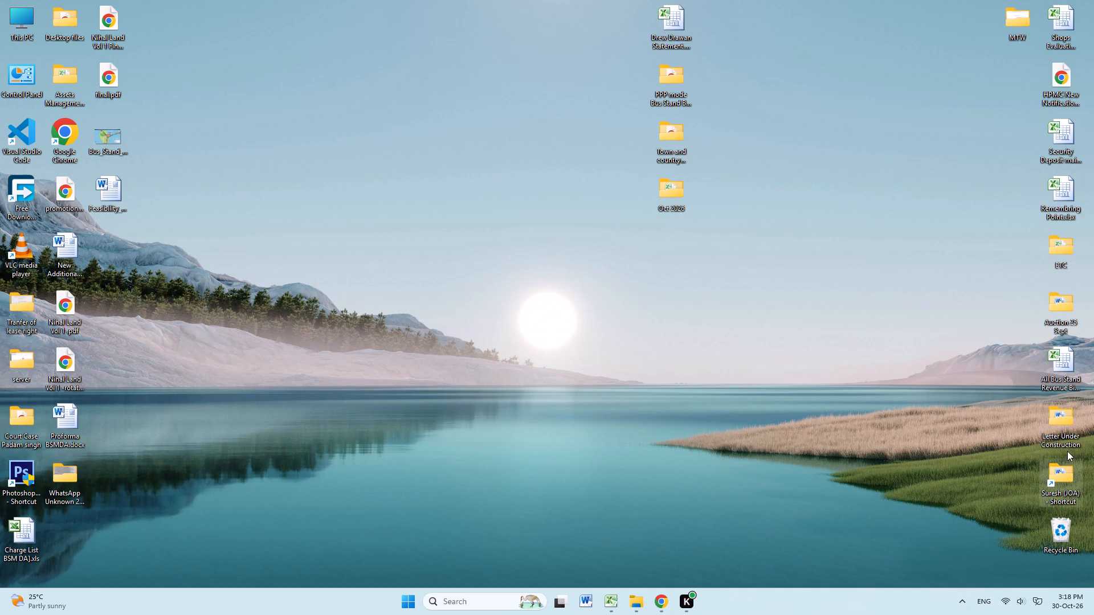
Open the All Bus Stand Revenue Bilaspur workbook from the desktop.
triple_click(1060, 369)
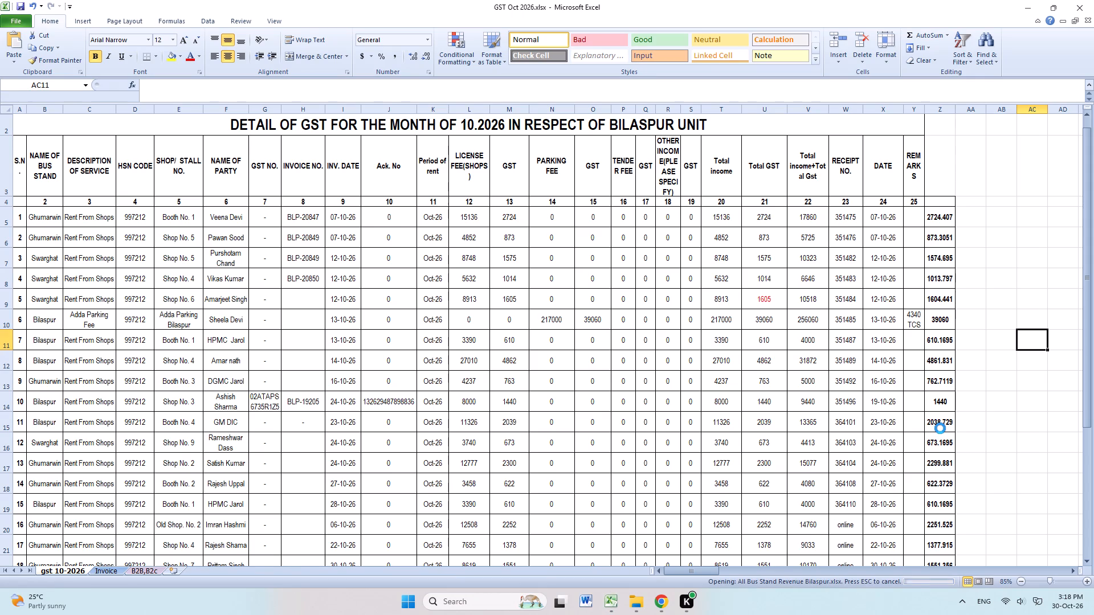
Examine the October 2026 Adda parking fee table for Bus Stand Ghumarwin, checking its daily licence fee, GST and total entries.
scroll(784, 466, up, 2)
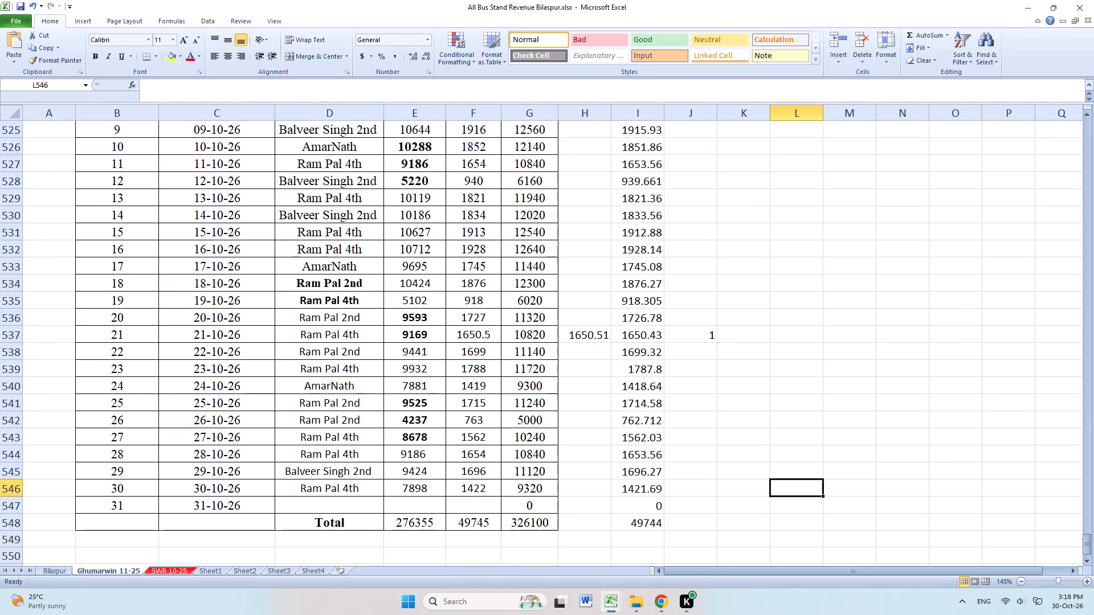
scroll(784, 466, up, 1)
scroll(785, 490, down, 1)
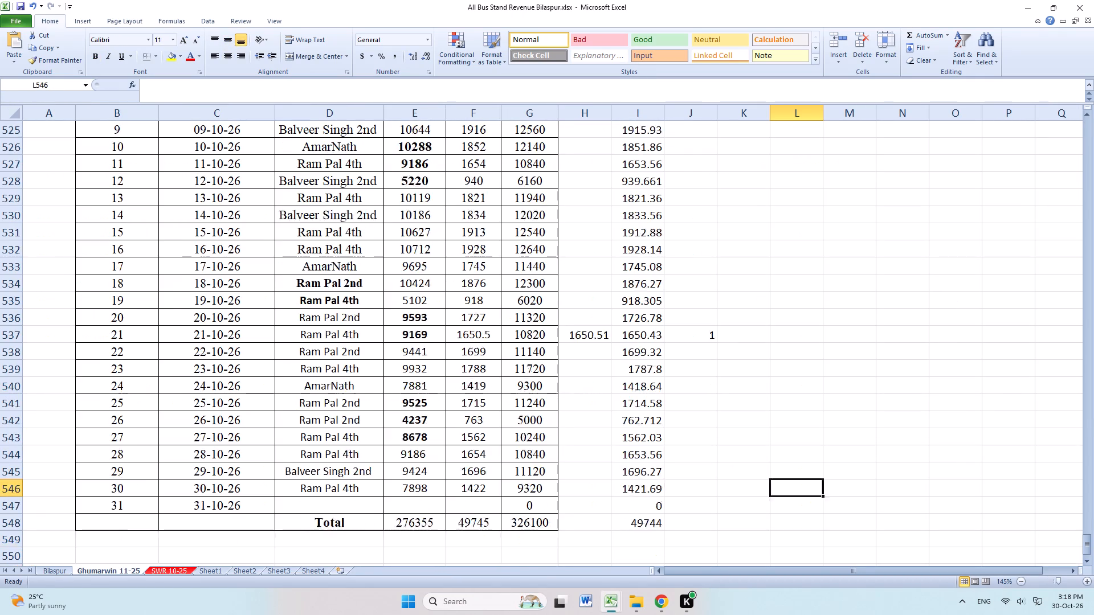
scroll(785, 490, down, 1)
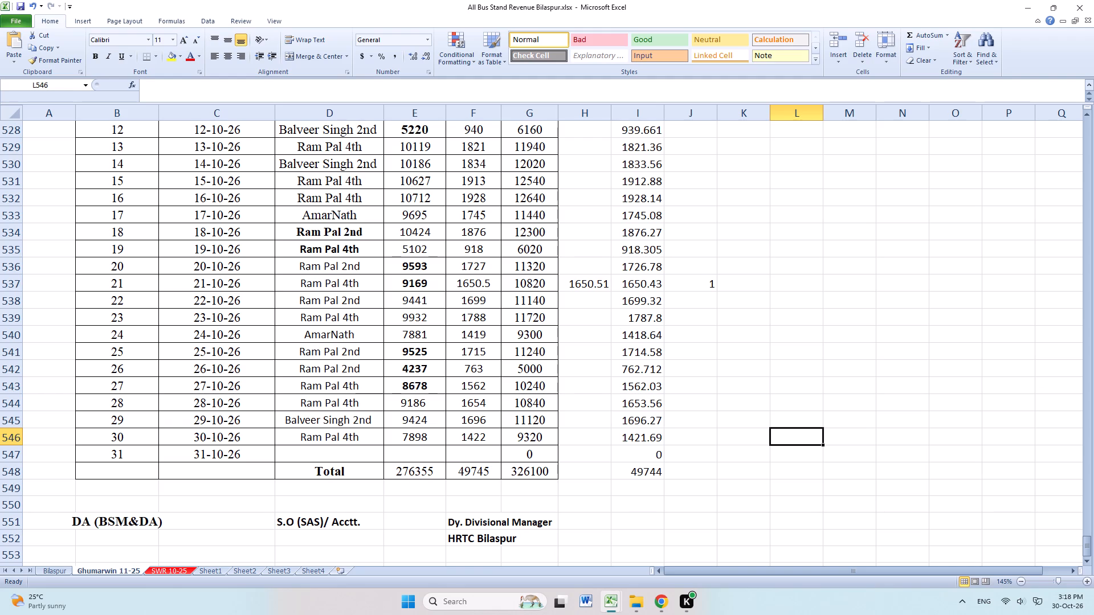
scroll(379, 218, up, 5)
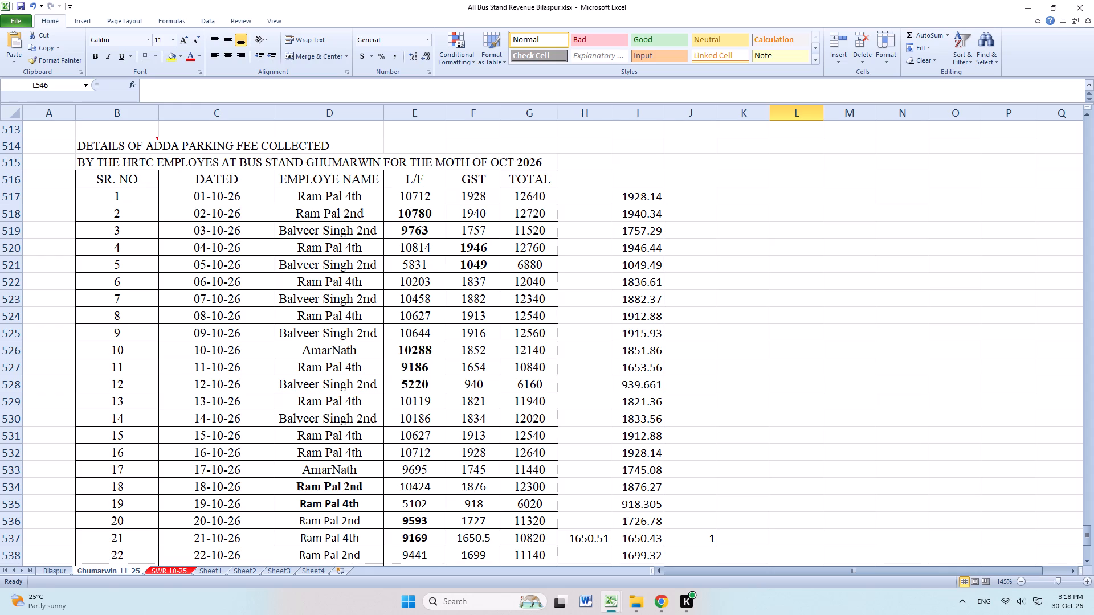
click(666, 265)
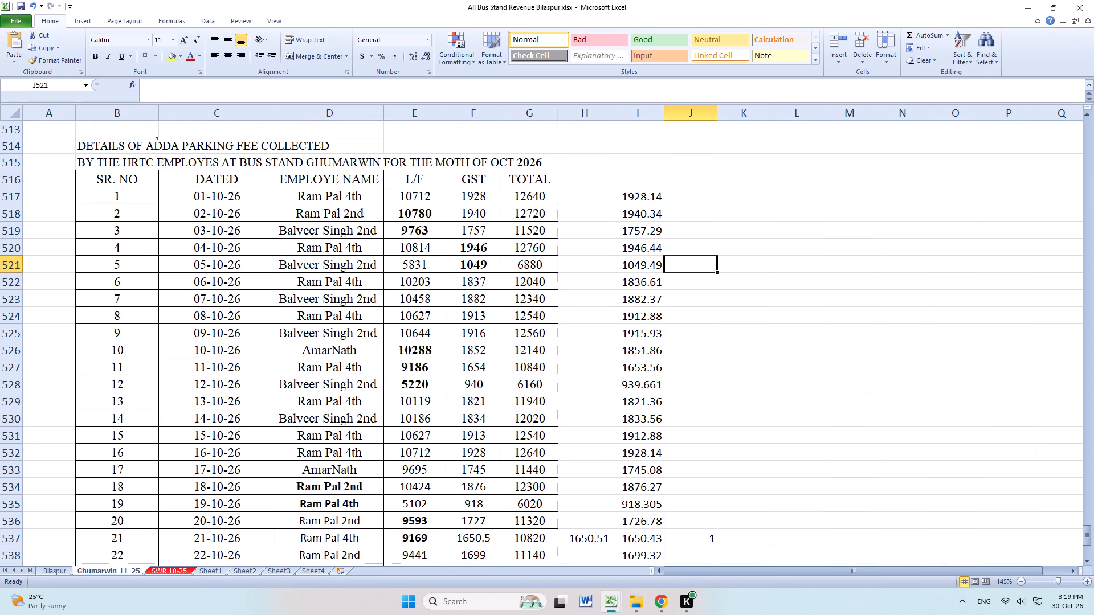
click(11, 367)
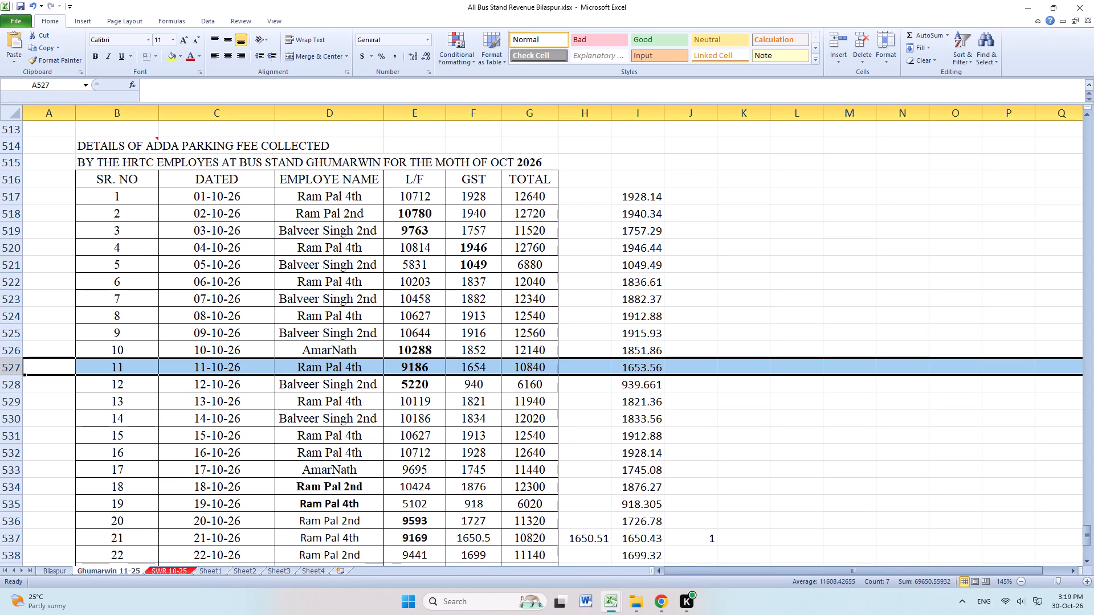